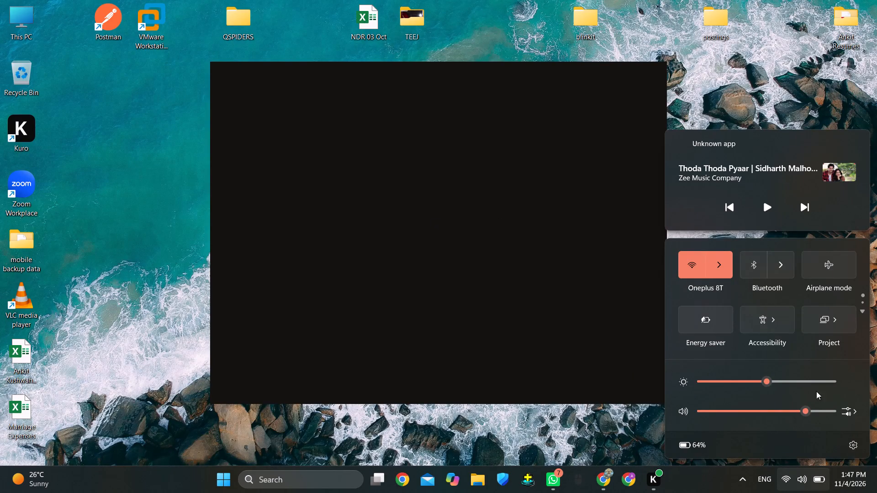
Open a maximised Chrome window in the Ankit Startek profile and reopen the NDR calling NOVEMBER spreadsheet from the recent tabs history.
{"action": "left_click", "coordinate": [574, 443]}
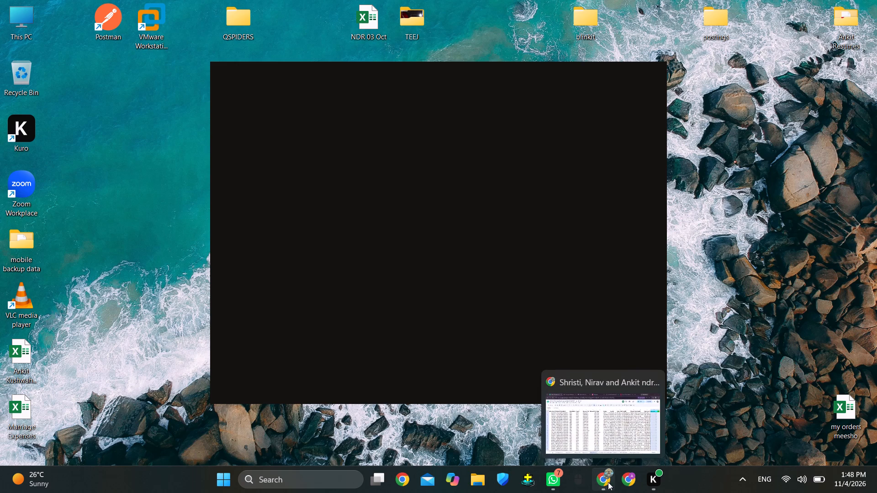
{"action": "left_click", "coordinate": [634, 481]}
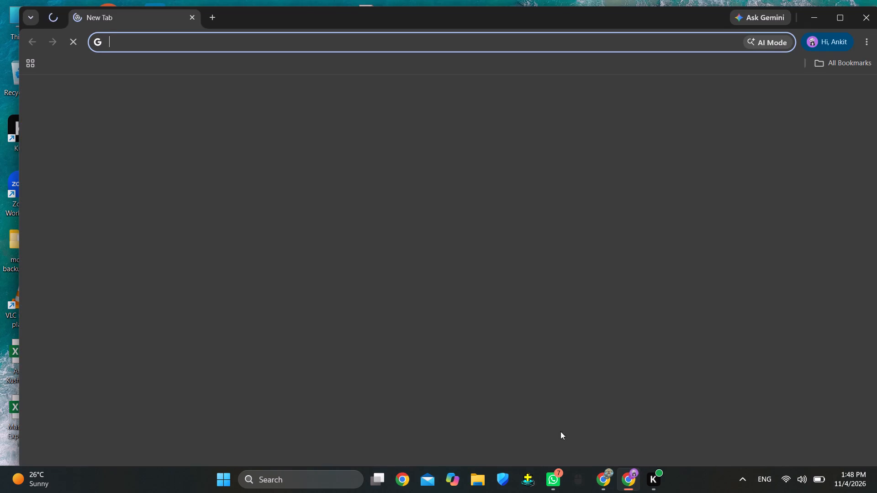
{"action": "left_click", "coordinate": [840, 15]}
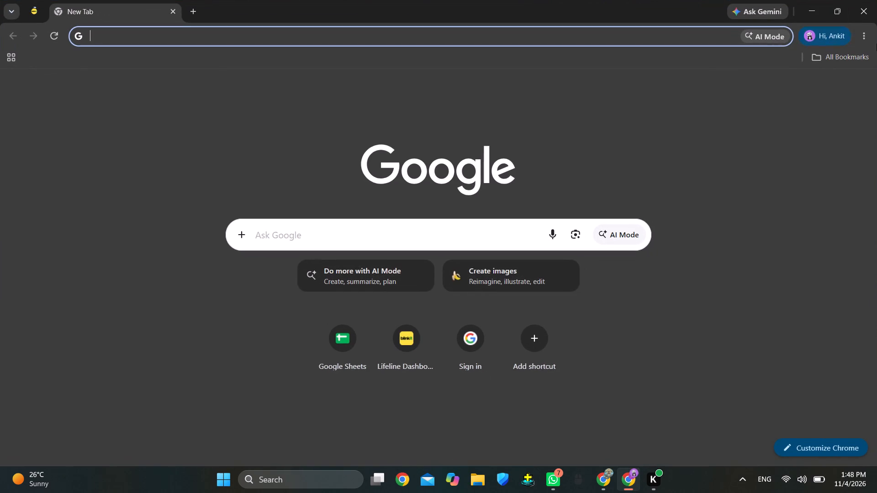
{"action": "left_click", "coordinate": [865, 37]}
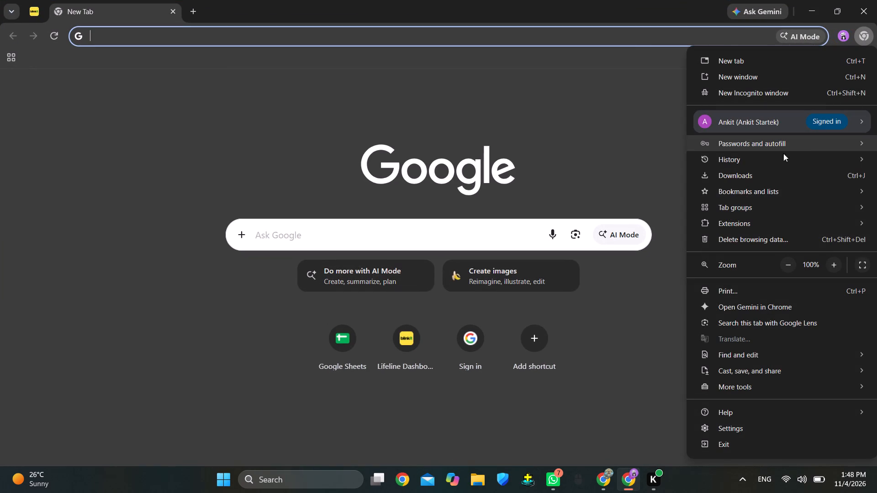
{"action": "left_click", "coordinate": [761, 163]}
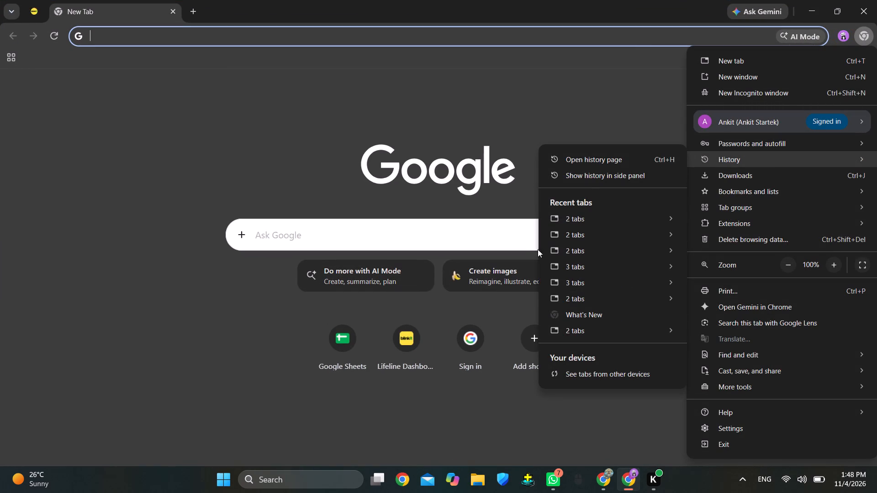
{"action": "left_click", "coordinate": [564, 223]}
{"action": "left_click", "coordinate": [402, 263]}
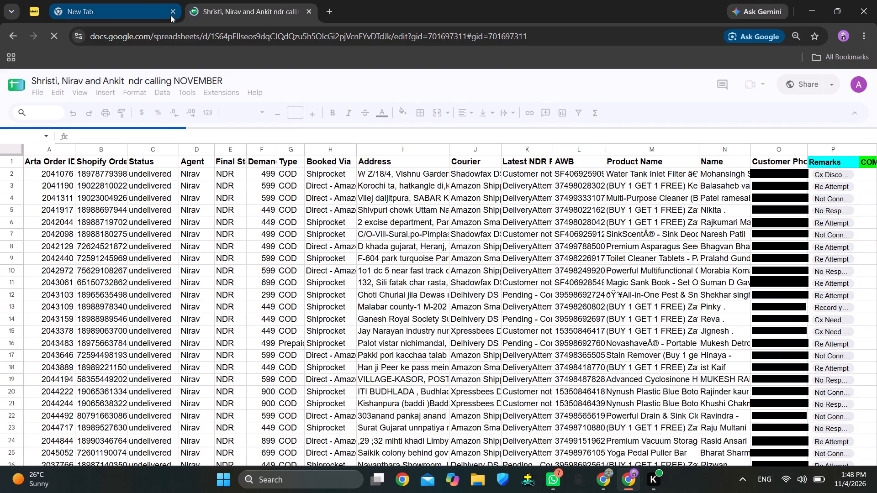
Close the leftover blank New Tab so only the spreadsheet remains beside the pinned tab.
{"action": "left_click", "coordinate": [169, 5]}
{"action": "left_click", "coordinate": [173, 13]}
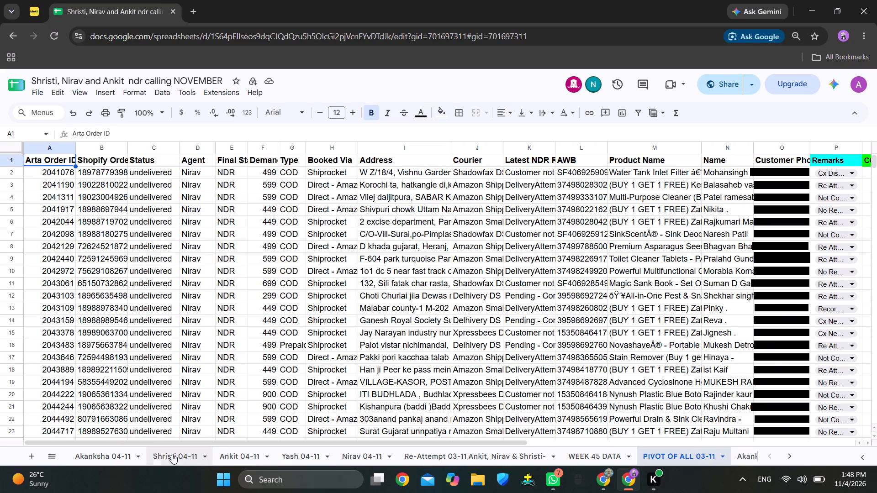
Look at the Akanksha 04-11 sheet and examine the Remarks and COMMENTS columns on the Yash 04-11 sheet.
{"action": "left_click", "coordinate": [104, 457]}
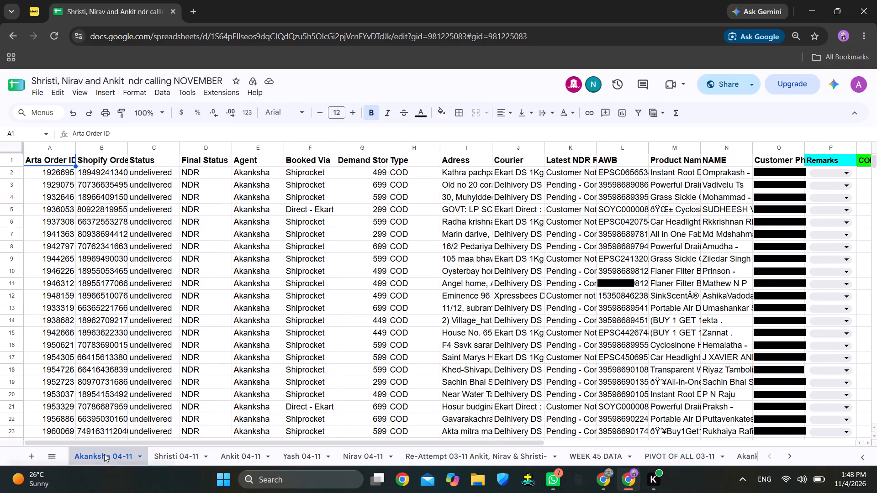
{"action": "left_click", "coordinate": [296, 458]}
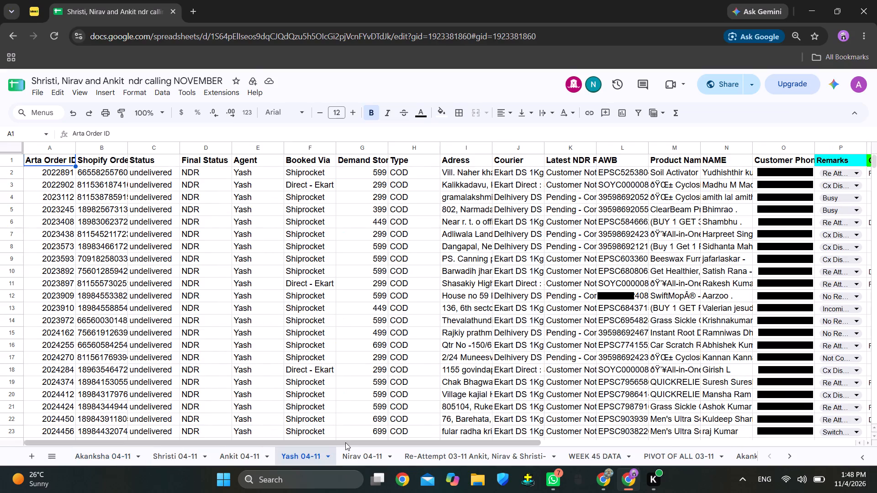
{"action": "left_click_drag", "start_coordinate": [336, 444], "coordinate": [418, 445]}
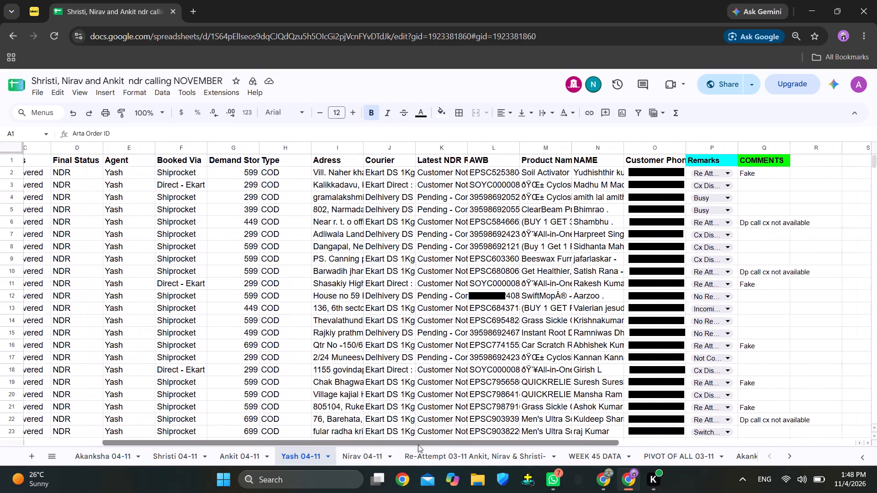
{"action": "left_click_drag", "start_coordinate": [418, 445], "coordinate": [434, 443]}
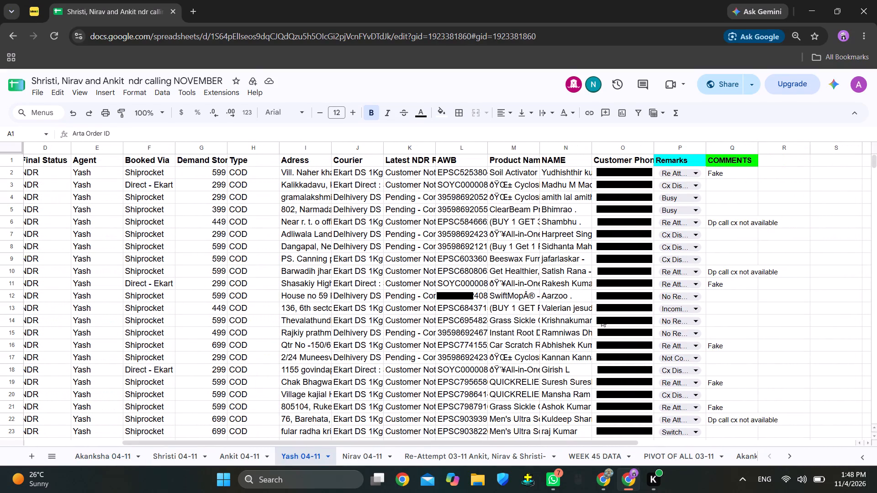
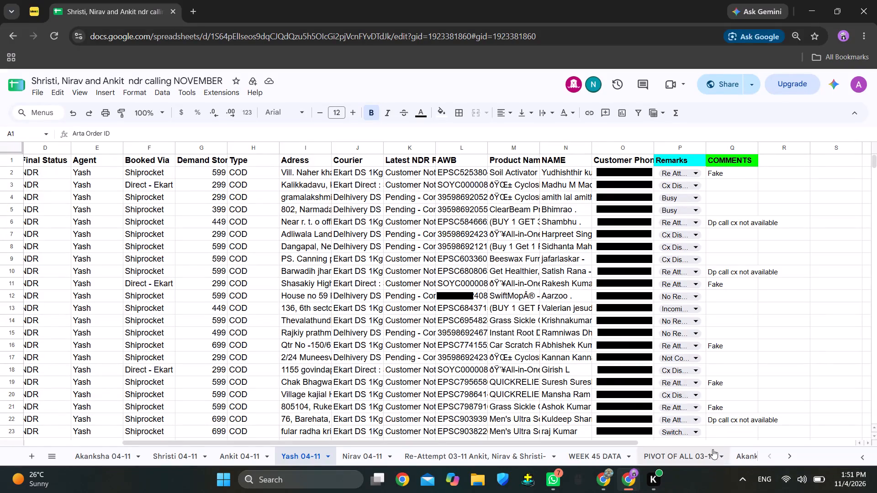
Examine the Remarks and COMMENTS columns further down the Yash 04-11 sheet, past the last row with a remark.
{"action": "scroll", "coordinate": [655, 203], "scroll_direction": "down", "scroll_amount": 6}
{"action": "scroll", "coordinate": [702, 242], "scroll_direction": "down", "scroll_amount": 1}
{"action": "scroll", "coordinate": [702, 242], "scroll_direction": "up", "scroll_amount": 1}
{"action": "scroll", "coordinate": [702, 242], "scroll_direction": "down", "scroll_amount": 1}
{"action": "scroll", "coordinate": [702, 242], "scroll_direction": "up", "scroll_amount": 1}
{"action": "scroll", "coordinate": [702, 242], "scroll_direction": "down", "scroll_amount": 1}
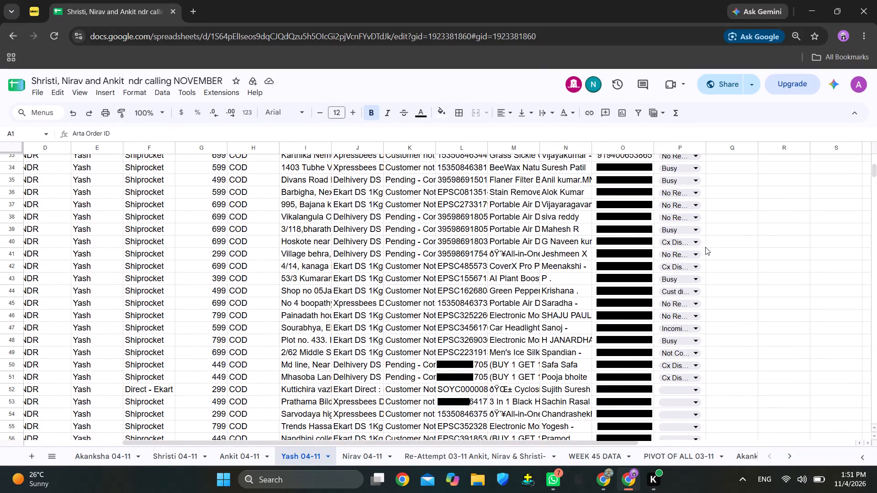
{"action": "scroll", "coordinate": [710, 258], "scroll_direction": "up", "scroll_amount": 1}
{"action": "scroll", "coordinate": [710, 258], "scroll_direction": "down", "scroll_amount": 4}
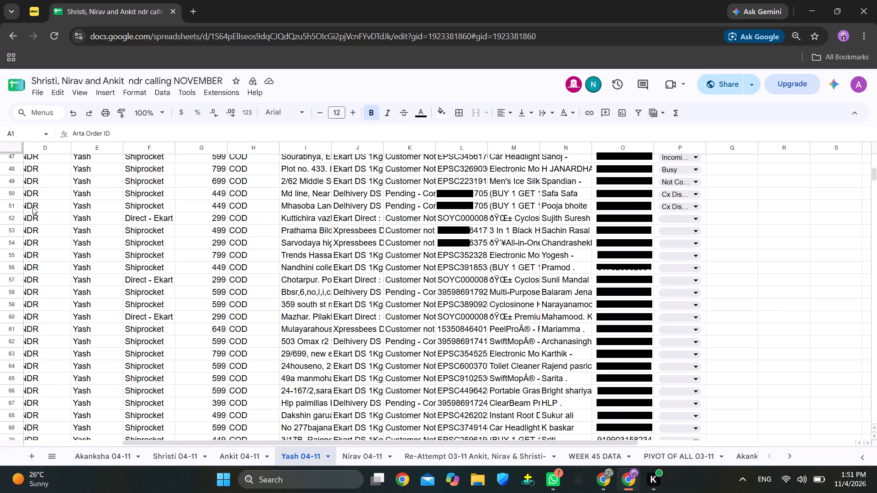
Open the Nirav 04-11 sheet and examine its Remarks and COMMENTS columns down to where the remarks end.
{"action": "left_click", "coordinate": [356, 460]}
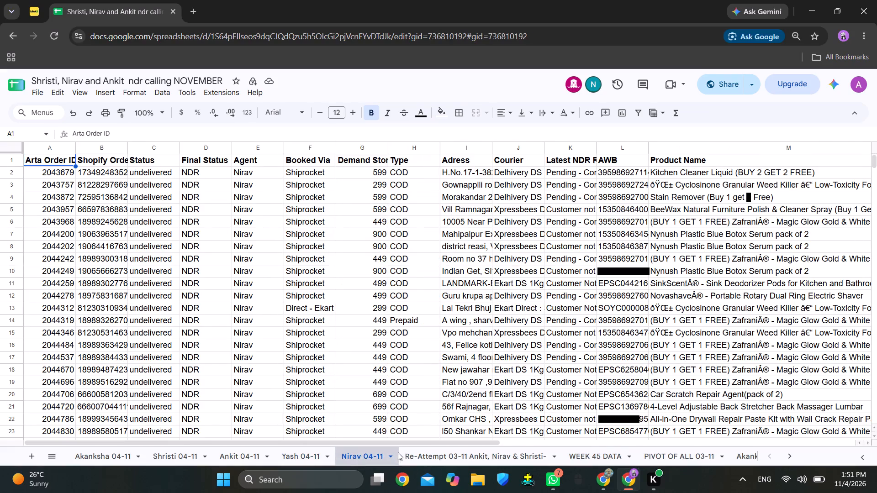
{"action": "left_click_drag", "start_coordinate": [400, 443], "coordinate": [662, 444]}
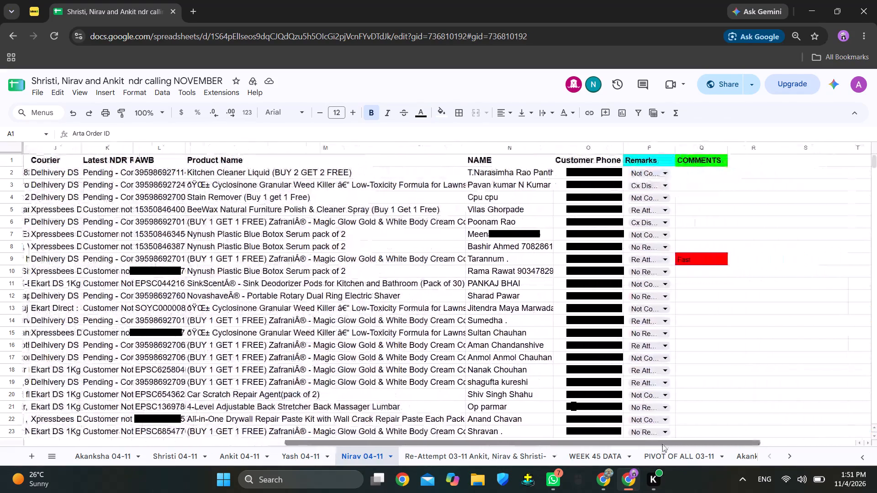
{"action": "left_click_drag", "start_coordinate": [662, 444], "coordinate": [663, 444]}
{"action": "scroll", "coordinate": [717, 305], "scroll_direction": "down", "scroll_amount": 1}
{"action": "scroll", "coordinate": [717, 305], "scroll_direction": "up", "scroll_amount": 1}
{"action": "scroll", "coordinate": [717, 305], "scroll_direction": "down", "scroll_amount": 4}
{"action": "scroll", "coordinate": [723, 309], "scroll_direction": "up", "scroll_amount": 1}
{"action": "scroll", "coordinate": [723, 309], "scroll_direction": "down", "scroll_amount": 11}
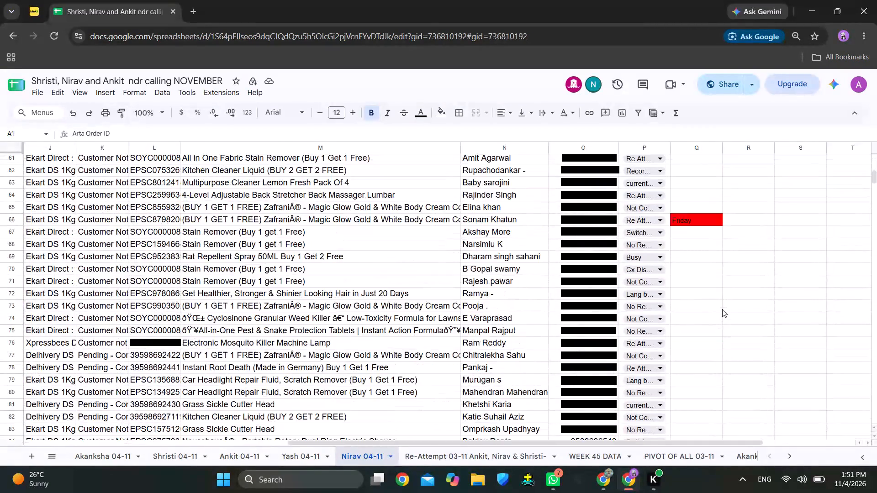
{"action": "scroll", "coordinate": [722, 309], "scroll_direction": "up", "scroll_amount": 1}
{"action": "scroll", "coordinate": [722, 309], "scroll_direction": "down", "scroll_amount": 2}
{"action": "scroll", "coordinate": [722, 309], "scroll_direction": "up", "scroll_amount": 2}
{"action": "scroll", "coordinate": [724, 306], "scroll_direction": "down", "scroll_amount": 7}
{"action": "scroll", "coordinate": [724, 306], "scroll_direction": "up", "scroll_amount": 1}
{"action": "scroll", "coordinate": [724, 305], "scroll_direction": "down", "scroll_amount": 4}
{"action": "scroll", "coordinate": [724, 305], "scroll_direction": "up", "scroll_amount": 1}
{"action": "scroll", "coordinate": [724, 305], "scroll_direction": "down", "scroll_amount": 2}
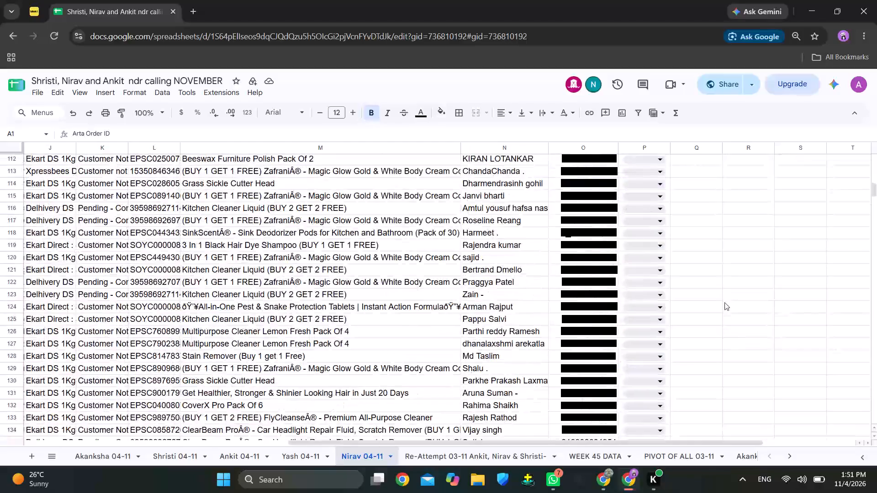
{"action": "scroll", "coordinate": [726, 290], "scroll_direction": "up", "scroll_amount": 4}
{"action": "scroll", "coordinate": [726, 290], "scroll_direction": "down", "scroll_amount": 4}
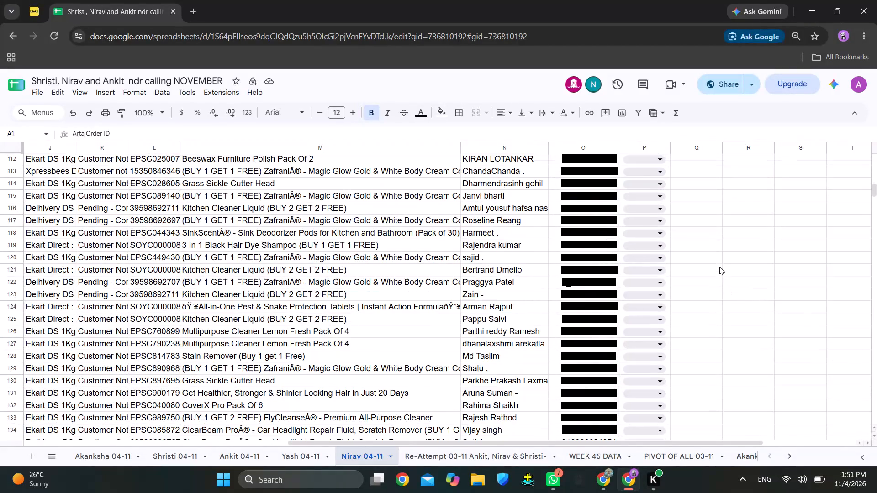
{"action": "scroll", "coordinate": [719, 267], "scroll_direction": "up", "scroll_amount": 1}
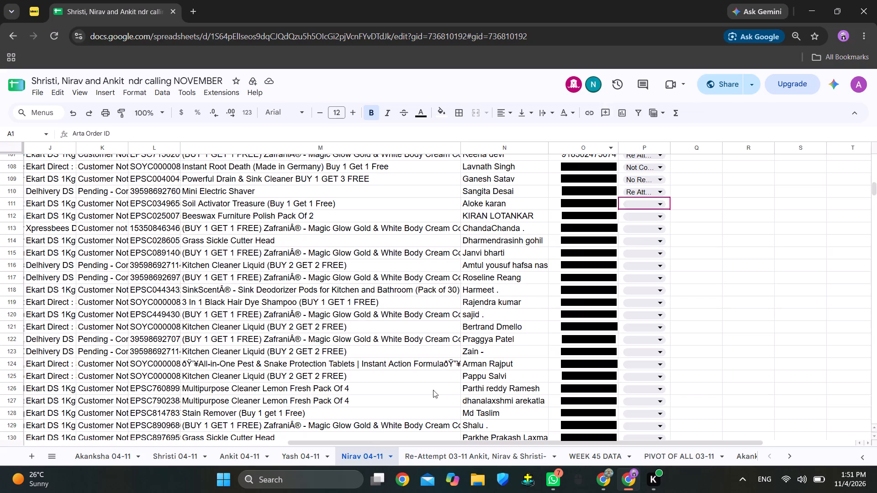
Examine the Remarks and COMMENTS columns on the Ankit 04-11 sheet, recheck the Nirav 04-11 sheet, and return to Ankit 04-11.
{"action": "left_click", "coordinate": [245, 462]}
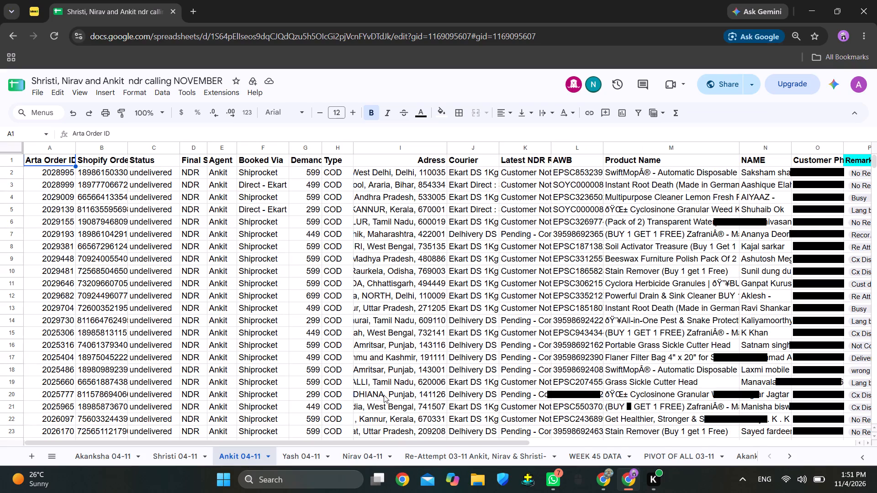
{"action": "left_click_drag", "start_coordinate": [359, 443], "coordinate": [492, 447]}
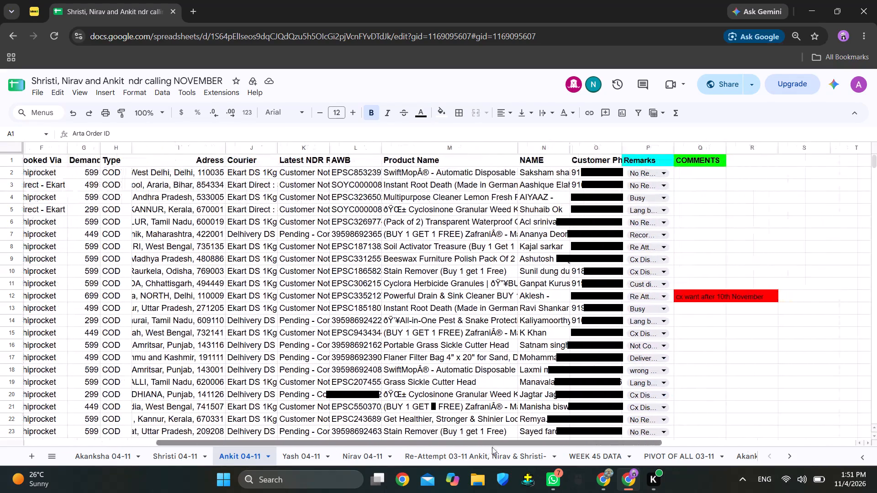
{"action": "left_click_drag", "start_coordinate": [492, 447], "coordinate": [510, 447]}
{"action": "scroll", "coordinate": [619, 284], "scroll_direction": "down", "scroll_amount": 2}
{"action": "scroll", "coordinate": [619, 284], "scroll_direction": "up", "scroll_amount": 1}
{"action": "scroll", "coordinate": [620, 284], "scroll_direction": "down", "scroll_amount": 7}
{"action": "scroll", "coordinate": [620, 284], "scroll_direction": "up", "scroll_amount": 1}
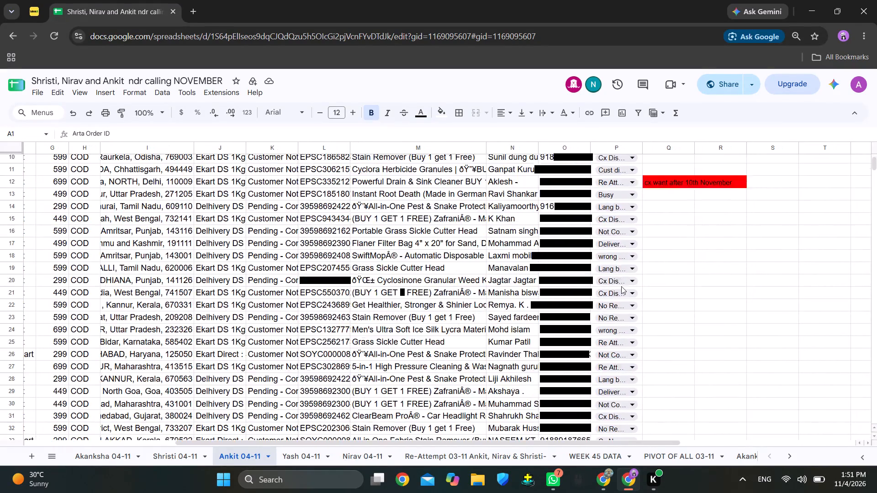
{"action": "scroll", "coordinate": [621, 286], "scroll_direction": "down", "scroll_amount": 4}
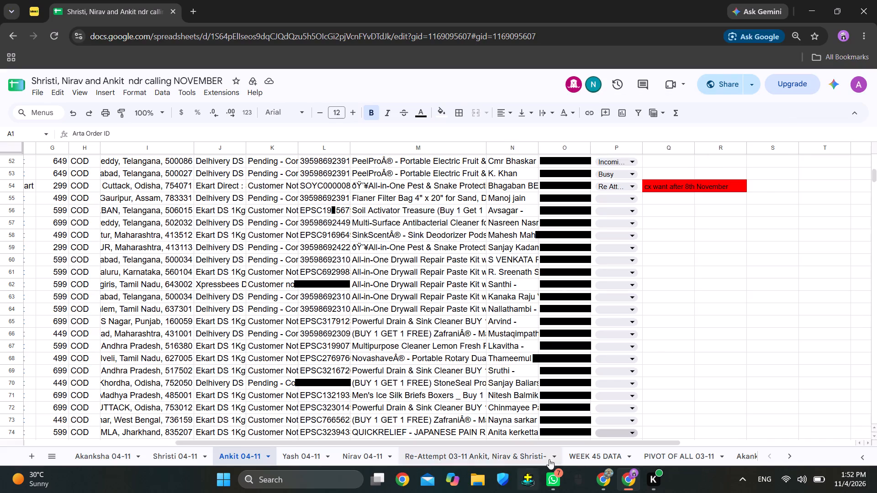
{"action": "left_click", "coordinate": [373, 455]}
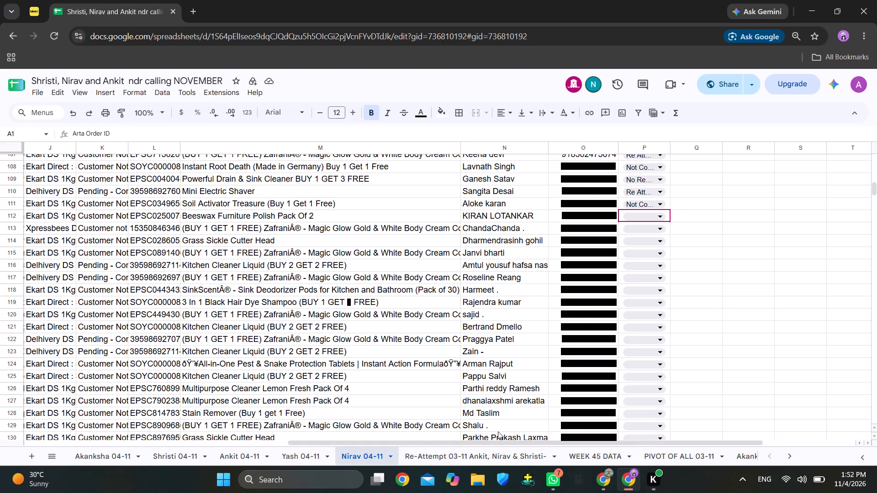
{"action": "left_click", "coordinate": [238, 451]}
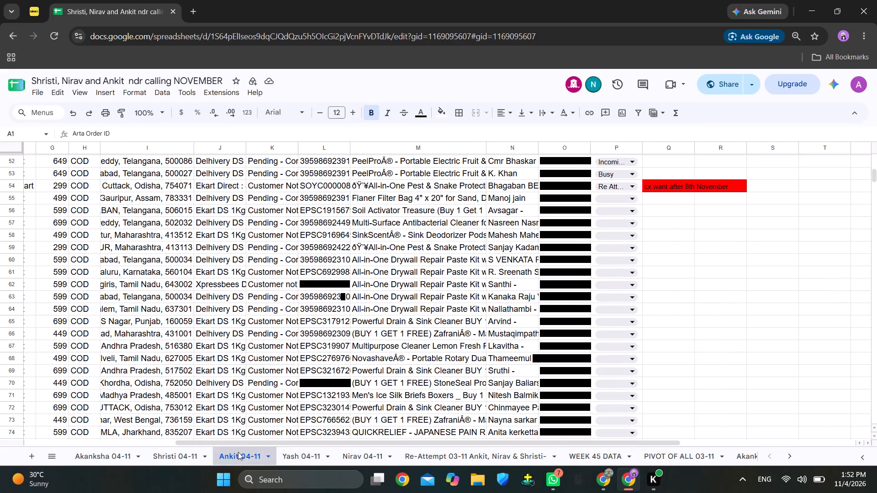
Switch to the other Chrome profile's window, glance at the Honeygain dashboard, and return to the NDR calling spreadsheet there.
{"action": "left_click", "coordinate": [607, 480]}
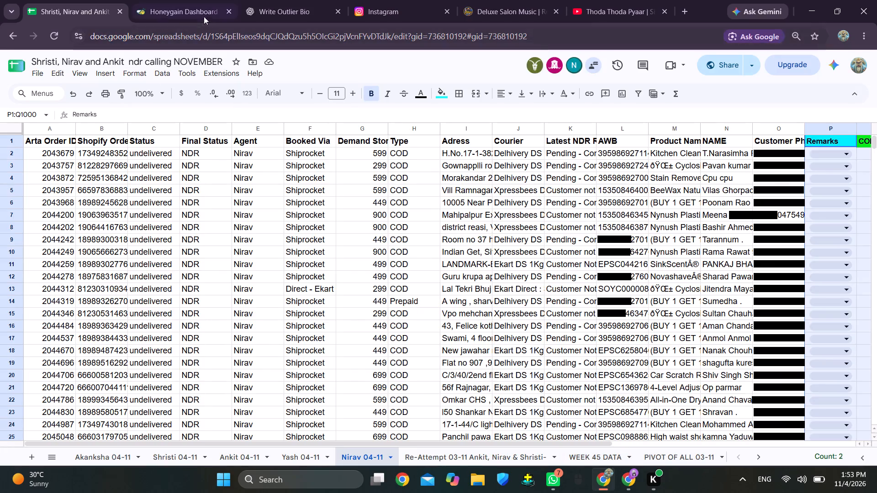
{"action": "left_click", "coordinate": [205, 12]}
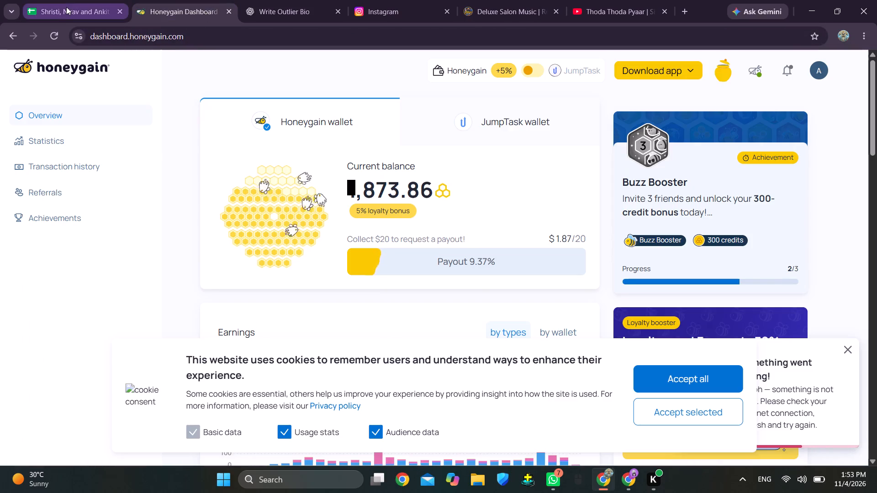
{"action": "left_click", "coordinate": [68, 6]}
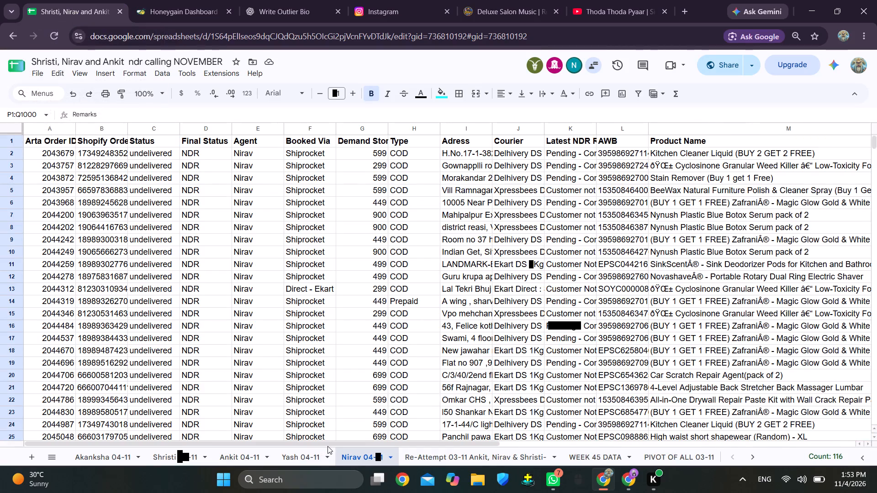
Examine the Remarks and COMMENTS columns on the Ankit 04-11 sheet and select the Customer Phone cell in row 55.
{"action": "left_click", "coordinate": [238, 456]}
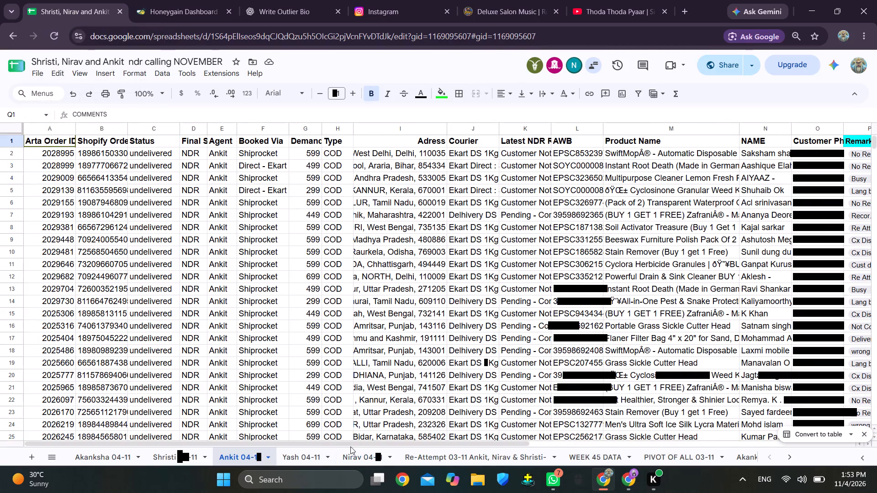
{"action": "left_click_drag", "start_coordinate": [356, 446], "coordinate": [406, 445]}
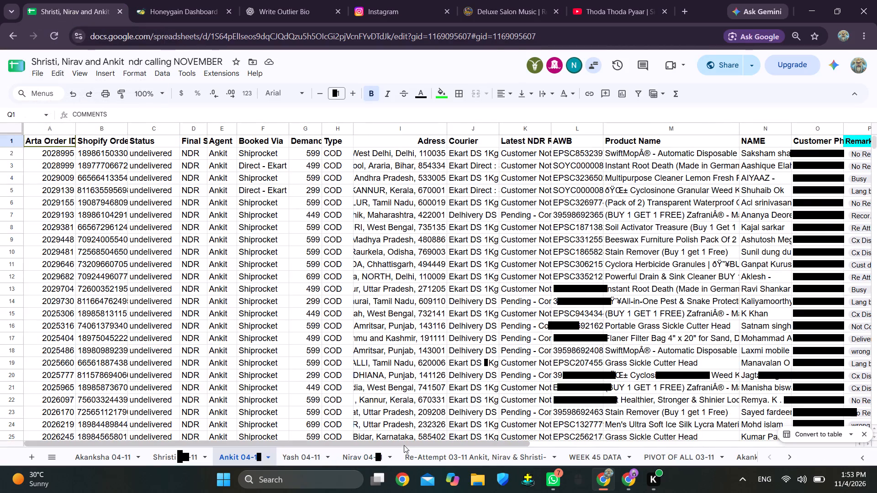
{"action": "left_click_drag", "start_coordinate": [400, 444], "coordinate": [505, 446]}
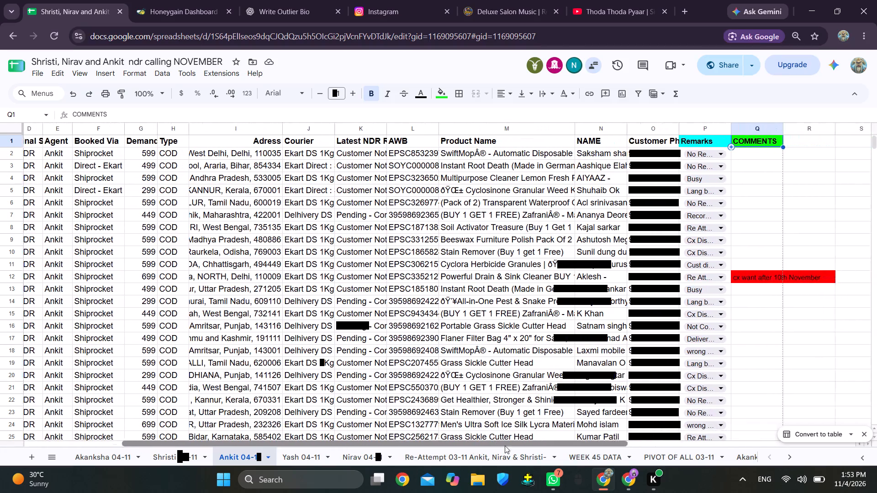
{"action": "left_click_drag", "start_coordinate": [505, 446], "coordinate": [519, 446]}
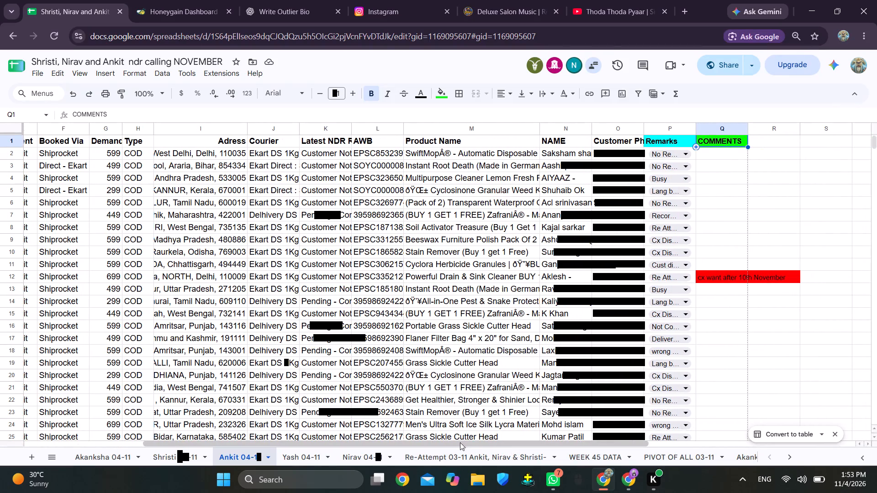
{"action": "left_click_drag", "start_coordinate": [462, 443], "coordinate": [514, 440]}
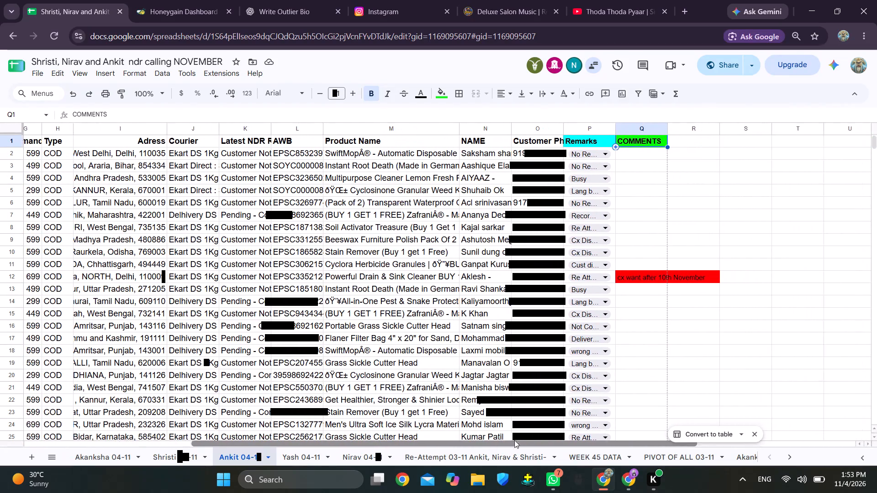
{"action": "left_click_drag", "start_coordinate": [514, 440], "coordinate": [536, 437]}
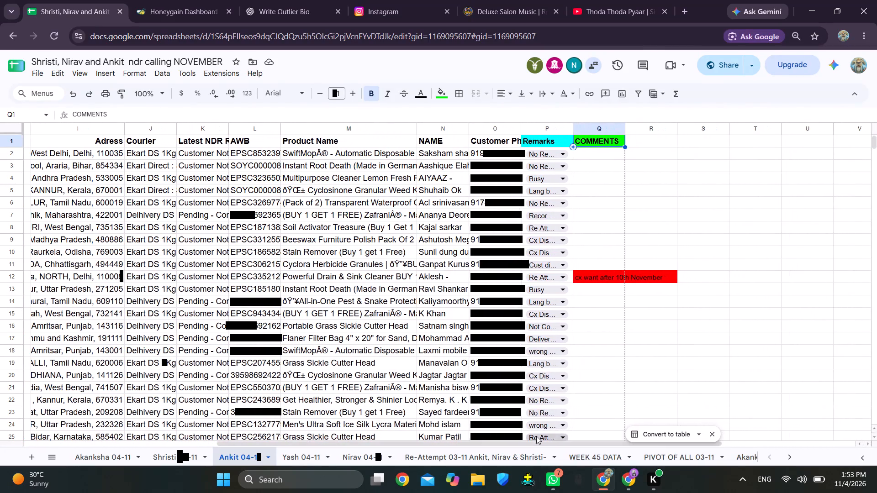
{"action": "scroll", "coordinate": [551, 275], "scroll_direction": "down", "scroll_amount": 5}
{"action": "scroll", "coordinate": [551, 273], "scroll_direction": "up", "scroll_amount": 1}
{"action": "scroll", "coordinate": [564, 258], "scroll_direction": "down", "scroll_amount": 1}
{"action": "scroll", "coordinate": [564, 257], "scroll_direction": "up", "scroll_amount": 1}
{"action": "scroll", "coordinate": [561, 256], "scroll_direction": "down", "scroll_amount": 3}
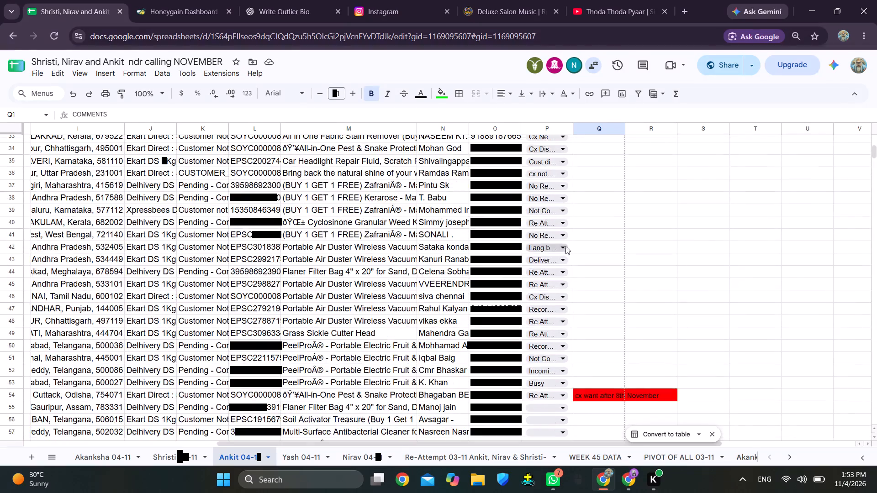
{"action": "scroll", "coordinate": [567, 244], "scroll_direction": "down", "scroll_amount": 3}
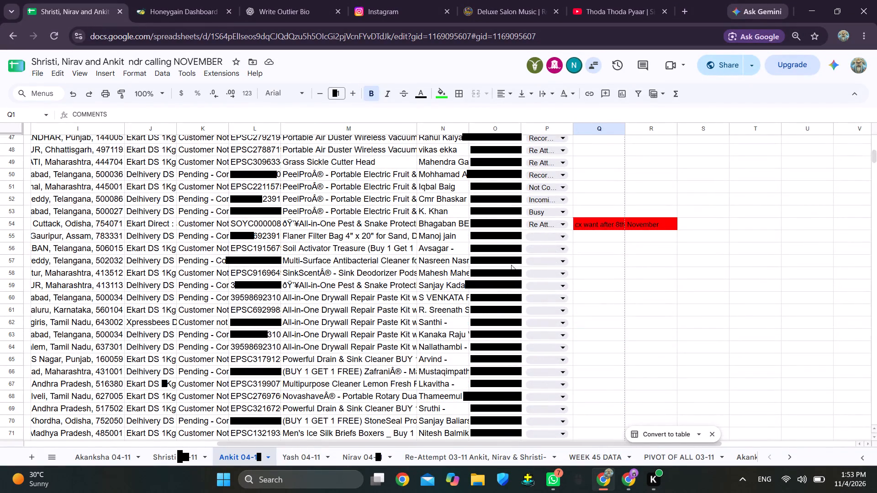
{"action": "left_click", "coordinate": [502, 236]}
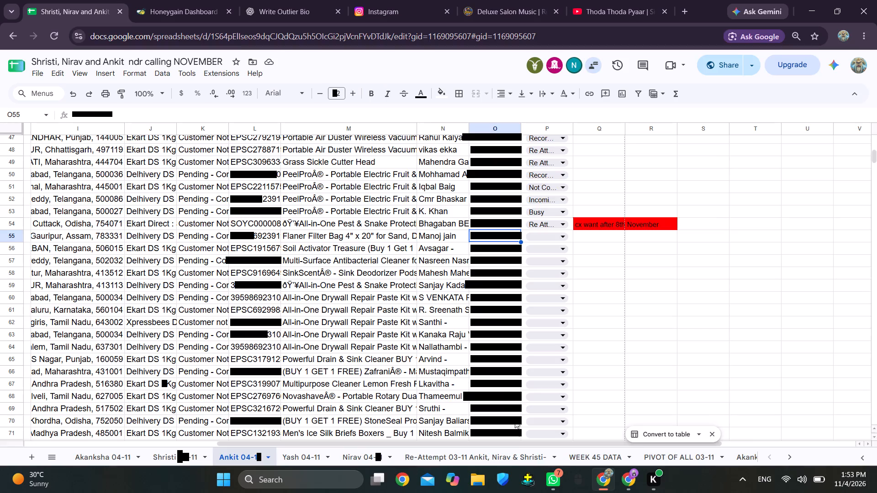
Switch back to the first profile's spreadsheet window and set the row 100 remark on the Ankit 04-11 sheet to No Response.
{"action": "left_click", "coordinate": [630, 478]}
{"action": "scroll", "coordinate": [729, 362], "scroll_direction": "down", "scroll_amount": 2}
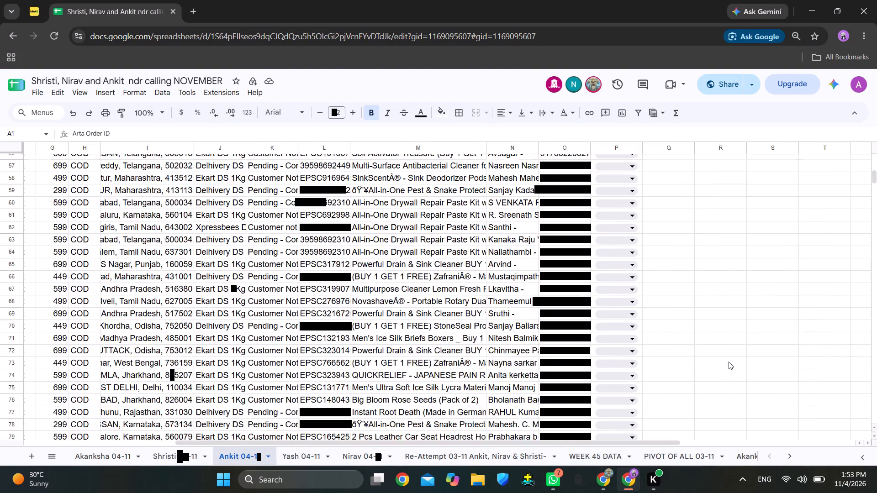
{"action": "scroll", "coordinate": [729, 362], "scroll_direction": "down", "scroll_amount": 2}
{"action": "scroll", "coordinate": [726, 361], "scroll_direction": "up", "scroll_amount": 1}
{"action": "scroll", "coordinate": [726, 361], "scroll_direction": "down", "scroll_amount": 5}
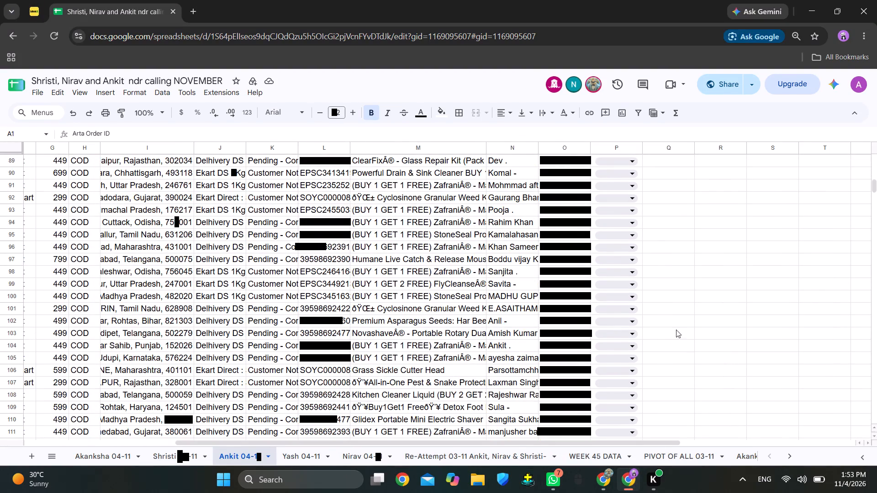
{"action": "scroll", "coordinate": [726, 324], "scroll_direction": "up", "scroll_amount": 6}
{"action": "scroll", "coordinate": [724, 321], "scroll_direction": "down", "scroll_amount": 3}
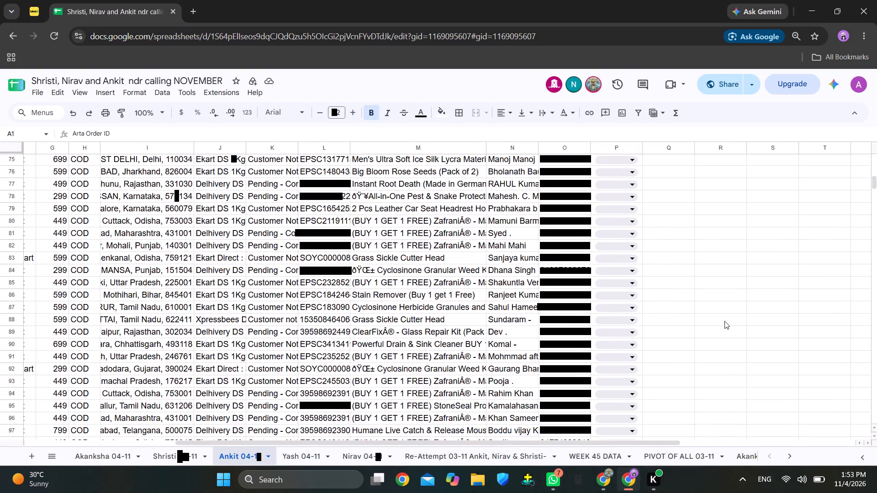
{"action": "scroll", "coordinate": [724, 321], "scroll_direction": "up", "scroll_amount": 4}
{"action": "scroll", "coordinate": [724, 321], "scroll_direction": "down", "scroll_amount": 1}
{"action": "scroll", "coordinate": [724, 321], "scroll_direction": "up", "scroll_amount": 3}
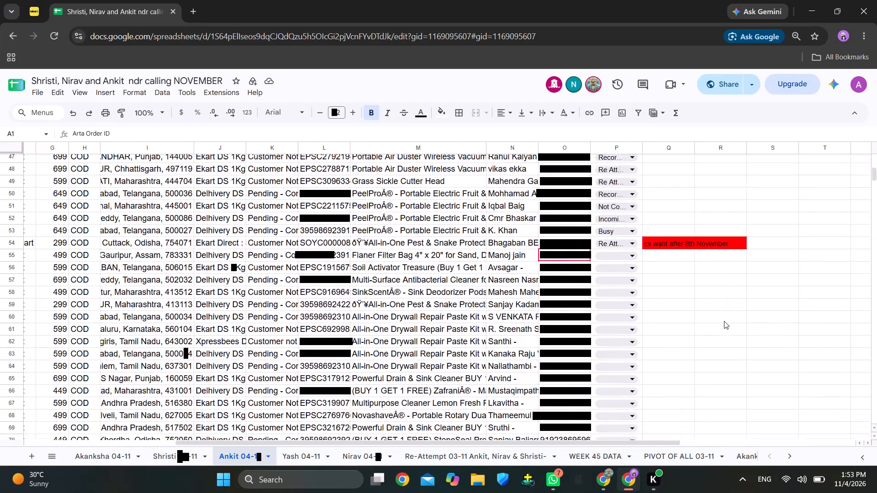
{"action": "scroll", "coordinate": [723, 323], "scroll_direction": "up", "scroll_amount": 1}
{"action": "scroll", "coordinate": [723, 324], "scroll_direction": "down", "scroll_amount": 10}
{"action": "scroll", "coordinate": [717, 335], "scroll_direction": "up", "scroll_amount": 1}
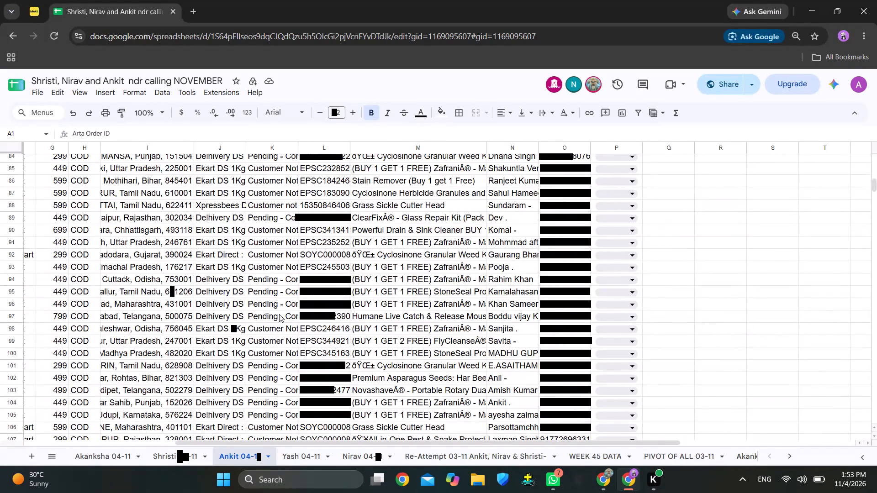
{"action": "scroll", "coordinate": [235, 333], "scroll_direction": "down", "scroll_amount": 1}
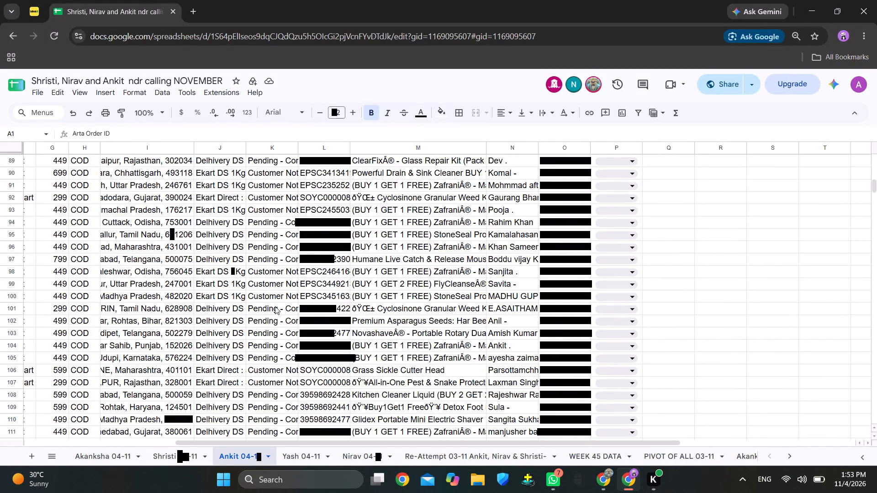
{"action": "left_click", "coordinate": [616, 296]}
{"action": "left_click", "coordinate": [625, 326]}
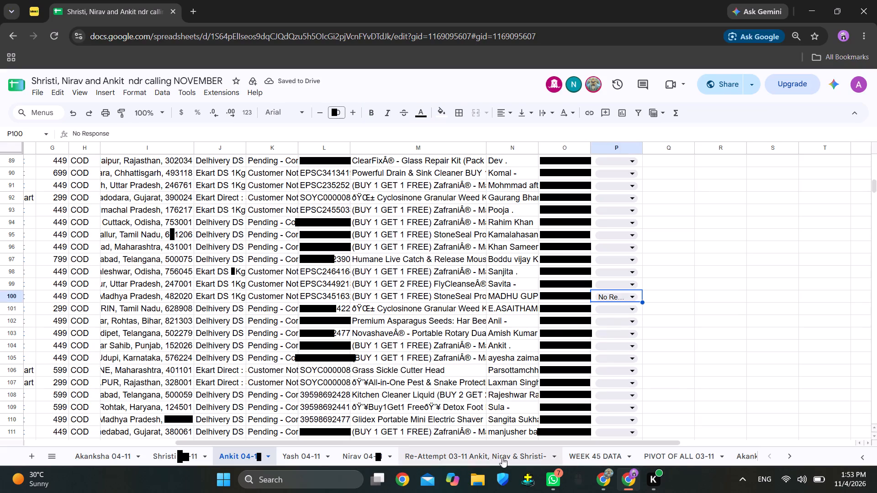
Switch to the other Chrome profile's spreadsheet window and select the NAME cell in row 55 of the Ankit 04-11 sheet.
{"action": "left_click", "coordinate": [602, 479]}
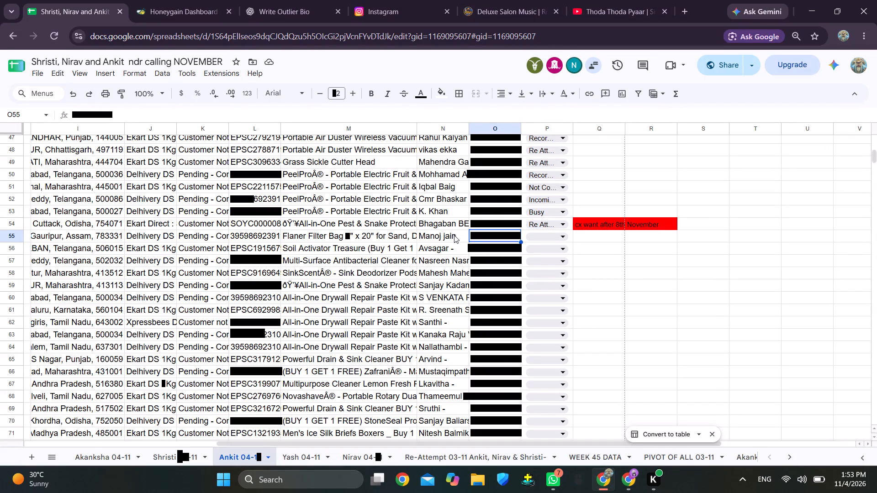
{"action": "left_click", "coordinate": [452, 234]}
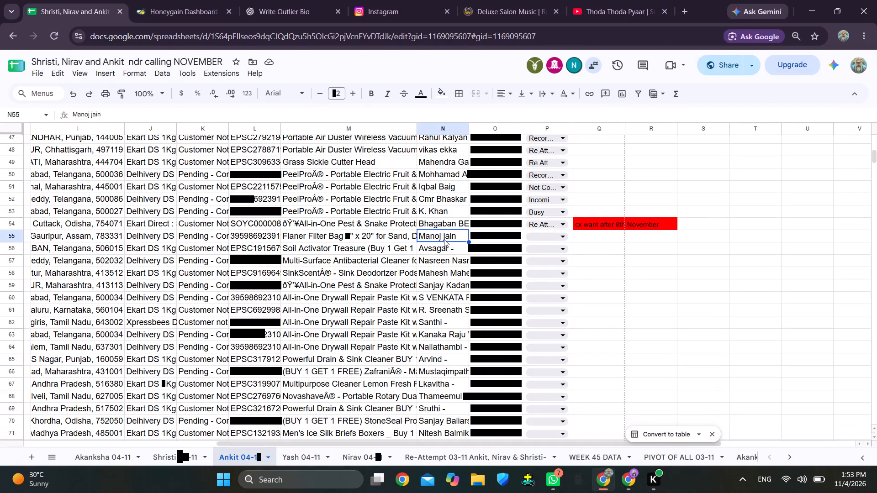
Switch back to the first Chrome profile's spreadsheet window and examine the orders around row 100 on the Ankit 04-11 sheet.
{"action": "left_click", "coordinate": [631, 477]}
{"action": "scroll", "coordinate": [480, 331], "scroll_direction": "up", "scroll_amount": 2}
{"action": "scroll", "coordinate": [480, 331], "scroll_direction": "down", "scroll_amount": 1}
{"action": "scroll", "coordinate": [480, 331], "scroll_direction": "up", "scroll_amount": 1}
{"action": "scroll", "coordinate": [481, 327], "scroll_direction": "down", "scroll_amount": 1}
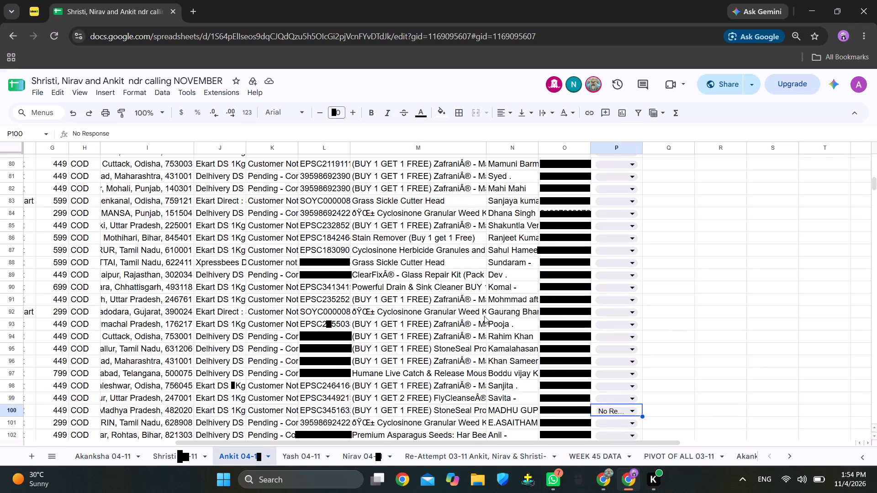
{"action": "scroll", "coordinate": [577, 319], "scroll_direction": "up", "scroll_amount": 2}
{"action": "scroll", "coordinate": [577, 319], "scroll_direction": "down", "scroll_amount": 1}
{"action": "scroll", "coordinate": [577, 319], "scroll_direction": "up", "scroll_amount": 4}
{"action": "scroll", "coordinate": [577, 319], "scroll_direction": "down", "scroll_amount": 1}
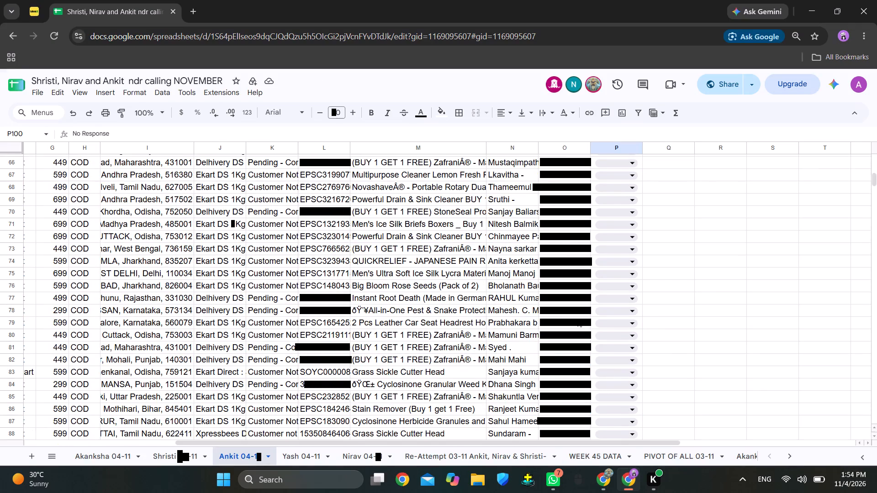
{"action": "scroll", "coordinate": [577, 319], "scroll_direction": "down", "scroll_amount": 6}
{"action": "scroll", "coordinate": [577, 319], "scroll_direction": "up", "scroll_amount": 1}
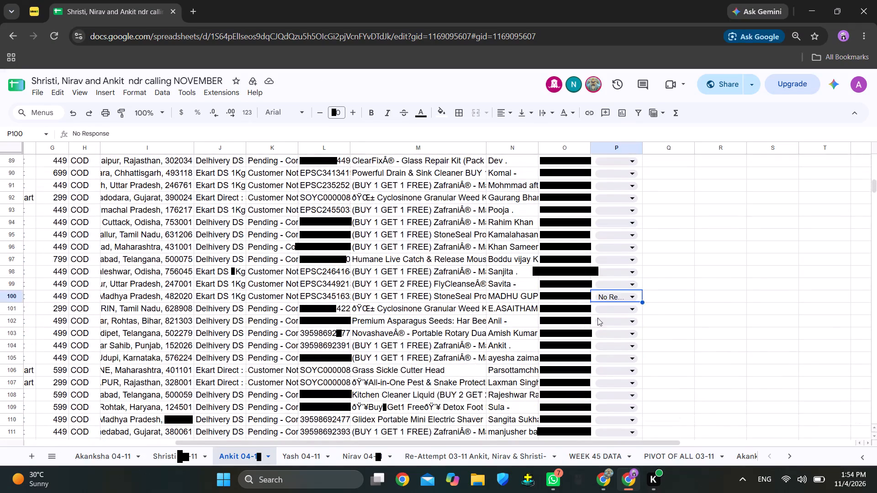
{"action": "scroll", "coordinate": [817, 318], "scroll_direction": "down", "scroll_amount": 1}
{"action": "middle_click_drag", "start_coordinate": [817, 318], "coordinate": [813, 318]}
{"action": "scroll", "coordinate": [817, 318], "scroll_direction": "up", "scroll_amount": 1}
{"action": "scroll", "coordinate": [817, 318], "scroll_direction": "down", "scroll_amount": 1}
{"action": "scroll", "coordinate": [817, 318], "scroll_direction": "up", "scroll_amount": 1}
{"action": "scroll", "coordinate": [817, 318], "scroll_direction": "down", "scroll_amount": 1}
{"action": "scroll", "coordinate": [816, 319], "scroll_direction": "up", "scroll_amount": 1}
{"action": "scroll", "coordinate": [813, 318], "scroll_direction": "down", "scroll_amount": 1}
{"action": "scroll", "coordinate": [813, 318], "scroll_direction": "up", "scroll_amount": 1}
{"action": "scroll", "coordinate": [813, 318], "scroll_direction": "down", "scroll_amount": 1}
{"action": "scroll", "coordinate": [813, 318], "scroll_direction": "up", "scroll_amount": 1}
{"action": "scroll", "coordinate": [813, 318], "scroll_direction": "down", "scroll_amount": 1}
{"action": "scroll", "coordinate": [813, 318], "scroll_direction": "up", "scroll_amount": 1}
{"action": "scroll", "coordinate": [813, 318], "scroll_direction": "down", "scroll_amount": 1}
{"action": "scroll", "coordinate": [813, 318], "scroll_direction": "up", "scroll_amount": 1}
{"action": "scroll", "coordinate": [813, 318], "scroll_direction": "down", "scroll_amount": 3}
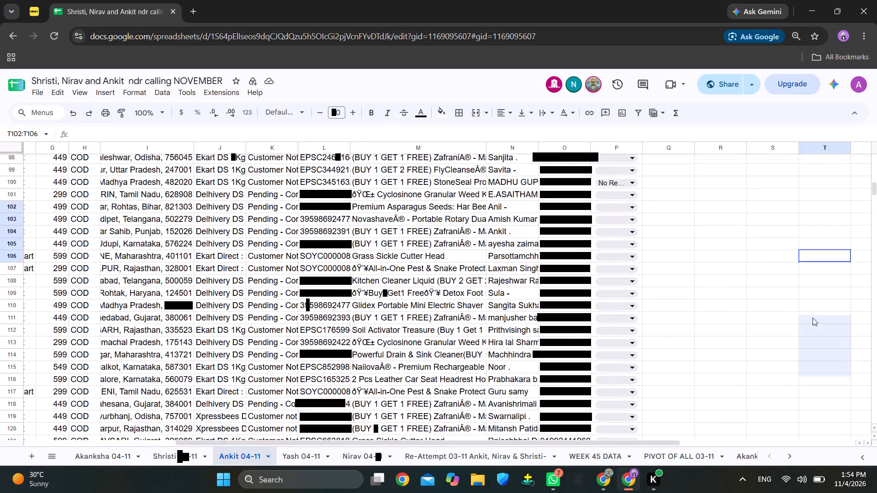
{"action": "middle_click_drag", "start_coordinate": [813, 318], "coordinate": [807, 317]}
{"action": "scroll", "coordinate": [813, 318], "scroll_direction": "up", "scroll_amount": 1}
{"action": "scroll", "coordinate": [745, 301], "scroll_direction": "down", "scroll_amount": 1}
{"action": "scroll", "coordinate": [733, 299], "scroll_direction": "up", "scroll_amount": 1}
{"action": "scroll", "coordinate": [733, 299], "scroll_direction": "down", "scroll_amount": 1}
{"action": "scroll", "coordinate": [732, 300], "scroll_direction": "up", "scroll_amount": 1}
{"action": "scroll", "coordinate": [732, 301], "scroll_direction": "down", "scroll_amount": 1}
{"action": "middle_click_drag", "start_coordinate": [732, 301], "coordinate": [734, 306]}
{"action": "scroll", "coordinate": [732, 302], "scroll_direction": "up", "scroll_amount": 3}
{"action": "scroll", "coordinate": [734, 306], "scroll_direction": "down", "scroll_amount": 2}
{"action": "scroll", "coordinate": [734, 306], "scroll_direction": "up", "scroll_amount": 1}
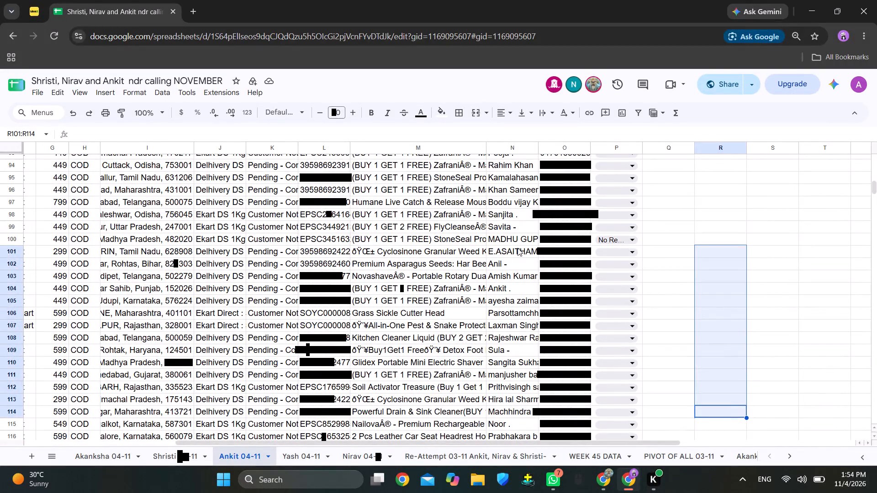
Set the row 101 remark on the Ankit 04-11 sheet to currently unavailable.
{"action": "left_click", "coordinate": [628, 254]}
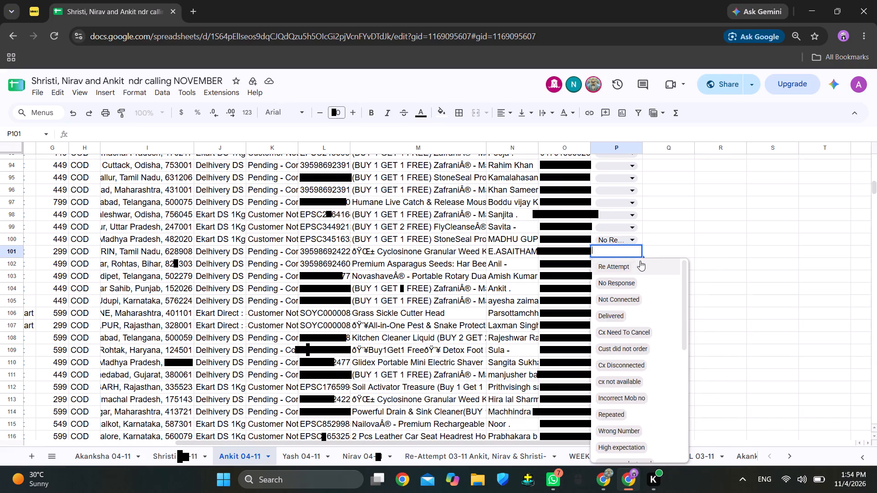
{"action": "scroll", "coordinate": [636, 336], "scroll_direction": "down", "scroll_amount": 5}
{"action": "scroll", "coordinate": [636, 342], "scroll_direction": "up", "scroll_amount": 1}
{"action": "scroll", "coordinate": [635, 343], "scroll_direction": "down", "scroll_amount": 1}
{"action": "scroll", "coordinate": [635, 343], "scroll_direction": "up", "scroll_amount": 1}
{"action": "scroll", "coordinate": [635, 343], "scroll_direction": "down", "scroll_amount": 1}
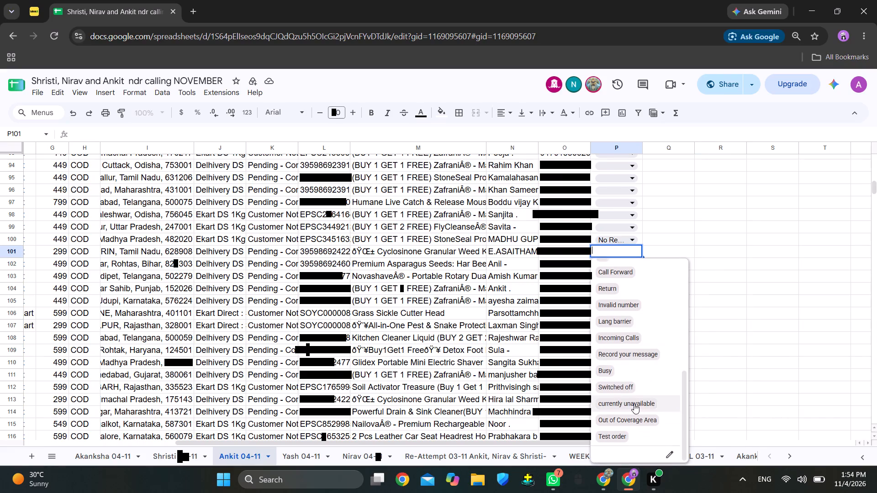
{"action": "left_click", "coordinate": [634, 404]}
Switch to the other Chrome profile's window, set the row 55 remark to No Response, and select the Customer Phone cell in row 56.
{"action": "left_click", "coordinate": [602, 480]}
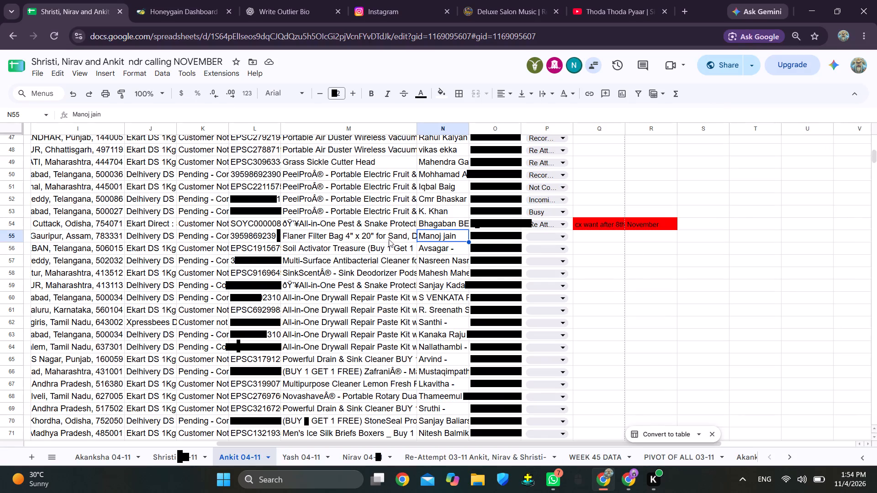
{"action": "left_click", "coordinate": [555, 237]}
{"action": "left_click", "coordinate": [551, 267]}
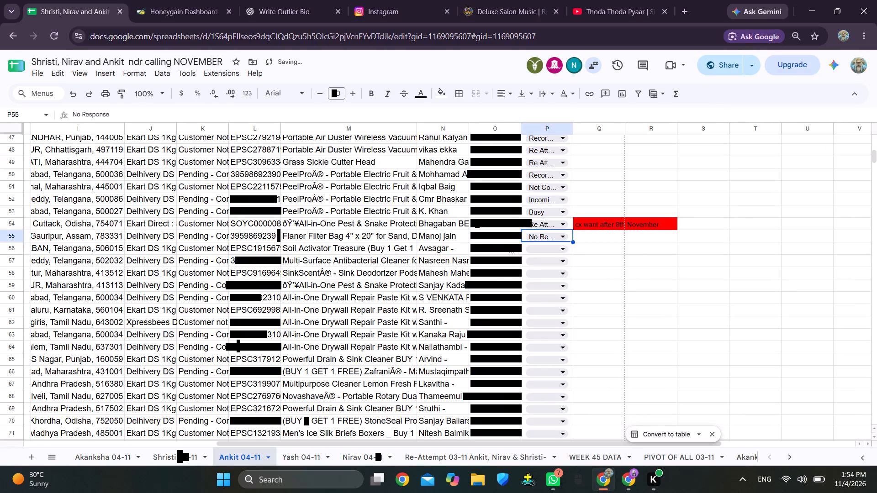
{"action": "left_click", "coordinate": [509, 247]}
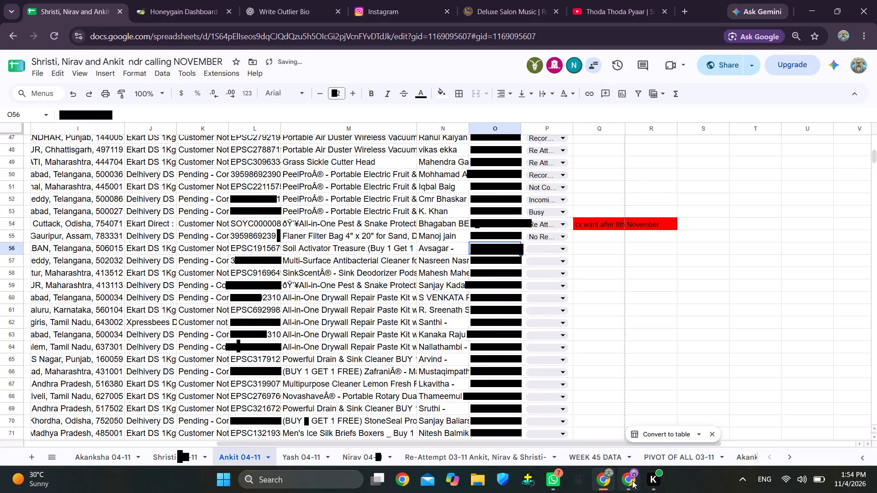
Switch back to the first profile's spreadsheet window and set the row 102 remark to Re Attempt.
{"action": "left_click", "coordinate": [632, 481]}
{"action": "scroll", "coordinate": [656, 323], "scroll_direction": "down", "scroll_amount": 1}
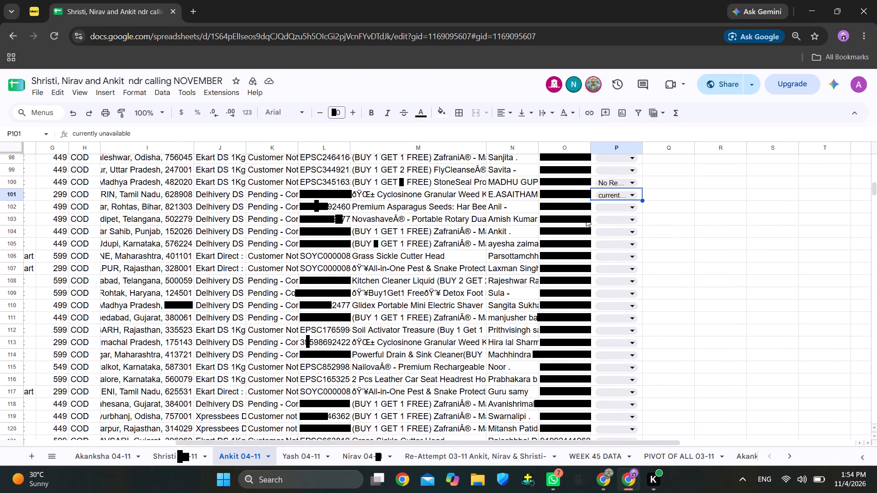
{"action": "left_click", "coordinate": [613, 208]}
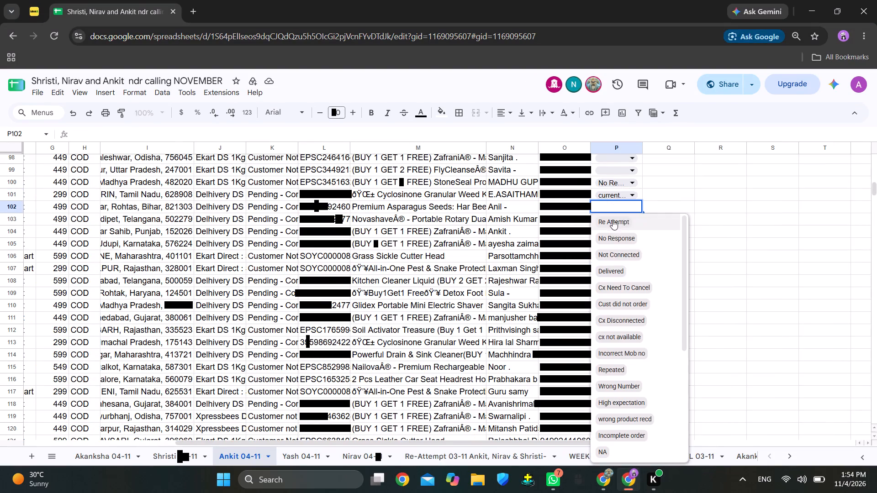
{"action": "left_click", "coordinate": [613, 220]}
Switch to the other Chrome profile's spreadsheet window and select the NAME cell in row 56.
{"action": "left_click", "coordinate": [608, 484]}
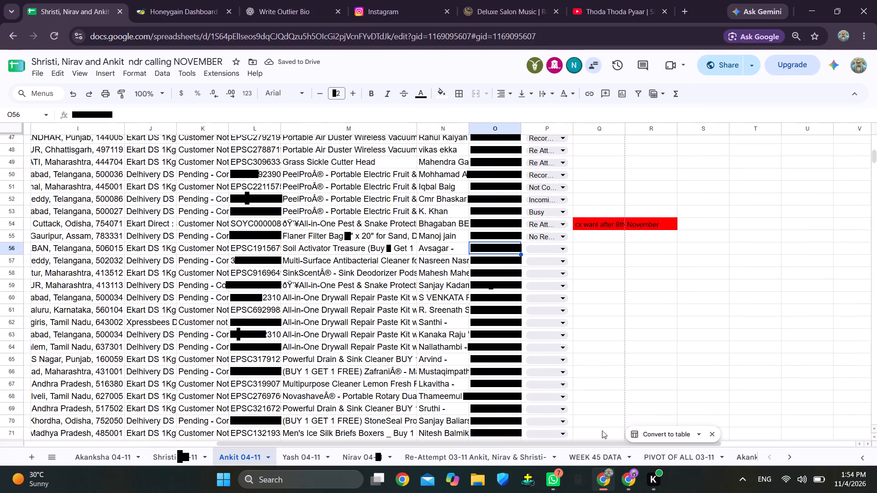
{"action": "left_click", "coordinate": [449, 248]}
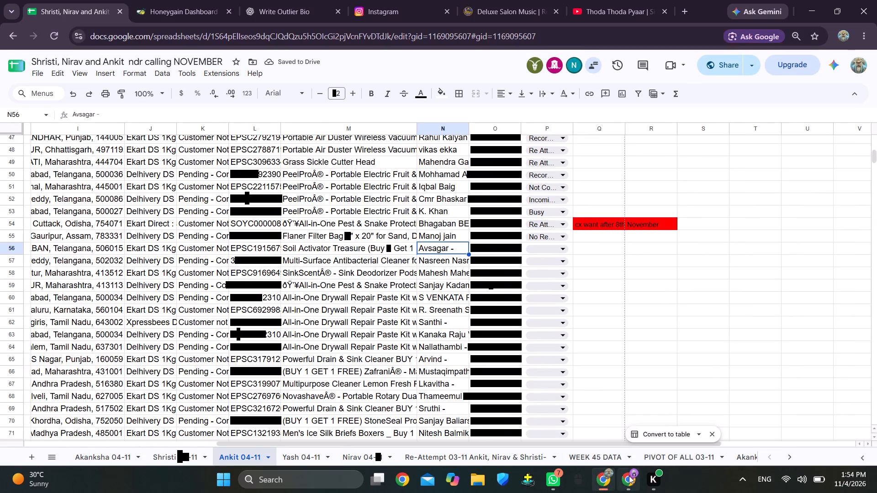
Switch back to the first profile's spreadsheet window and set the row 103 remark to Cx Disconnected.
{"action": "left_click", "coordinate": [629, 476]}
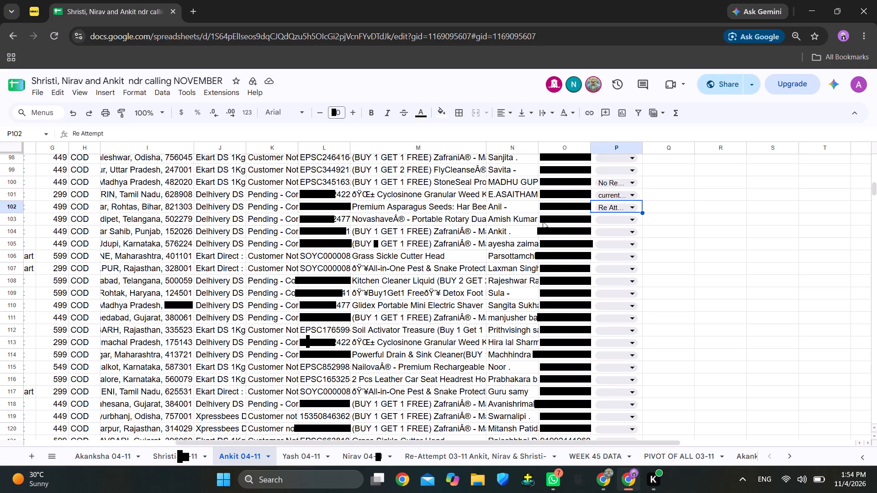
{"action": "left_click", "coordinate": [615, 221]}
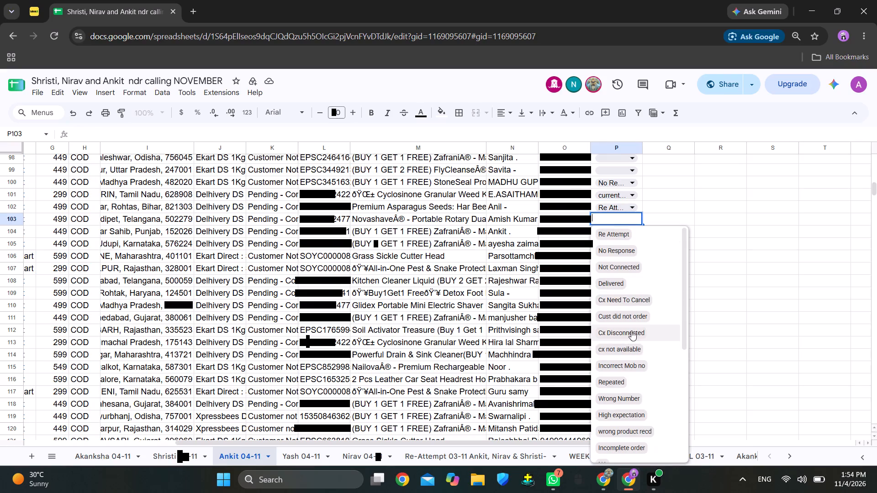
{"action": "left_click", "coordinate": [631, 330]}
Switch to the other Chrome profile's window, set the row 56 remark to Cx Disconnected, and select the Customer Phone cell in row 57.
{"action": "left_click", "coordinate": [601, 476]}
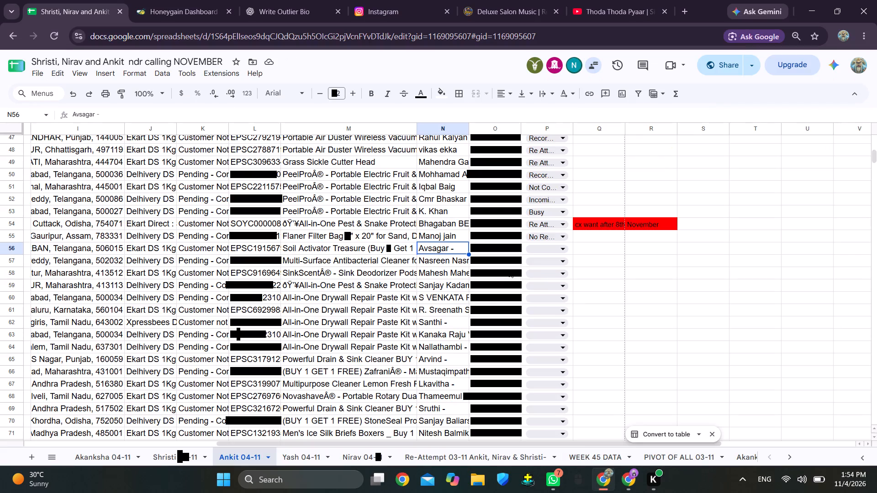
{"action": "left_click", "coordinate": [553, 246]}
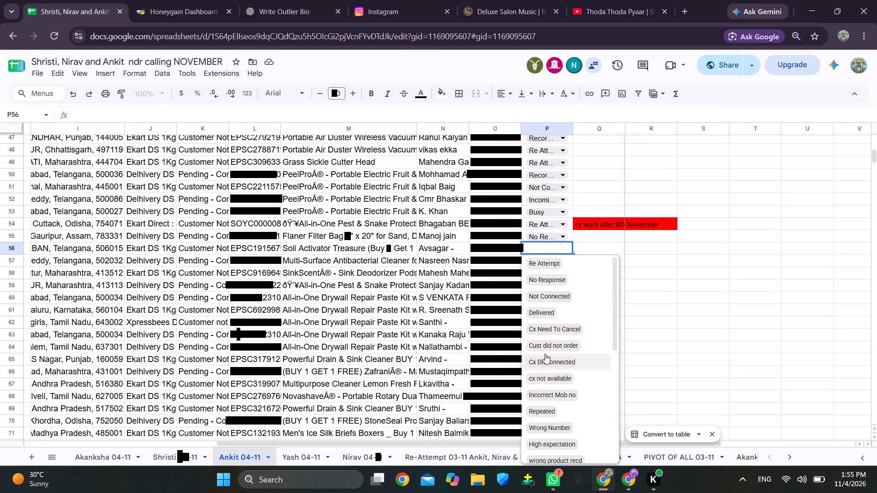
{"action": "left_click", "coordinate": [563, 364]}
{"action": "left_click", "coordinate": [497, 260]}
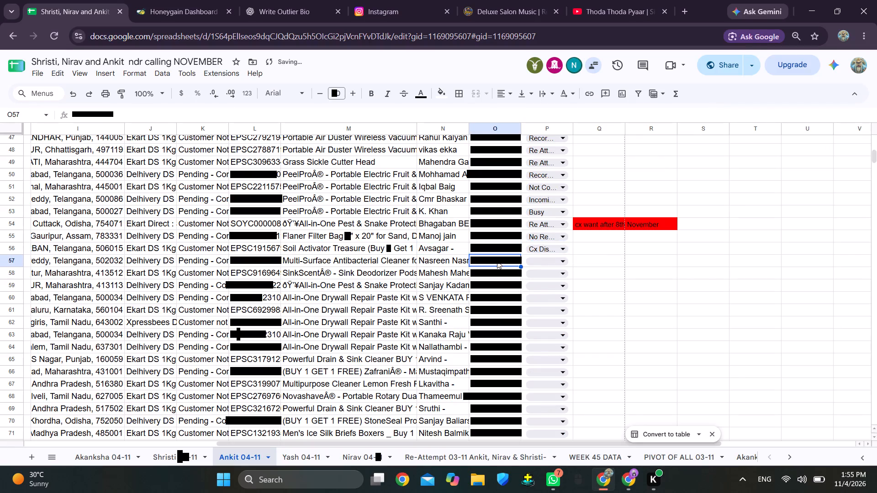
Switch back to the first profile's spreadsheet window and set the row 104 remark to Not Connected.
{"action": "left_click", "coordinate": [629, 483]}
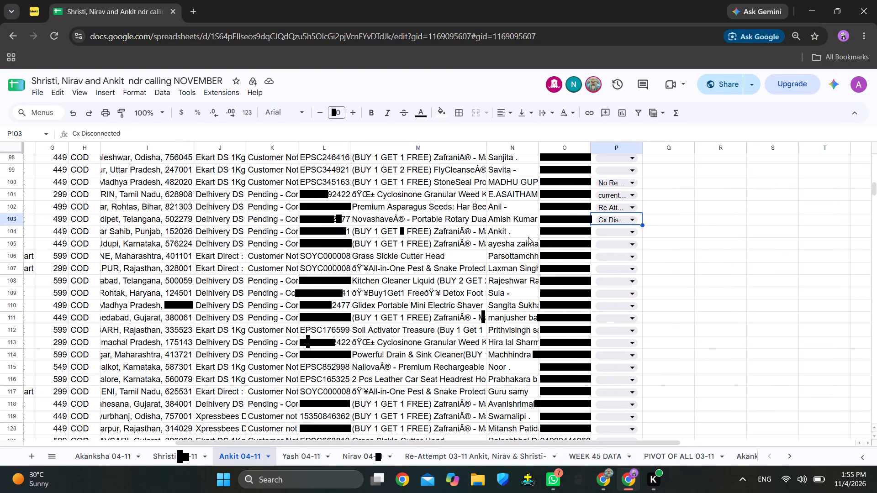
{"action": "left_click", "coordinate": [621, 233]}
{"action": "left_click", "coordinate": [622, 278]}
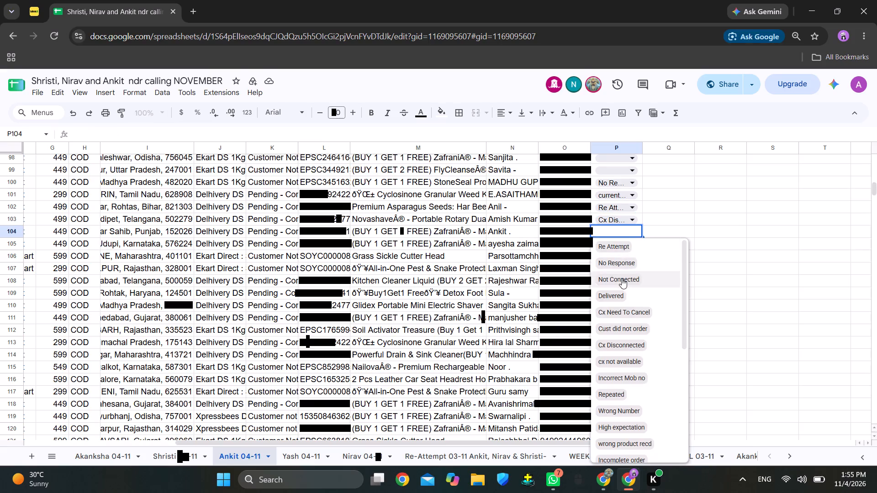
Select the NAME cell in row 57 in the other Chrome profile's spreadsheet and return to the first profile's window.
{"action": "left_click", "coordinate": [605, 478]}
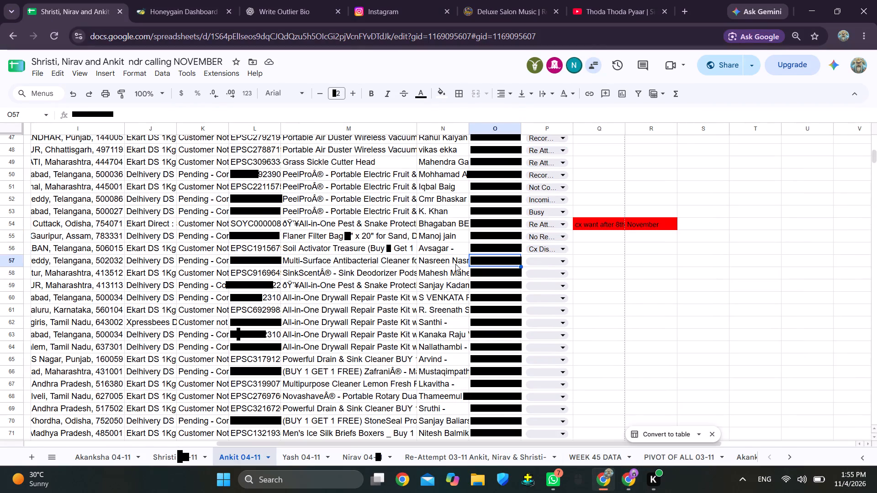
{"action": "left_click", "coordinate": [452, 261]}
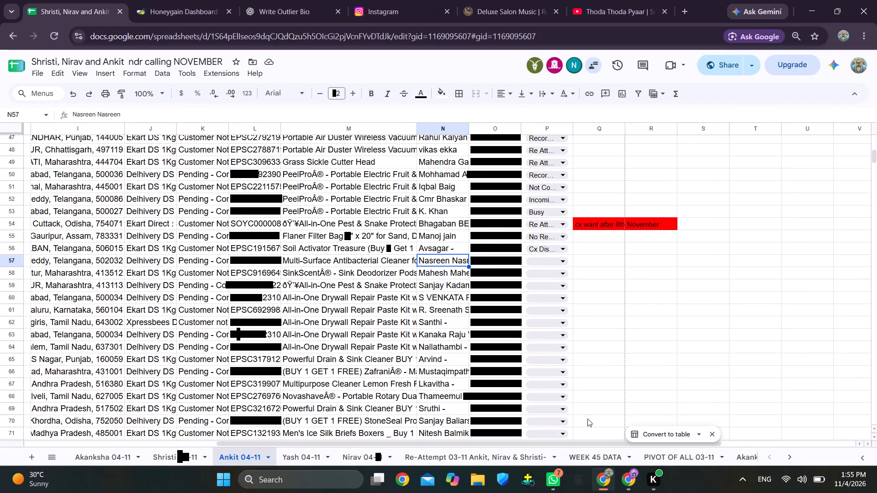
{"action": "left_click", "coordinate": [630, 483]}
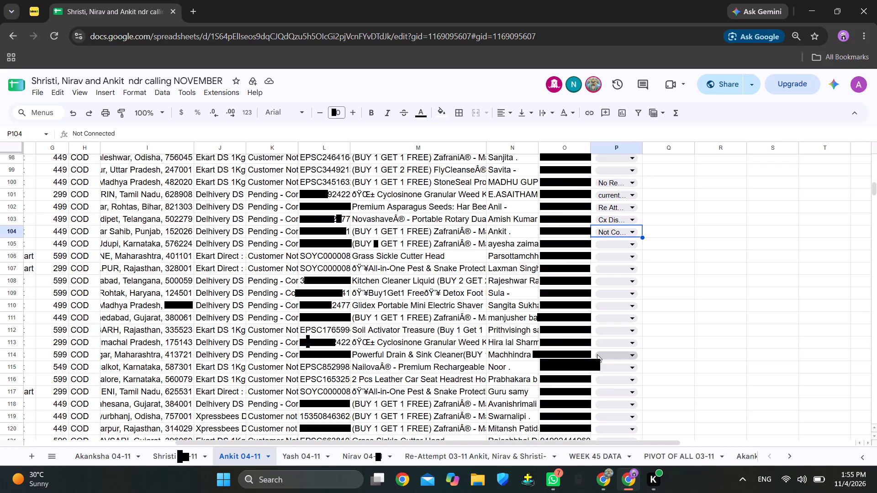
Switch to the other Chrome profile's window, set the row 57 remark to Busy, and select the Customer Phone cell in row 58.
{"action": "left_click", "coordinate": [604, 475]}
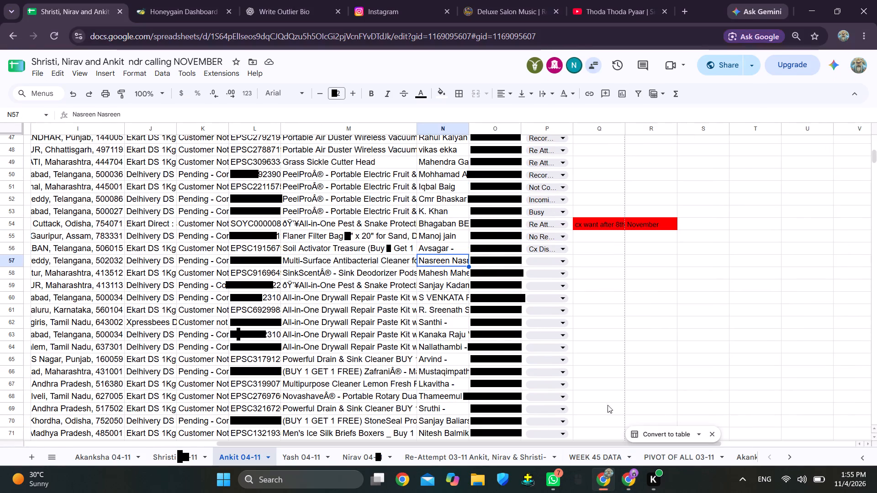
{"action": "left_click", "coordinate": [556, 262]}
{"action": "scroll", "coordinate": [571, 349], "scroll_direction": "down", "scroll_amount": 1}
{"action": "scroll", "coordinate": [572, 351], "scroll_direction": "up", "scroll_amount": 3}
{"action": "scroll", "coordinate": [572, 351], "scroll_direction": "down", "scroll_amount": 1}
{"action": "scroll", "coordinate": [572, 351], "scroll_direction": "up", "scroll_amount": 1}
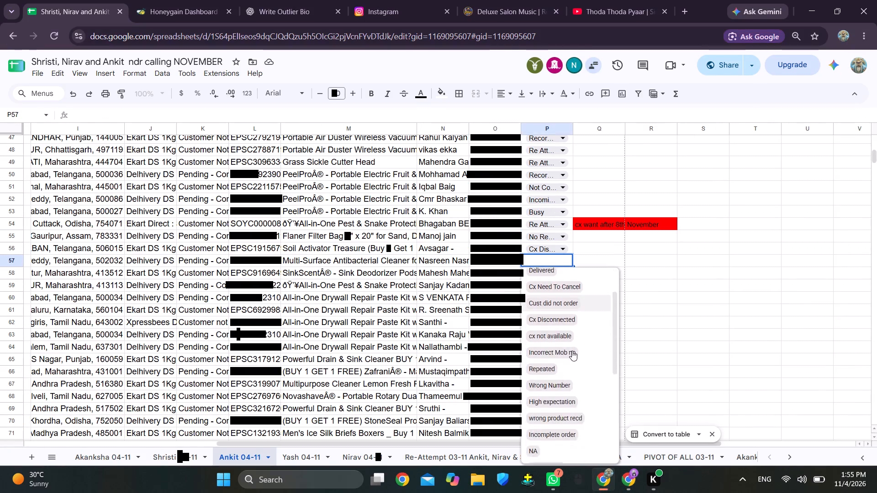
{"action": "scroll", "coordinate": [572, 351], "scroll_direction": "down", "scroll_amount": 6}
{"action": "left_click", "coordinate": [538, 367]}
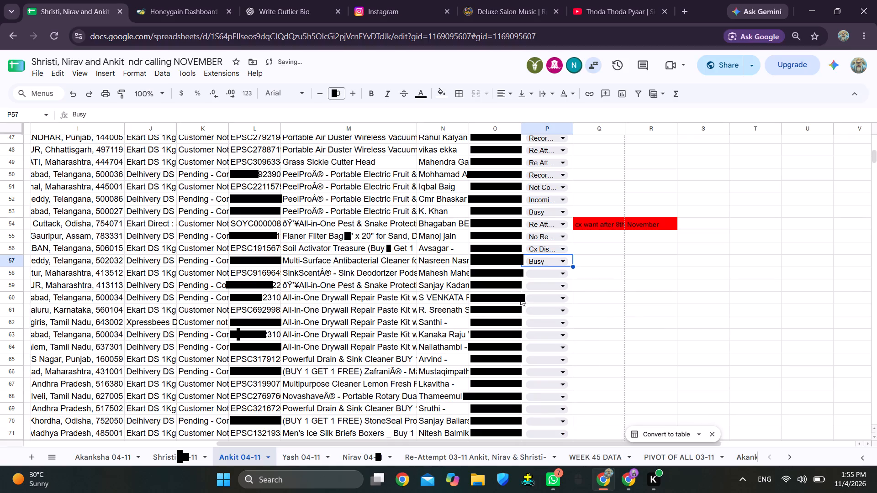
{"action": "left_click", "coordinate": [503, 274]}
Switch back to the first profile's spreadsheet window and set the row 105 remark to No Response.
{"action": "left_click", "coordinate": [627, 480]}
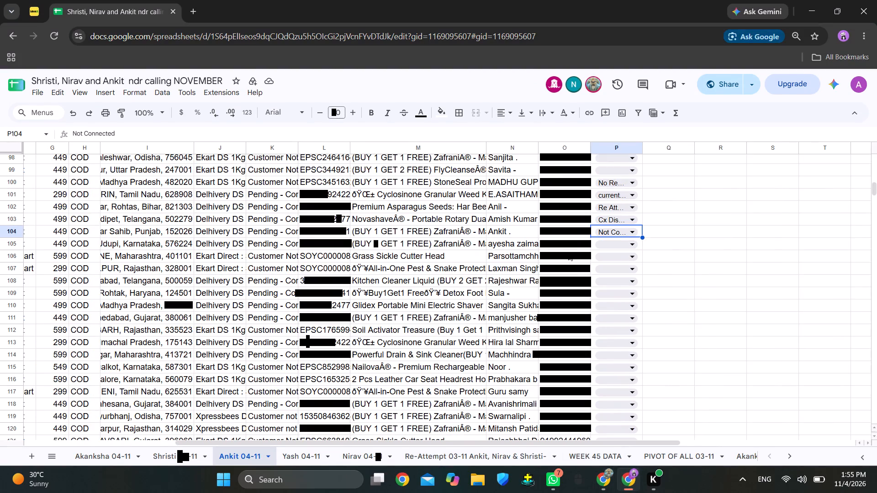
{"action": "left_click", "coordinate": [618, 247]}
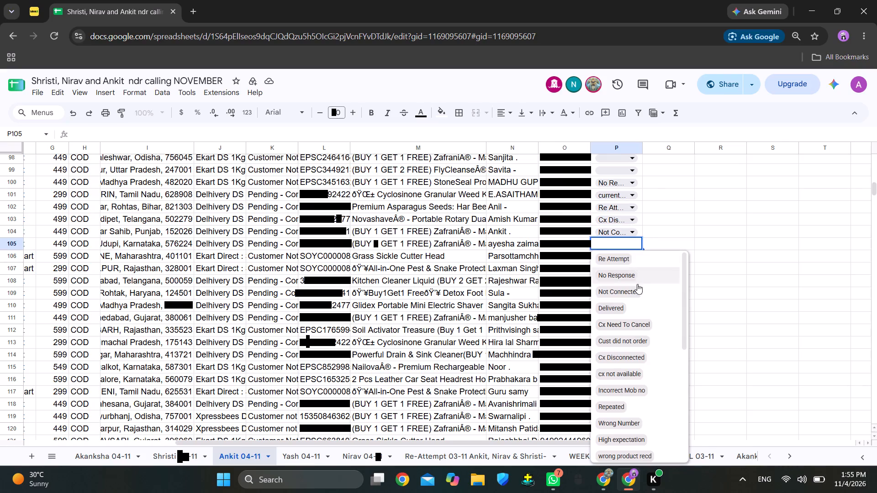
{"action": "left_click", "coordinate": [612, 273]}
Switch to the other Chrome profile's spreadsheet window and select the NAME cell in row 58.
{"action": "left_click", "coordinate": [605, 478]}
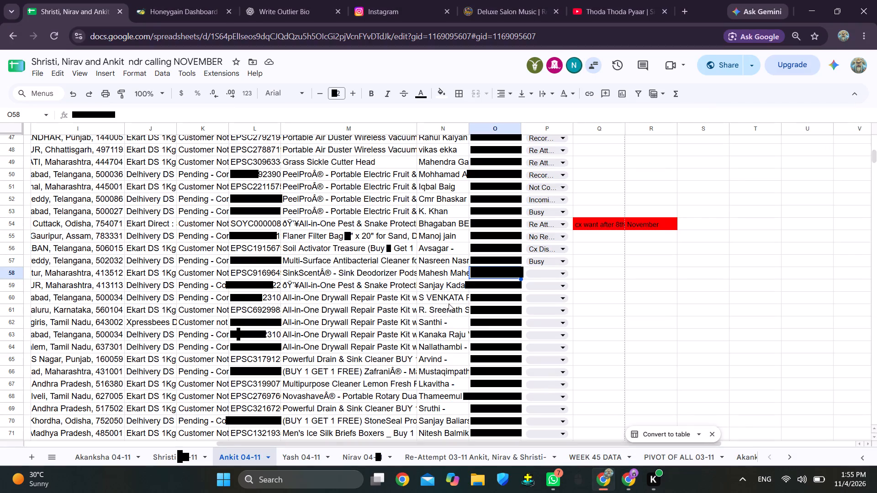
{"action": "left_click", "coordinate": [456, 273]}
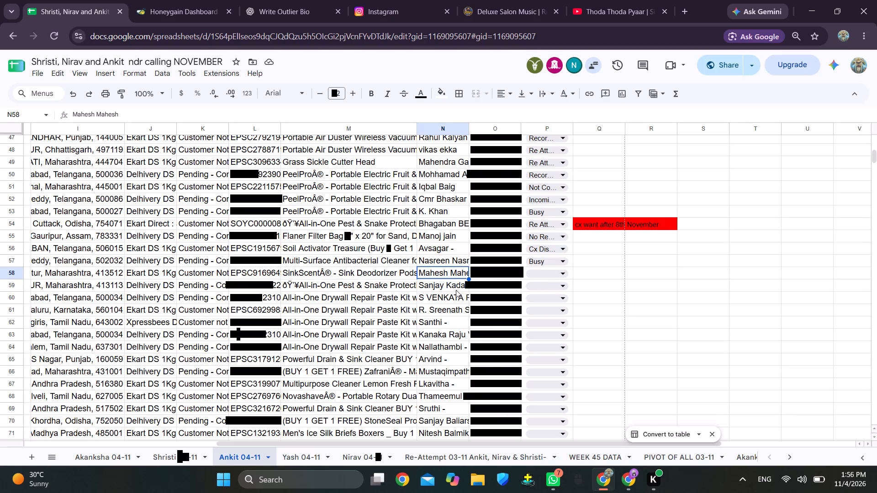
Set the row 58 remark on the Ankit 04-11 sheet to Switched off and select the Customer Phone cell in row 59.
{"action": "left_click", "coordinate": [557, 274]}
{"action": "scroll", "coordinate": [550, 327], "scroll_direction": "down", "scroll_amount": 2}
{"action": "scroll", "coordinate": [549, 340], "scroll_direction": "up", "scroll_amount": 1}
{"action": "scroll", "coordinate": [548, 344], "scroll_direction": "down", "scroll_amount": 1}
{"action": "scroll", "coordinate": [548, 344], "scroll_direction": "up", "scroll_amount": 1}
{"action": "scroll", "coordinate": [547, 345], "scroll_direction": "down", "scroll_amount": 2}
{"action": "scroll", "coordinate": [572, 432], "scroll_direction": "down", "scroll_amount": 3}
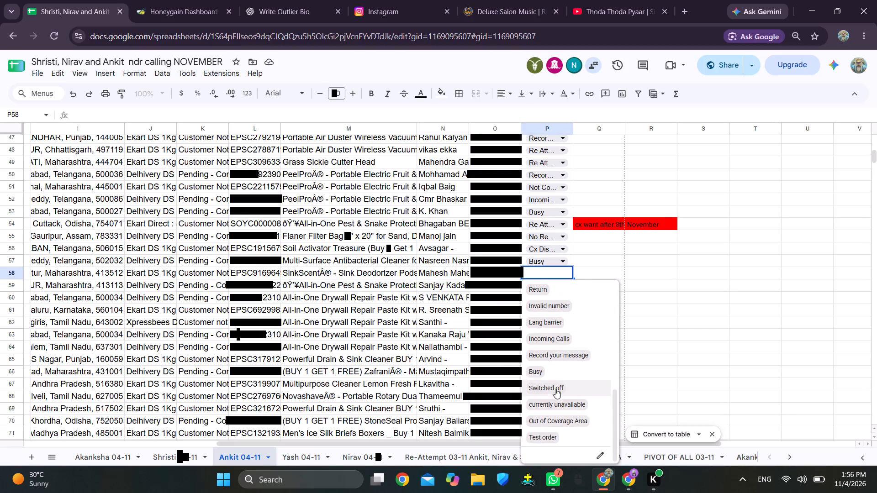
{"action": "left_click", "coordinate": [550, 380]}
{"action": "left_click", "coordinate": [510, 285]}
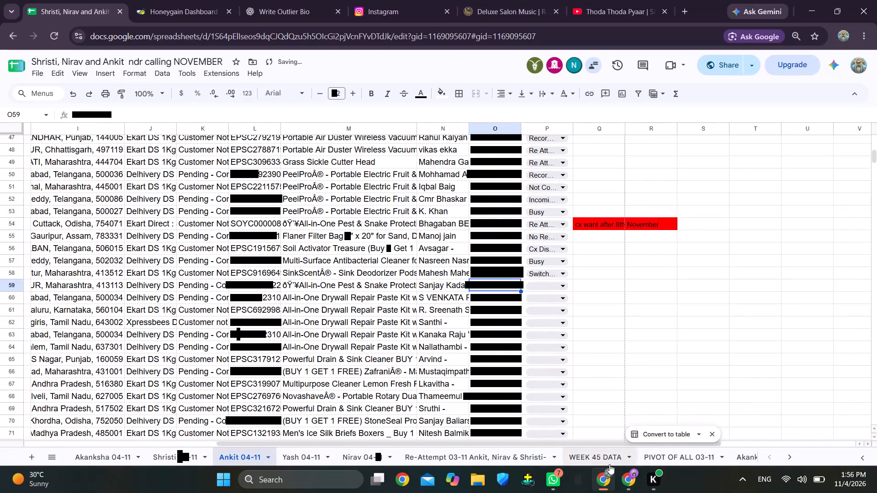
In the first profile's spreadsheet window, set the row 106 remark to Cx Need To Cancel; select the row 59 NAME cell in the other profile's window.
{"action": "left_click", "coordinate": [624, 477]}
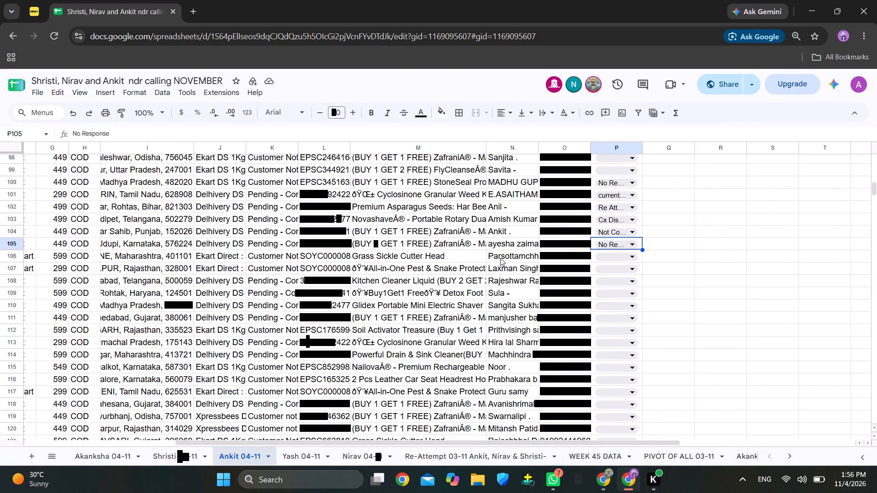
{"action": "left_click", "coordinate": [624, 259]}
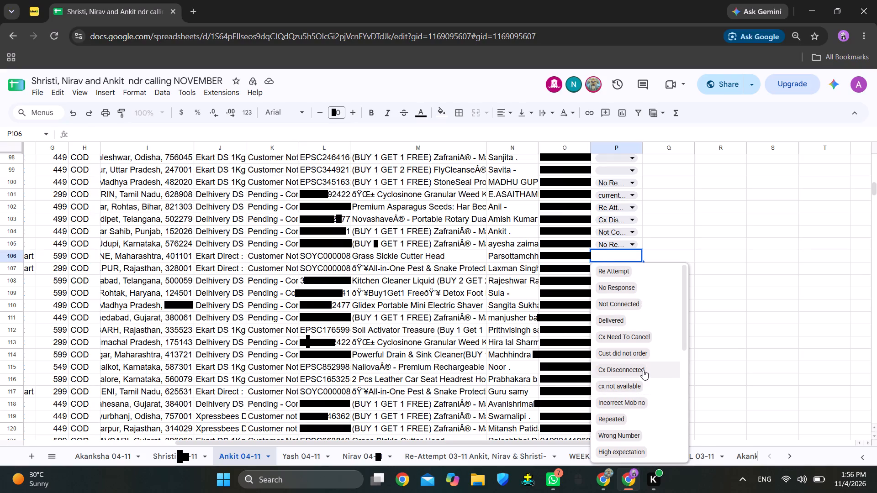
{"action": "left_click", "coordinate": [618, 338]}
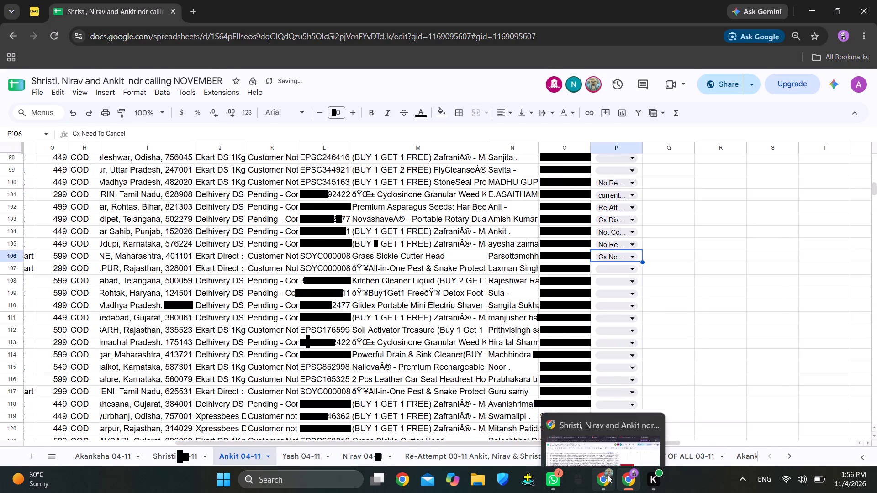
{"action": "left_click", "coordinate": [608, 475]}
{"action": "left_click", "coordinate": [447, 284]}
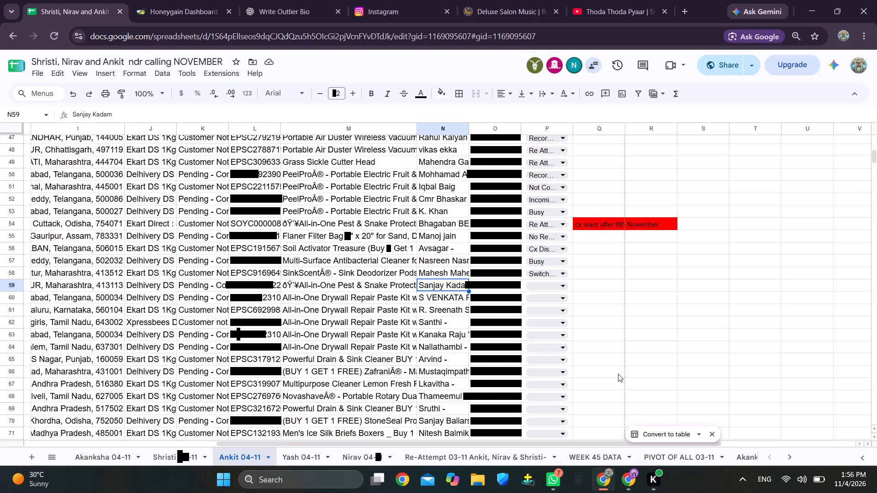
Switch back to the first profile's spreadsheet window and set the row 107 remark to Busy.
{"action": "left_click", "coordinate": [629, 478]}
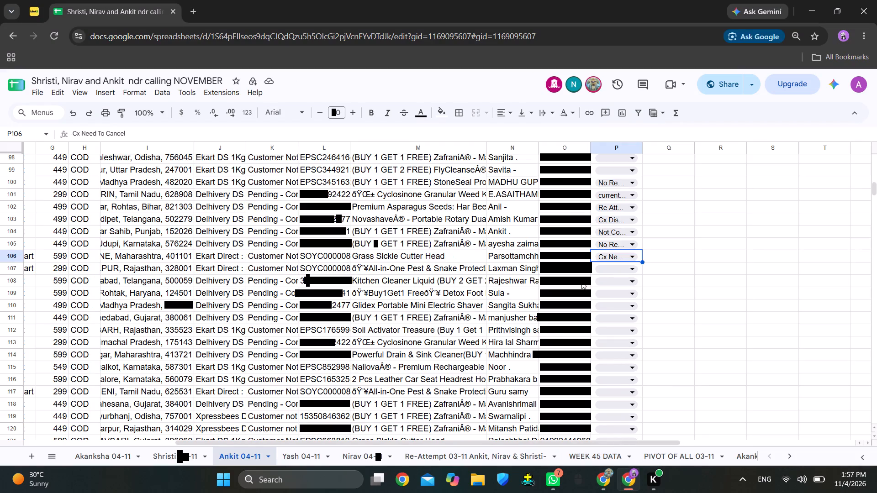
{"action": "left_click", "coordinate": [617, 272]}
{"action": "scroll", "coordinate": [632, 346], "scroll_direction": "down", "scroll_amount": 1}
{"action": "scroll", "coordinate": [632, 348], "scroll_direction": "up", "scroll_amount": 1}
{"action": "scroll", "coordinate": [632, 349], "scroll_direction": "down", "scroll_amount": 4}
{"action": "scroll", "coordinate": [617, 393], "scroll_direction": "down", "scroll_amount": 4}
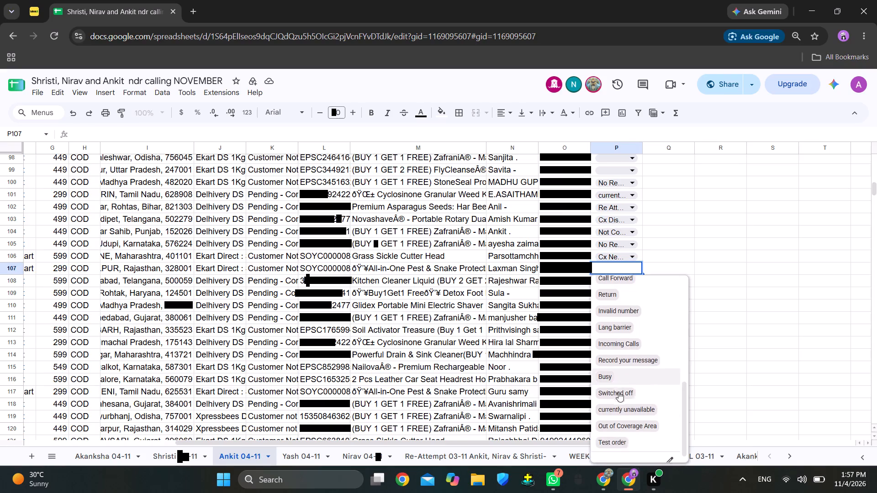
{"action": "left_click", "coordinate": [608, 370]}
Switch to the other Chrome profile's window, set the row 59 remark to No Response, and select the Customer Phone cell in row 60.
{"action": "left_click", "coordinate": [609, 469]}
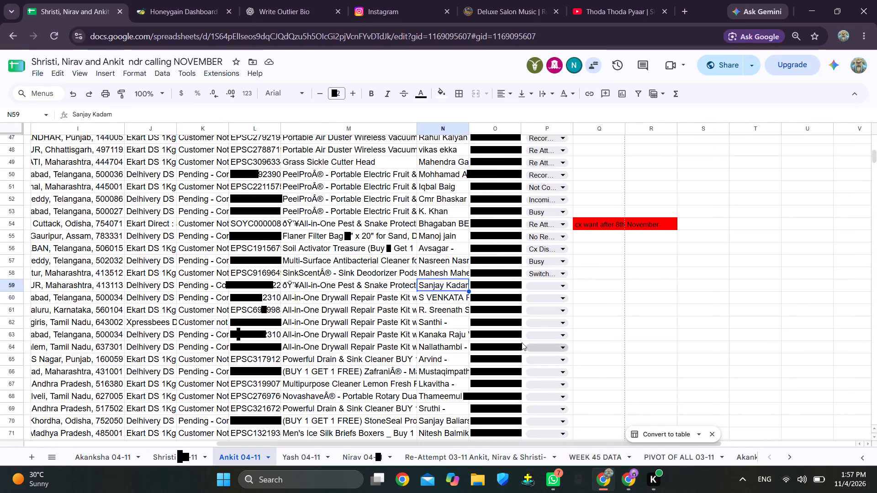
{"action": "left_click", "coordinate": [540, 288]}
{"action": "left_click", "coordinate": [554, 318]}
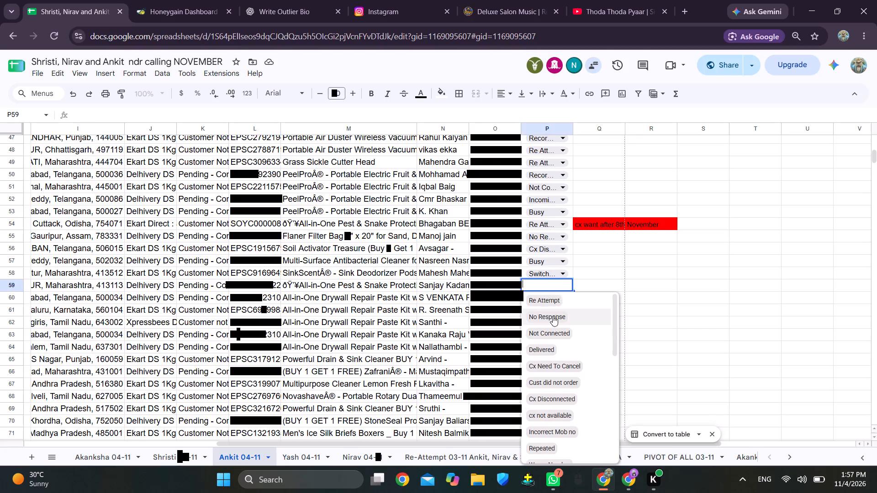
{"action": "left_click", "coordinate": [497, 301]}
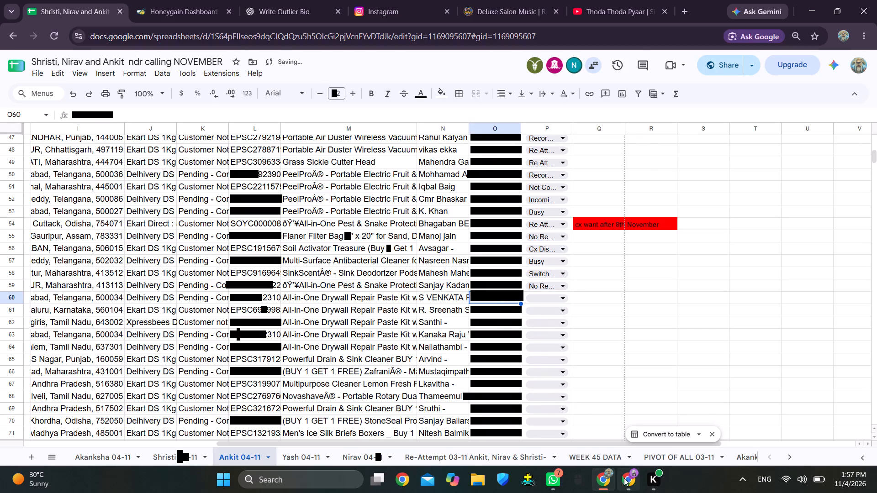
Glance at the first profile's spreadsheet window, and select the NAME cell in row 60 in the other profile's window.
{"action": "left_click", "coordinate": [628, 478]}
{"action": "scroll", "coordinate": [649, 340], "scroll_direction": "down", "scroll_amount": 1}
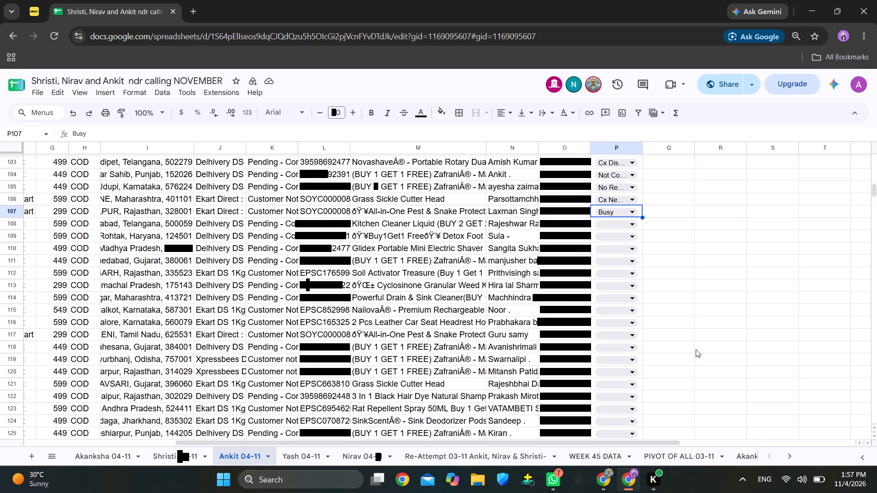
{"action": "left_click", "coordinate": [604, 474]}
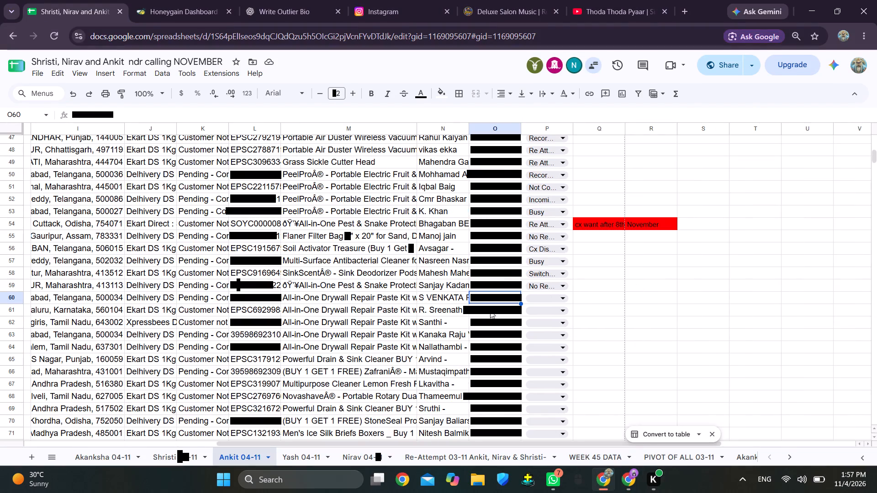
{"action": "left_click", "coordinate": [452, 293]}
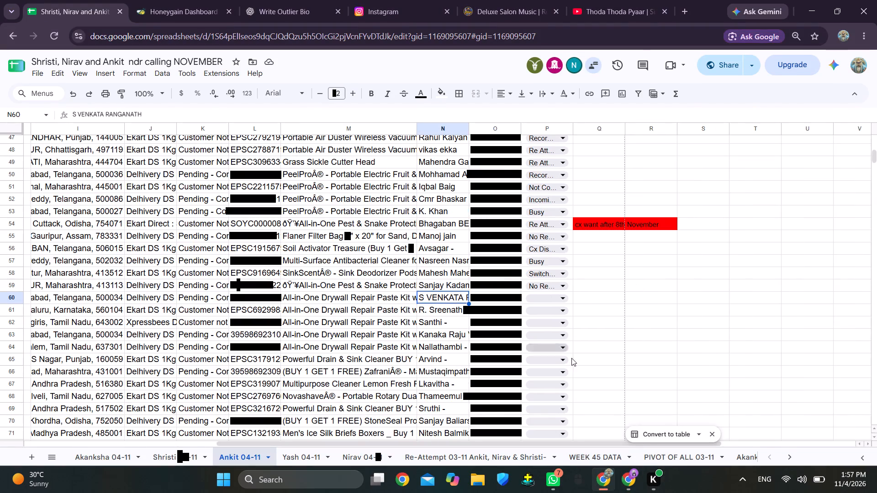
Switch to the first profile's spreadsheet window, set the row 186 remark to Out of Coverage Area, and return to the rows around 108.
{"action": "left_click", "coordinate": [629, 478]}
{"action": "scroll", "coordinate": [665, 312], "scroll_direction": "down", "scroll_amount": 5}
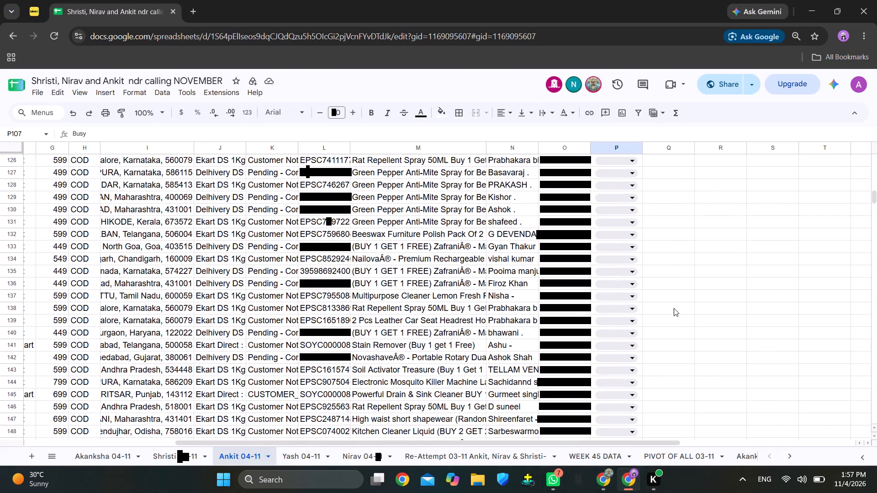
{"action": "scroll", "coordinate": [680, 306], "scroll_direction": "down", "scroll_amount": 11}
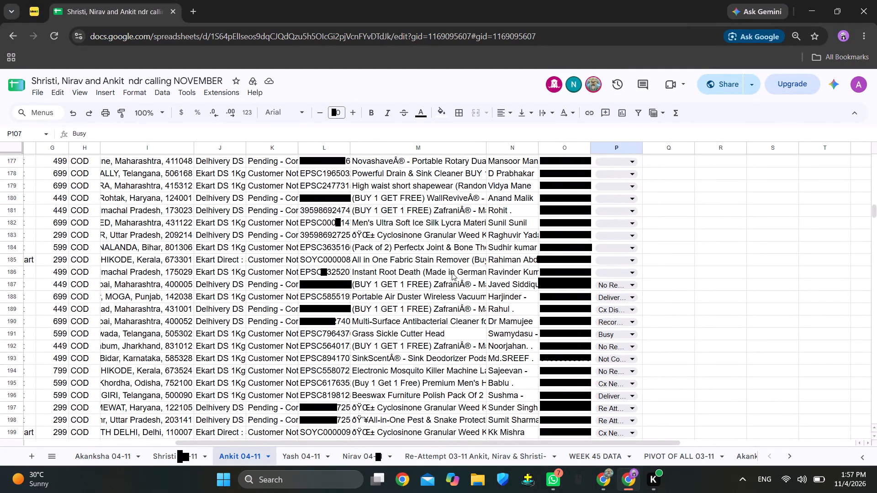
{"action": "left_click", "coordinate": [620, 275]}
{"action": "scroll", "coordinate": [635, 336], "scroll_direction": "down", "scroll_amount": 7}
{"action": "scroll", "coordinate": [635, 338], "scroll_direction": "up", "scroll_amount": 1}
{"action": "scroll", "coordinate": [644, 360], "scroll_direction": "down", "scroll_amount": 6}
{"action": "left_click", "coordinate": [626, 421]}
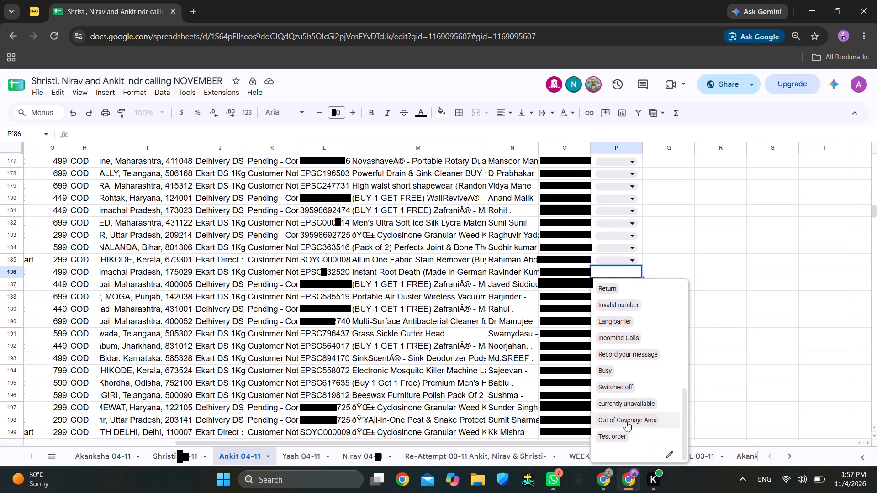
{"action": "scroll", "coordinate": [654, 294], "scroll_direction": "up", "scroll_amount": 5}
{"action": "scroll", "coordinate": [653, 273], "scroll_direction": "down", "scroll_amount": 3}
{"action": "scroll", "coordinate": [653, 273], "scroll_direction": "up", "scroll_amount": 8}
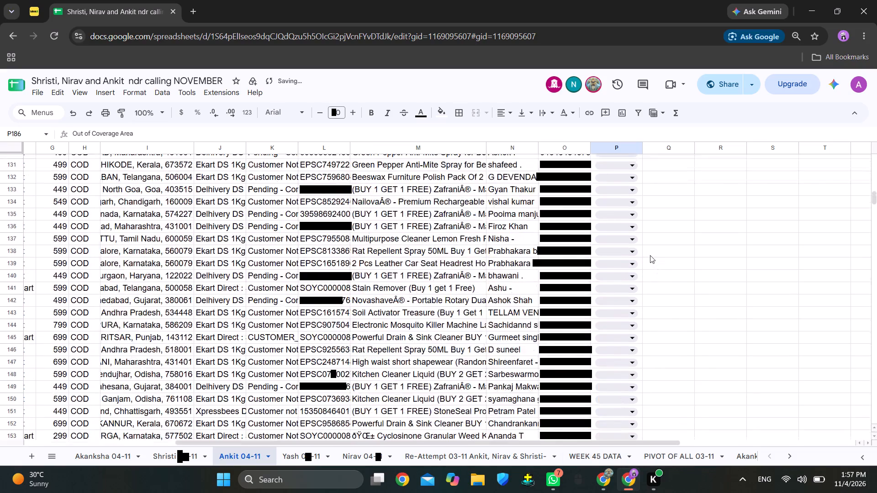
{"action": "scroll", "coordinate": [650, 254], "scroll_direction": "up", "scroll_amount": 5}
{"action": "scroll", "coordinate": [650, 254], "scroll_direction": "down", "scroll_amount": 1}
{"action": "scroll", "coordinate": [650, 254], "scroll_direction": "up", "scroll_amount": 2}
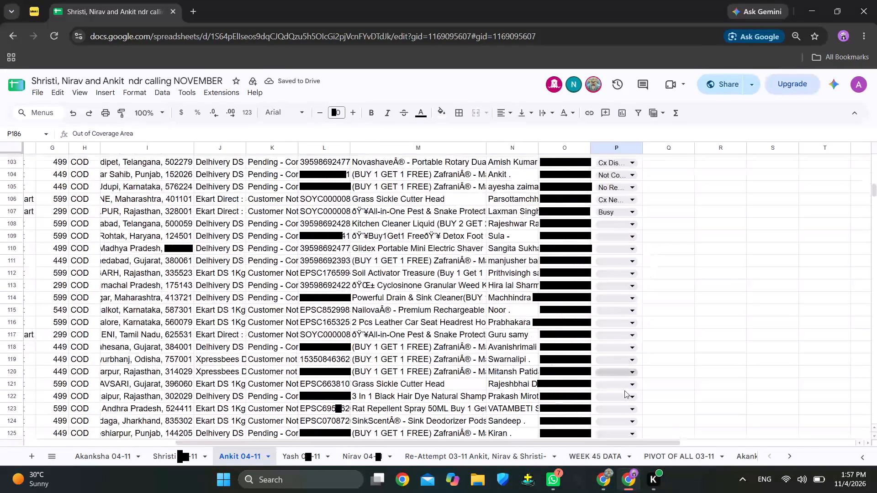
Switch to the other profile's window, set the row 60 remark to Out of Coverage Area, and select the Customer Phone cell in row 61.
{"action": "left_click", "coordinate": [607, 484]}
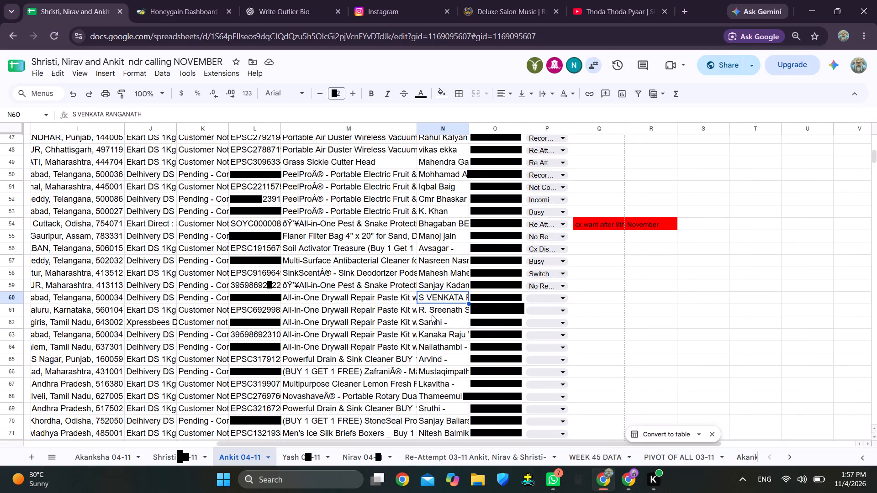
{"action": "left_click", "coordinate": [548, 298]}
{"action": "scroll", "coordinate": [554, 342], "scroll_direction": "down", "scroll_amount": 6}
{"action": "scroll", "coordinate": [567, 375], "scroll_direction": "up", "scroll_amount": 1}
{"action": "scroll", "coordinate": [567, 375], "scroll_direction": "down", "scroll_amount": 2}
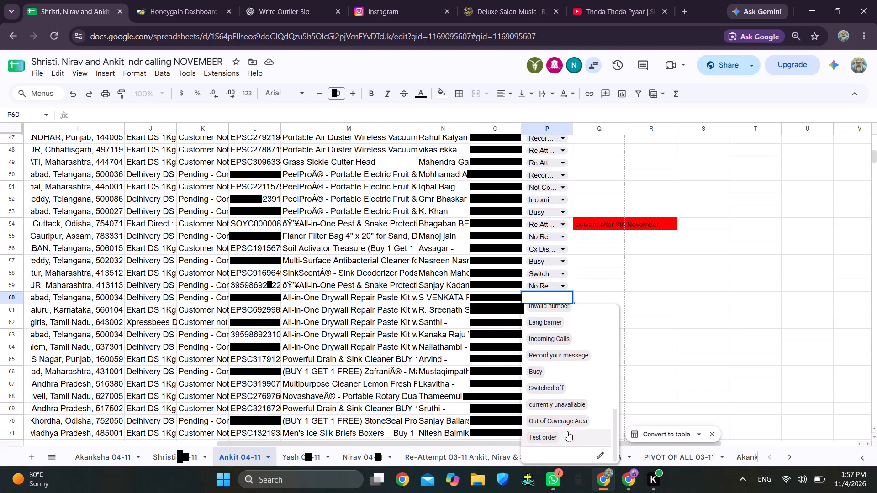
{"action": "left_click", "coordinate": [557, 418]}
{"action": "left_click", "coordinate": [510, 313]}
{"action": "scroll", "coordinate": [601, 299], "scroll_direction": "down", "scroll_amount": 1}
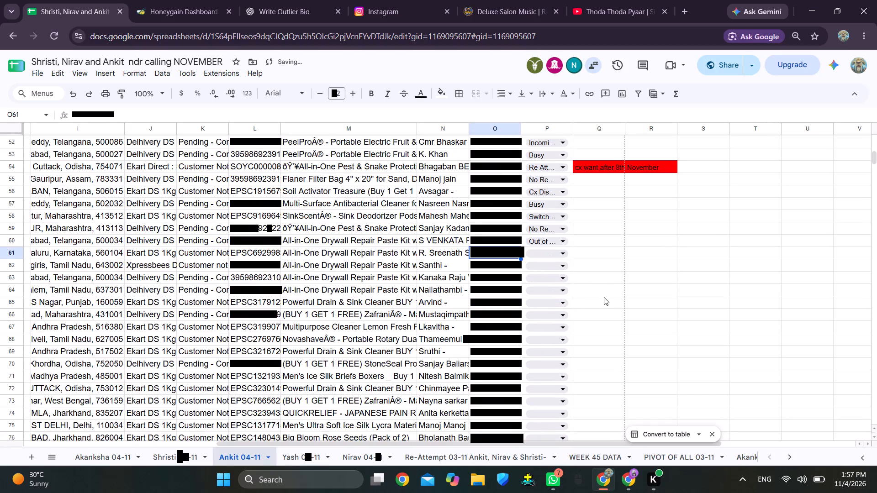
{"action": "scroll", "coordinate": [604, 297], "scroll_direction": "down", "scroll_amount": 1}
{"action": "scroll", "coordinate": [604, 297], "scroll_direction": "up", "scroll_amount": 2}
{"action": "scroll", "coordinate": [604, 296], "scroll_direction": "down", "scroll_amount": 2}
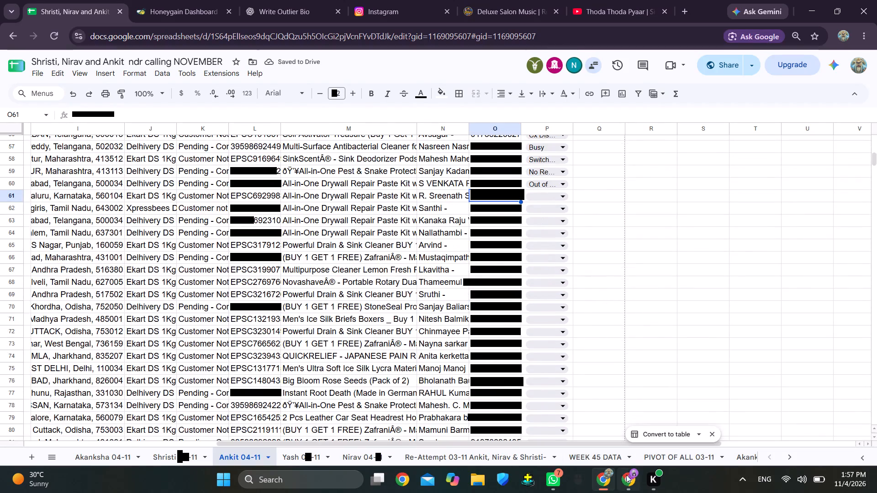
In the first profile's spreadsheet window, set the row 108 remark to Cx Disconnected; select the row 61 NAME cell in the other profile's window.
{"action": "left_click", "coordinate": [629, 475]}
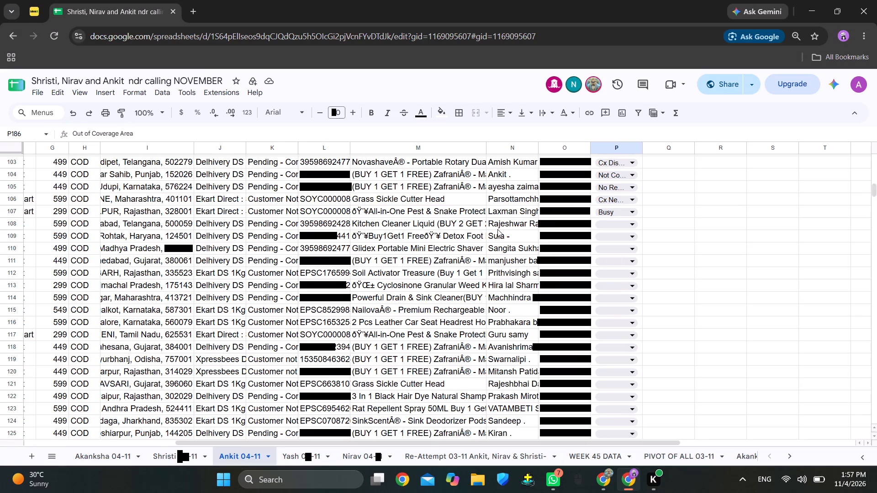
{"action": "left_click", "coordinate": [611, 222]}
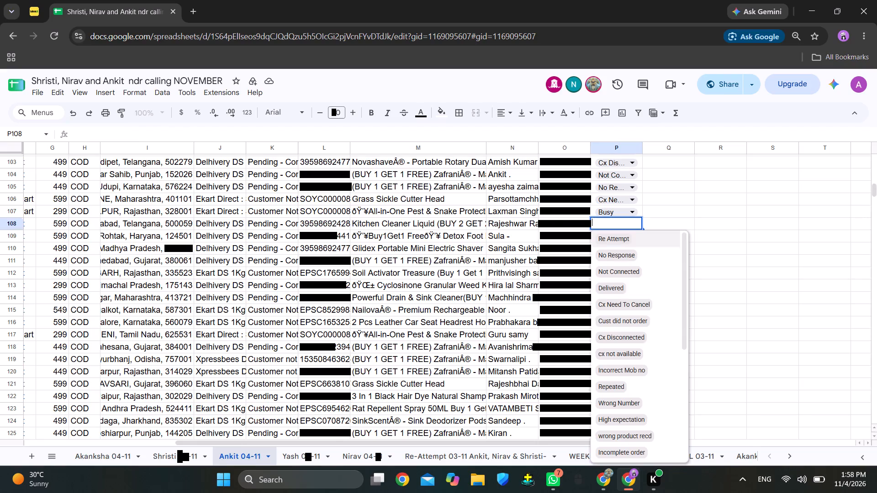
{"action": "left_click", "coordinate": [624, 339]}
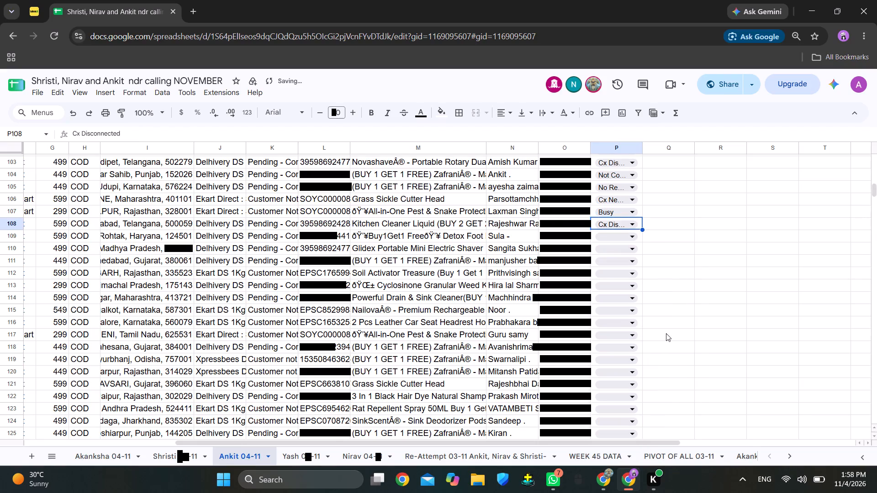
{"action": "scroll", "coordinate": [667, 334], "scroll_direction": "down", "scroll_amount": 13}
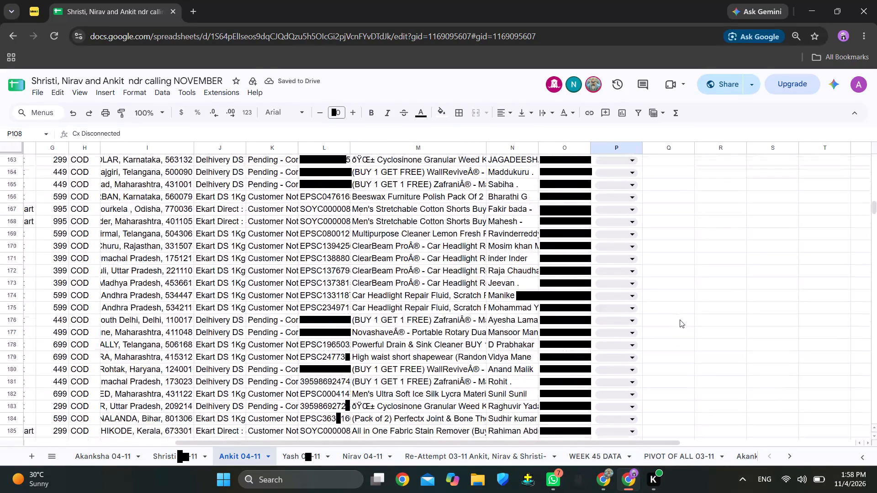
{"action": "scroll", "coordinate": [680, 320], "scroll_direction": "down", "scroll_amount": 2}
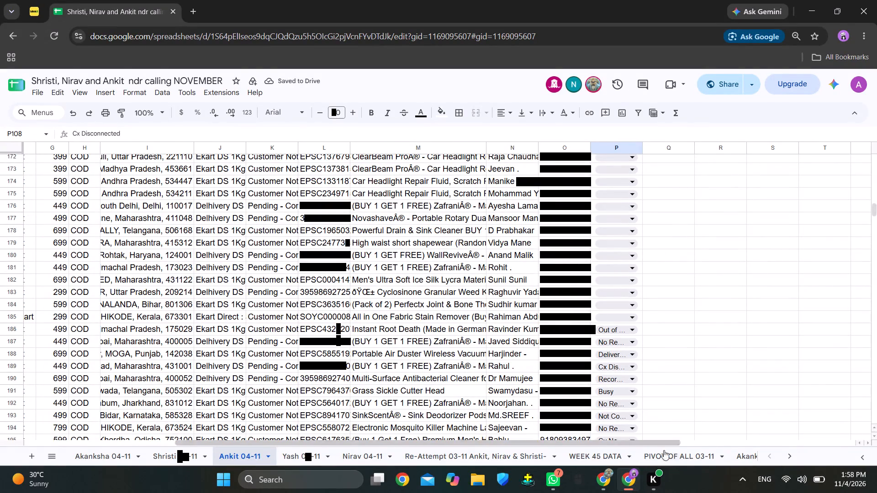
{"action": "left_click", "coordinate": [605, 480]}
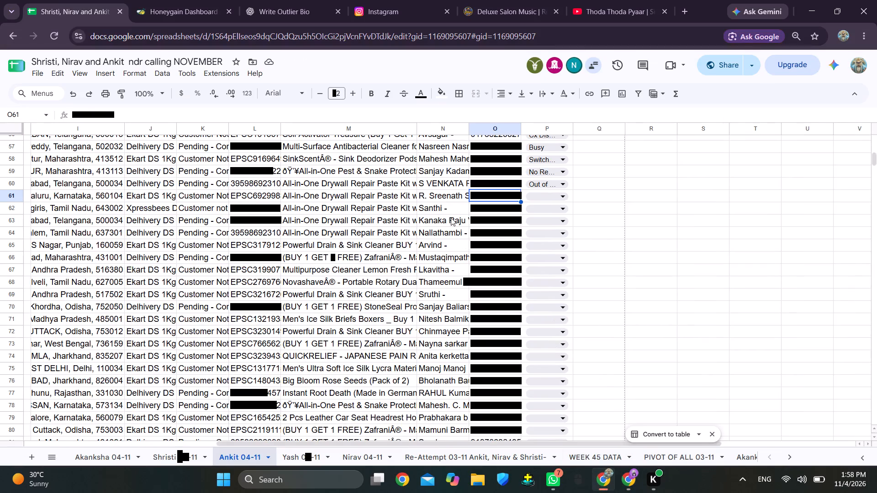
{"action": "left_click", "coordinate": [444, 196]}
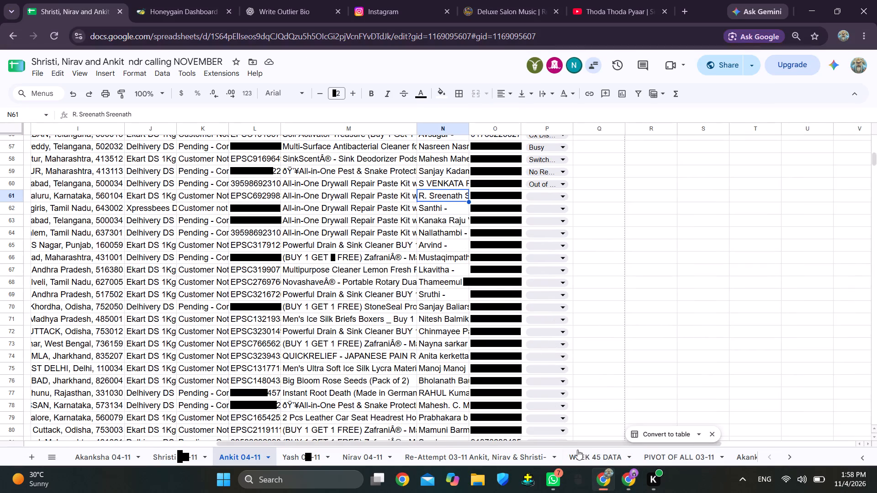
In the other Chrome profile's window, set the row 61 remark to Lang barrier and select the Customer Phone cell in row 62.
{"action": "left_click", "coordinate": [629, 481]}
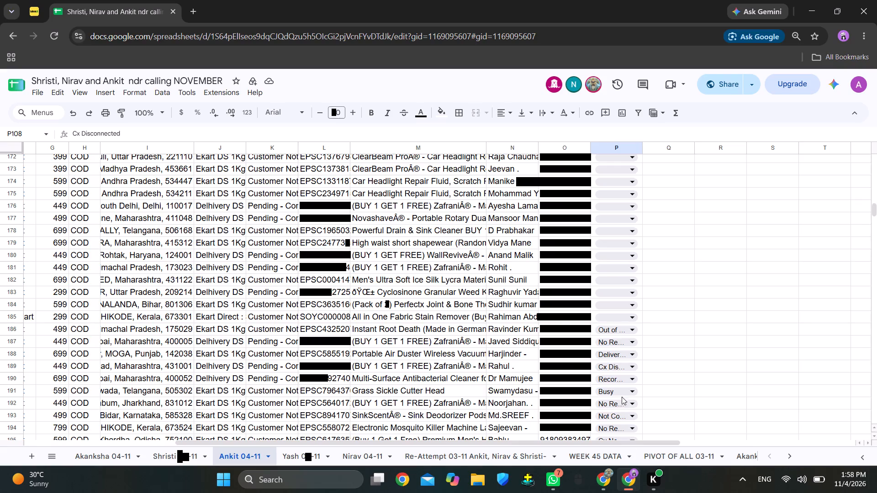
{"action": "left_click", "coordinate": [605, 483]}
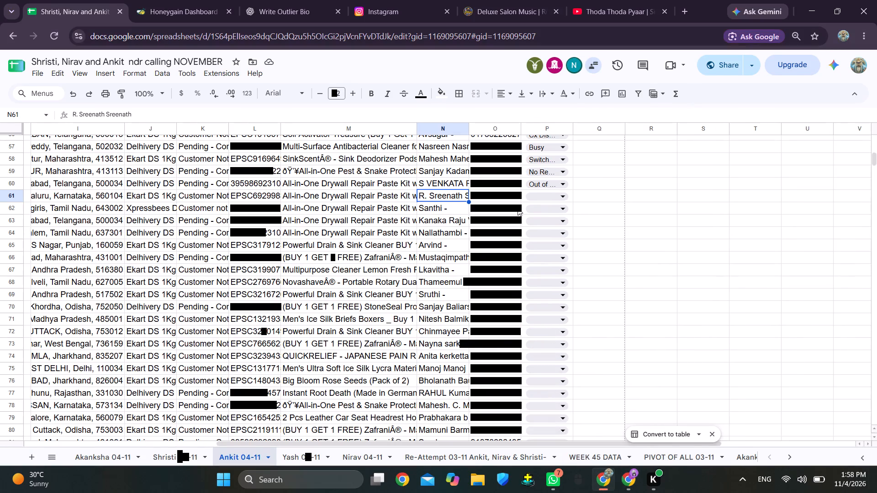
{"action": "left_click", "coordinate": [543, 197]}
{"action": "scroll", "coordinate": [584, 338], "scroll_direction": "down", "scroll_amount": 7}
{"action": "scroll", "coordinate": [589, 357], "scroll_direction": "up", "scroll_amount": 3}
{"action": "scroll", "coordinate": [564, 360], "scroll_direction": "down", "scroll_amount": 2}
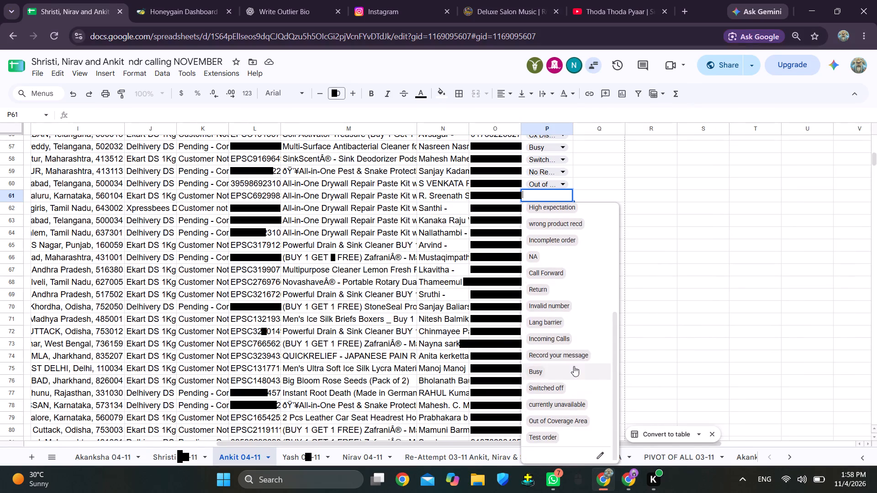
{"action": "left_click", "coordinate": [544, 321]}
{"action": "left_click_drag", "start_coordinate": [496, 205], "coordinate": [498, 210]}
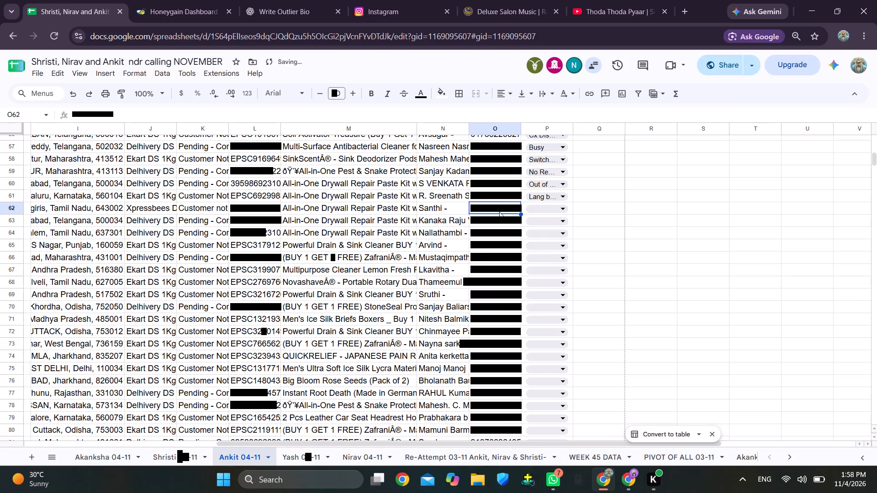
Switch to the first profile's spreadsheet window and set the row 185 remark to Lang barrier.
{"action": "left_click", "coordinate": [633, 478]}
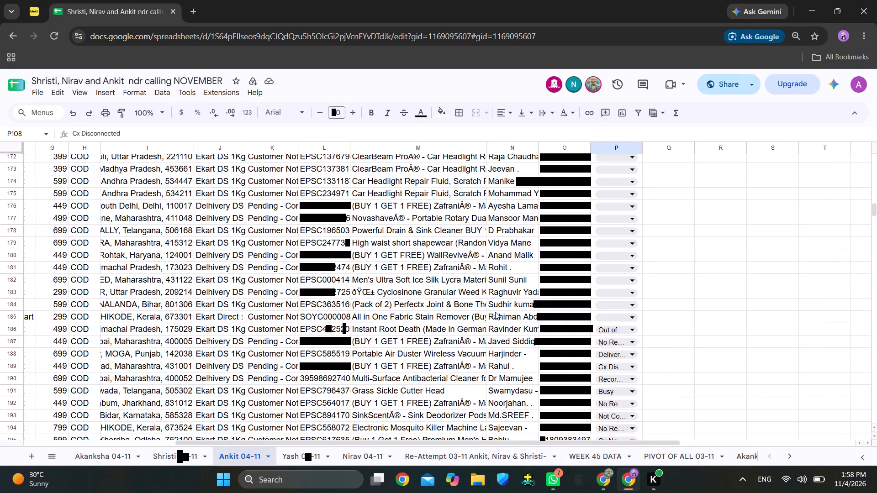
{"action": "left_click", "coordinate": [618, 320]}
{"action": "scroll", "coordinate": [618, 339], "scroll_direction": "down", "scroll_amount": 5}
{"action": "scroll", "coordinate": [618, 353], "scroll_direction": "up", "scroll_amount": 1}
{"action": "scroll", "coordinate": [618, 354], "scroll_direction": "down", "scroll_amount": 2}
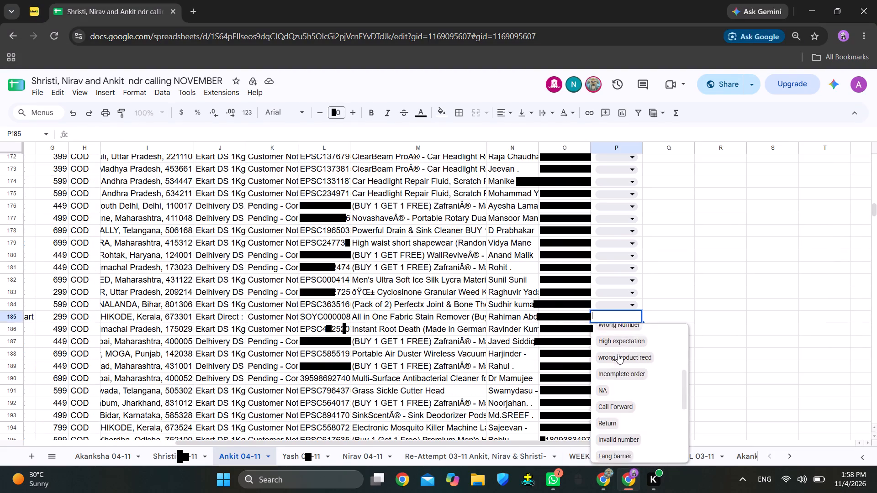
{"action": "scroll", "coordinate": [618, 354], "scroll_direction": "down", "scroll_amount": 4}
{"action": "scroll", "coordinate": [622, 362], "scroll_direction": "up", "scroll_amount": 1}
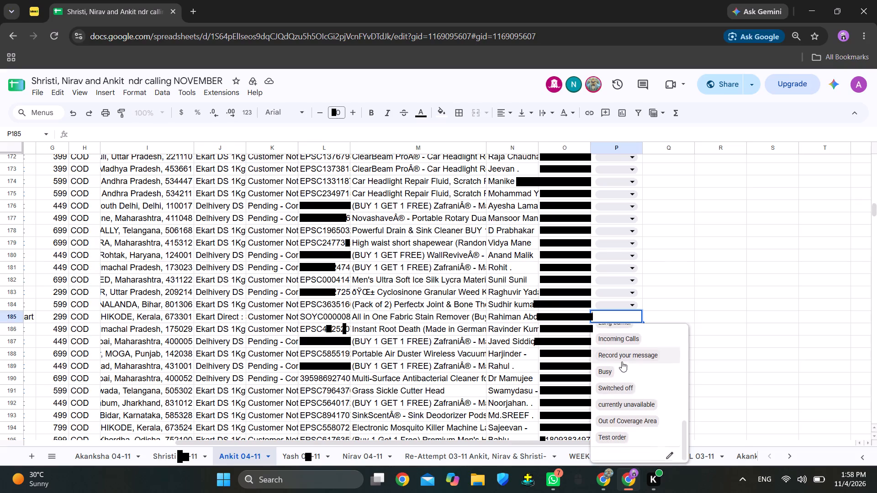
{"action": "left_click", "coordinate": [630, 380]}
Return to the rows around 109 and set the row 109 remark to Re Attempt.
{"action": "scroll", "coordinate": [675, 279], "scroll_direction": "up", "scroll_amount": 3}
{"action": "scroll", "coordinate": [672, 279], "scroll_direction": "down", "scroll_amount": 1}
{"action": "scroll", "coordinate": [672, 279], "scroll_direction": "up", "scroll_amount": 1}
{"action": "scroll", "coordinate": [672, 278], "scroll_direction": "down", "scroll_amount": 1}
{"action": "scroll", "coordinate": [674, 277], "scroll_direction": "up", "scroll_amount": 1}
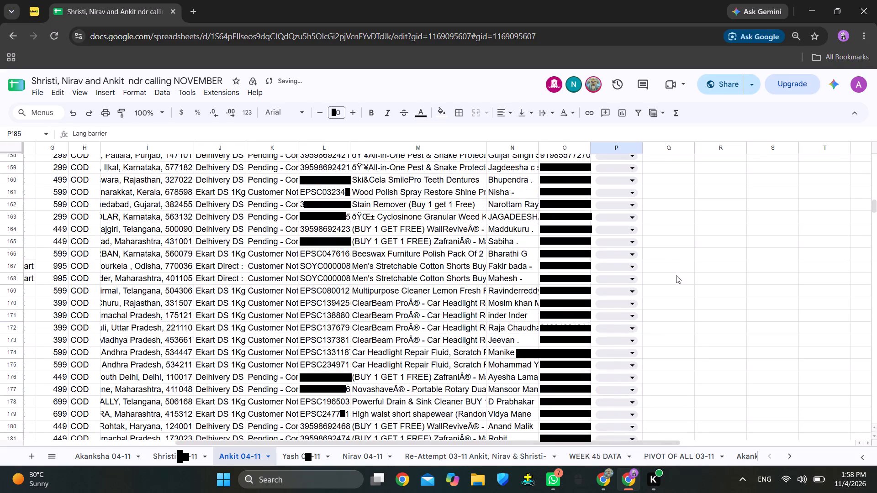
{"action": "scroll", "coordinate": [666, 257], "scroll_direction": "up", "scroll_amount": 5}
{"action": "scroll", "coordinate": [664, 255], "scroll_direction": "down", "scroll_amount": 3}
{"action": "scroll", "coordinate": [664, 255], "scroll_direction": "up", "scroll_amount": 3}
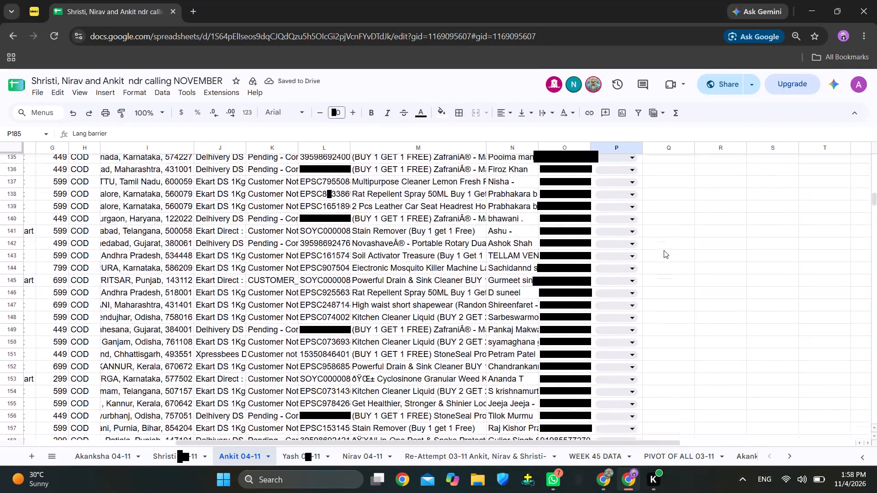
{"action": "scroll", "coordinate": [664, 250], "scroll_direction": "up", "scroll_amount": 9}
{"action": "scroll", "coordinate": [661, 249], "scroll_direction": "down", "scroll_amount": 11}
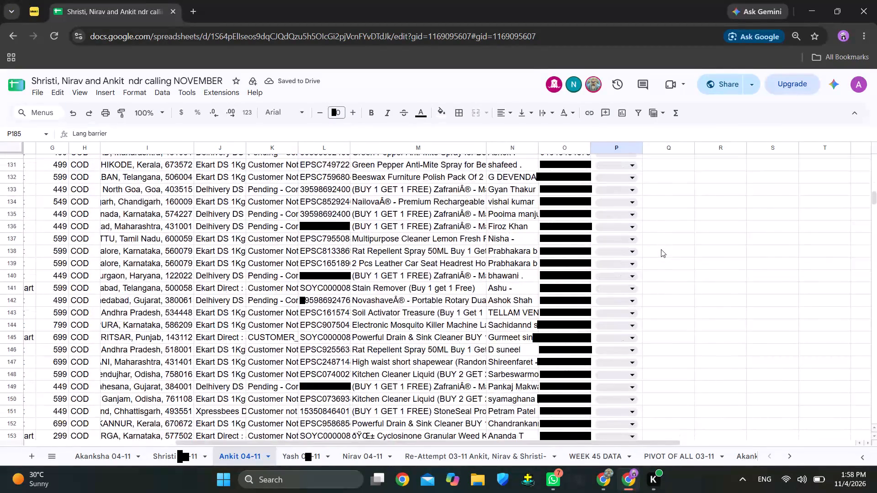
{"action": "scroll", "coordinate": [661, 252], "scroll_direction": "down", "scroll_amount": 1}
{"action": "scroll", "coordinate": [661, 252], "scroll_direction": "up", "scroll_amount": 1}
{"action": "scroll", "coordinate": [661, 252], "scroll_direction": "down", "scroll_amount": 1}
{"action": "scroll", "coordinate": [661, 252], "scroll_direction": "up", "scroll_amount": 2}
{"action": "scroll", "coordinate": [661, 252], "scroll_direction": "down", "scroll_amount": 2}
{"action": "scroll", "coordinate": [663, 251], "scroll_direction": "up", "scroll_amount": 1}
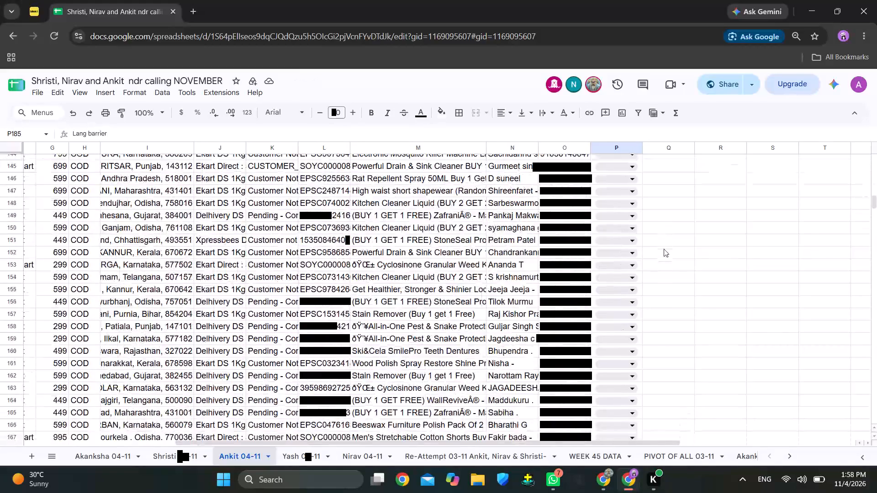
{"action": "scroll", "coordinate": [664, 248], "scroll_direction": "up", "scroll_amount": 2}
{"action": "scroll", "coordinate": [664, 248], "scroll_direction": "down", "scroll_amount": 2}
{"action": "scroll", "coordinate": [664, 248], "scroll_direction": "up", "scroll_amount": 1}
{"action": "scroll", "coordinate": [664, 248], "scroll_direction": "down", "scroll_amount": 1}
{"action": "scroll", "coordinate": [664, 248], "scroll_direction": "up", "scroll_amount": 10}
{"action": "scroll", "coordinate": [663, 245], "scroll_direction": "down", "scroll_amount": 1}
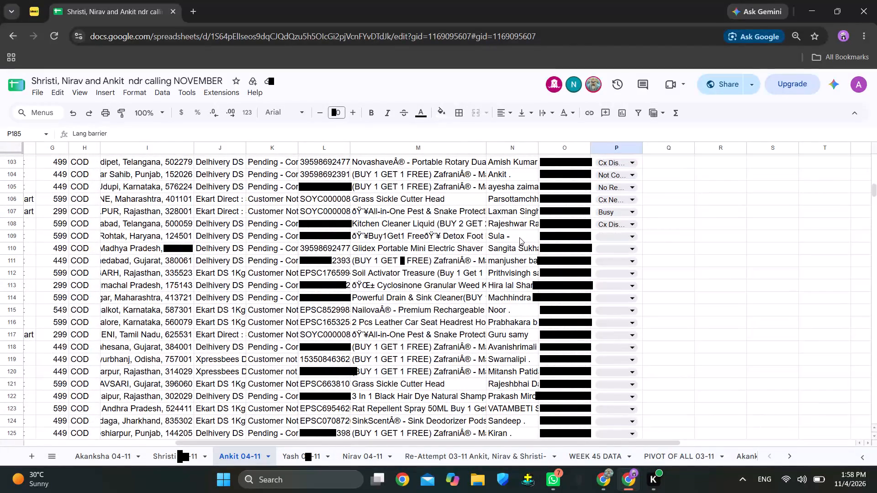
{"action": "left_click", "coordinate": [619, 238]}
{"action": "left_click", "coordinate": [619, 248]}
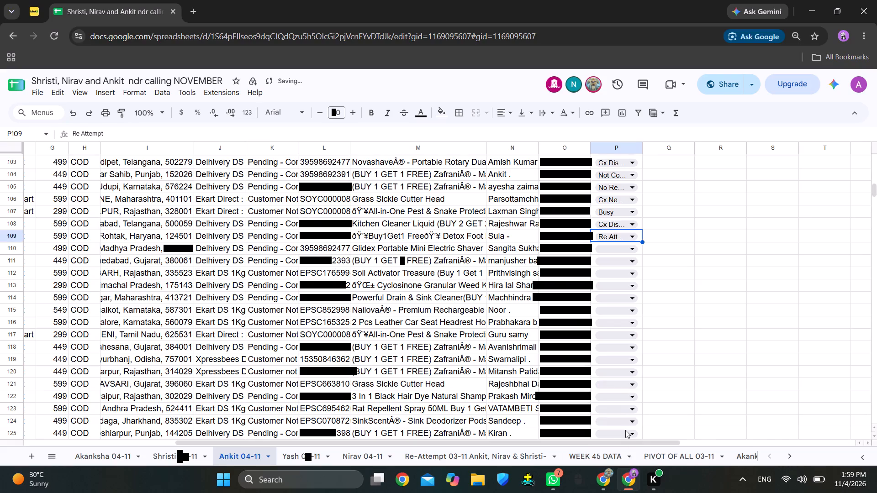
Switch to the other profile's window, set the row 62 remark to Cx Disconnected, and select the Customer Phone cell in row 63.
{"action": "left_click", "coordinate": [602, 483]}
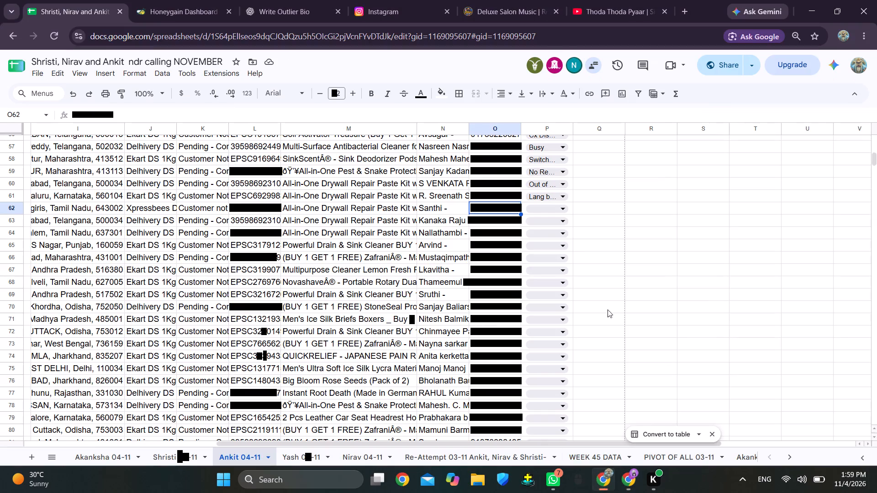
{"action": "left_click", "coordinate": [444, 209]}
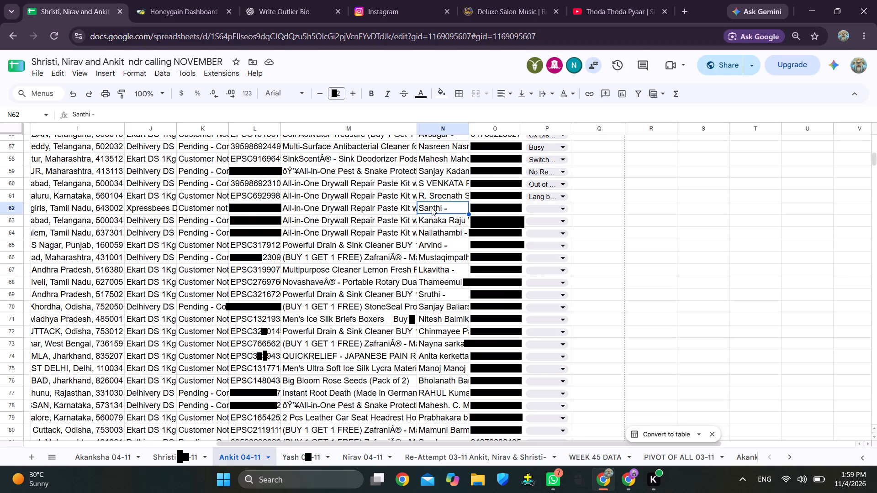
{"action": "left_click", "coordinate": [543, 211]}
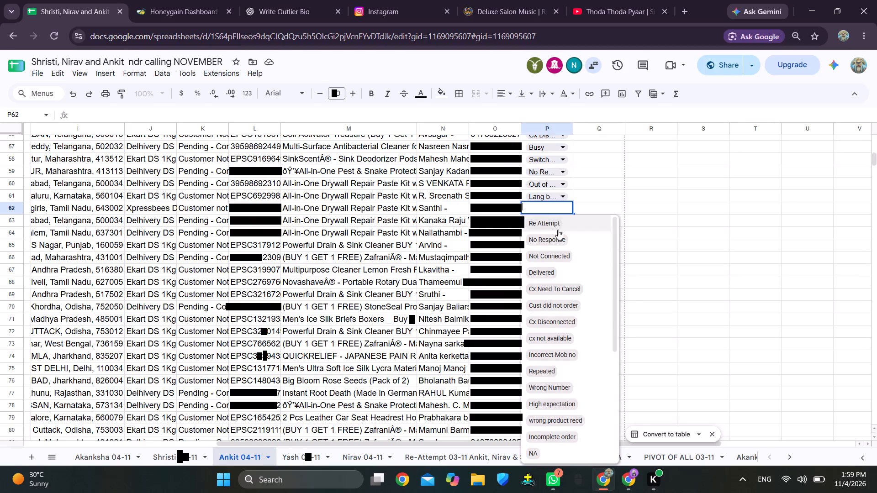
{"action": "left_click", "coordinate": [566, 321]}
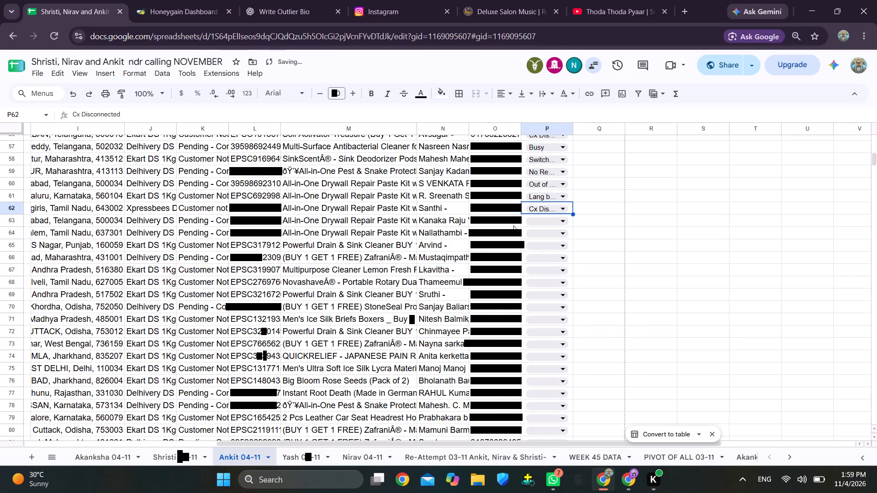
{"action": "left_click", "coordinate": [510, 223]}
Switch to the first profile's spreadsheet window and set the row 184 remark to Re Attempt.
{"action": "left_click", "coordinate": [627, 481]}
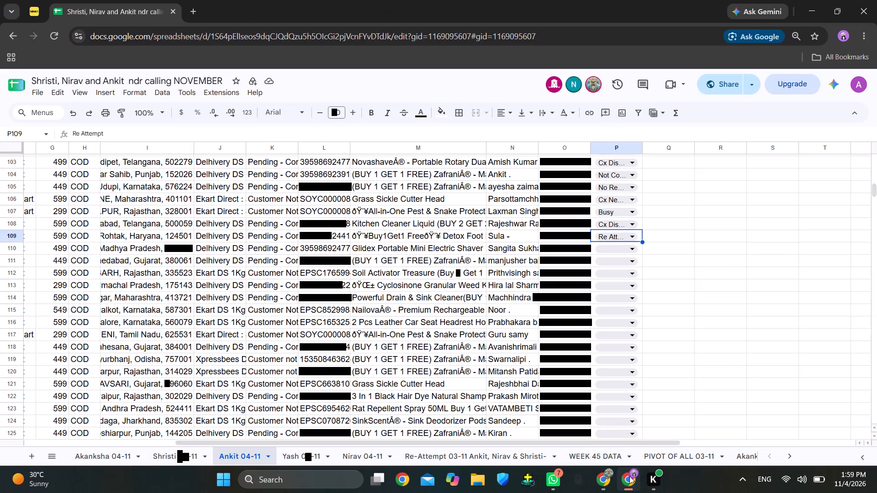
{"action": "scroll", "coordinate": [684, 289], "scroll_direction": "down", "scroll_amount": 7}
{"action": "scroll", "coordinate": [682, 262], "scroll_direction": "up", "scroll_amount": 1}
{"action": "scroll", "coordinate": [682, 262], "scroll_direction": "down", "scroll_amount": 1}
{"action": "scroll", "coordinate": [682, 262], "scroll_direction": "up", "scroll_amount": 1}
{"action": "scroll", "coordinate": [681, 259], "scroll_direction": "down", "scroll_amount": 9}
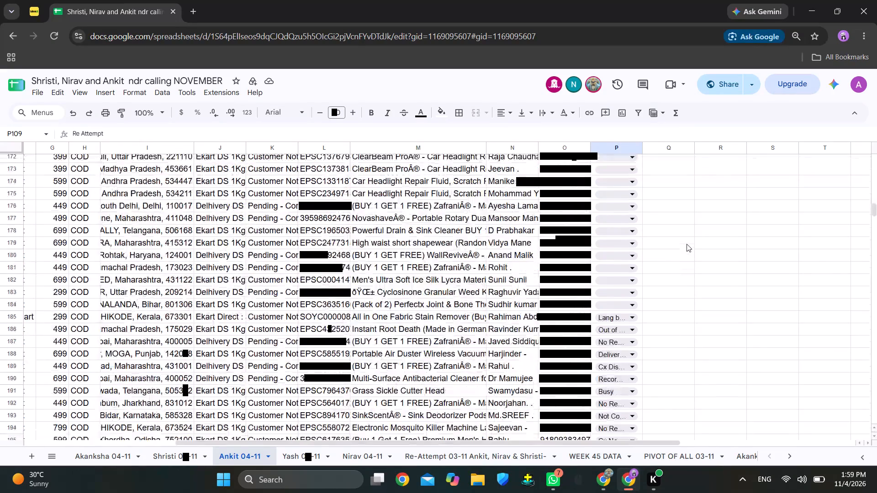
{"action": "scroll", "coordinate": [690, 288], "scroll_direction": "down", "scroll_amount": 1}
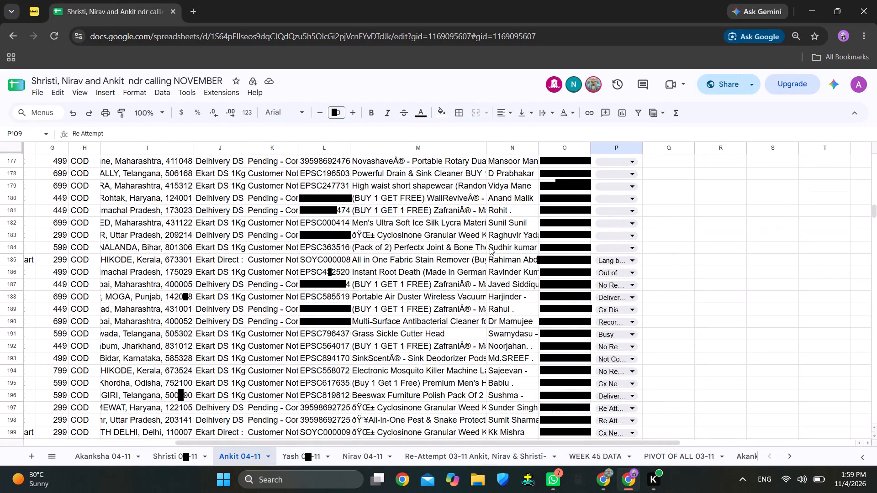
{"action": "left_click", "coordinate": [620, 250]}
{"action": "left_click", "coordinate": [621, 263]}
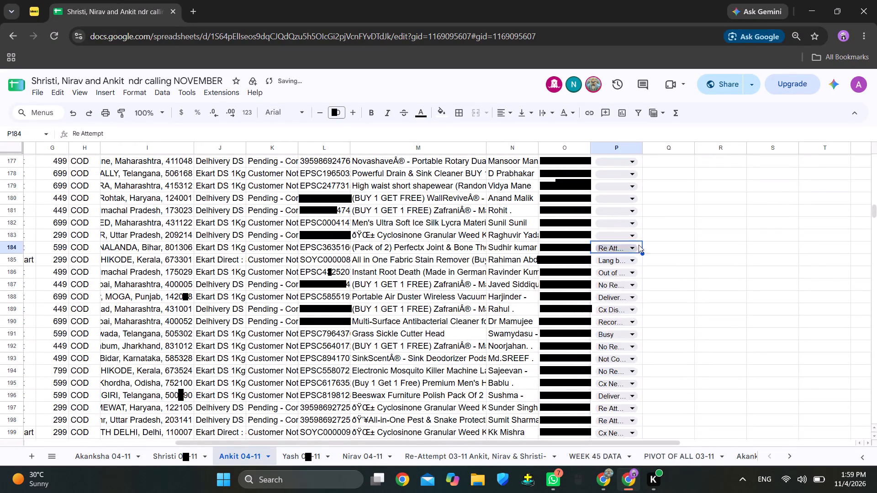
Go back to the Glidex Portable Mini Electric Shaver order in row 110 and set its remark to No Response.
{"action": "scroll", "coordinate": [668, 232], "scroll_direction": "down", "scroll_amount": 1}
{"action": "scroll", "coordinate": [669, 232], "scroll_direction": "up", "scroll_amount": 3}
{"action": "scroll", "coordinate": [672, 231], "scroll_direction": "down", "scroll_amount": 4}
{"action": "scroll", "coordinate": [675, 229], "scroll_direction": "up", "scroll_amount": 8}
{"action": "scroll", "coordinate": [657, 212], "scroll_direction": "down", "scroll_amount": 1}
{"action": "scroll", "coordinate": [657, 212], "scroll_direction": "up", "scroll_amount": 2}
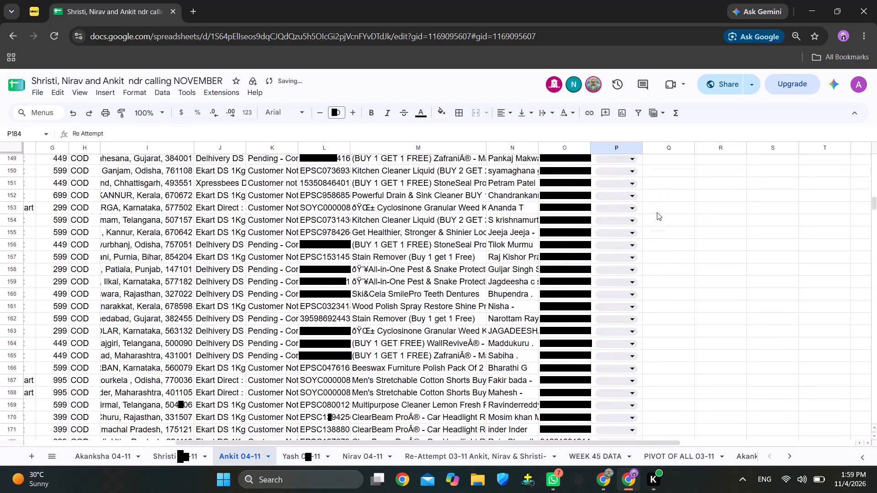
{"action": "scroll", "coordinate": [657, 212], "scroll_direction": "up", "scroll_amount": 10}
{"action": "scroll", "coordinate": [651, 220], "scroll_direction": "down", "scroll_amount": 1}
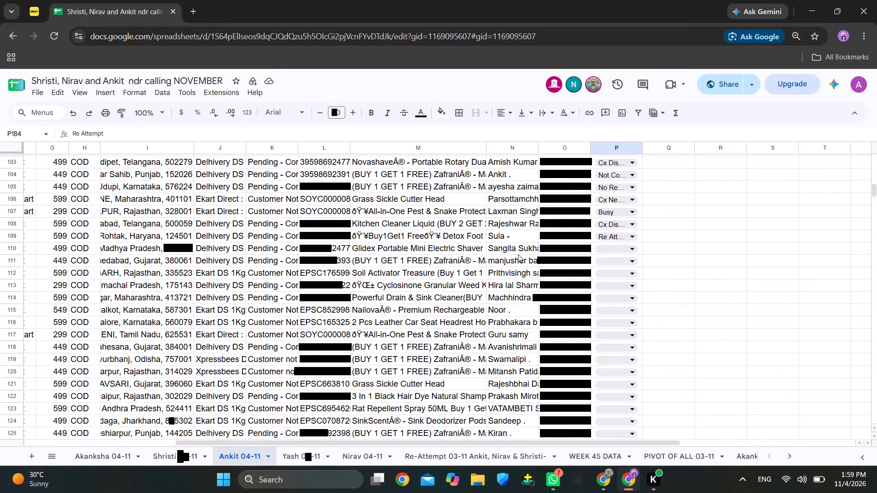
{"action": "left_click", "coordinate": [464, 245]}
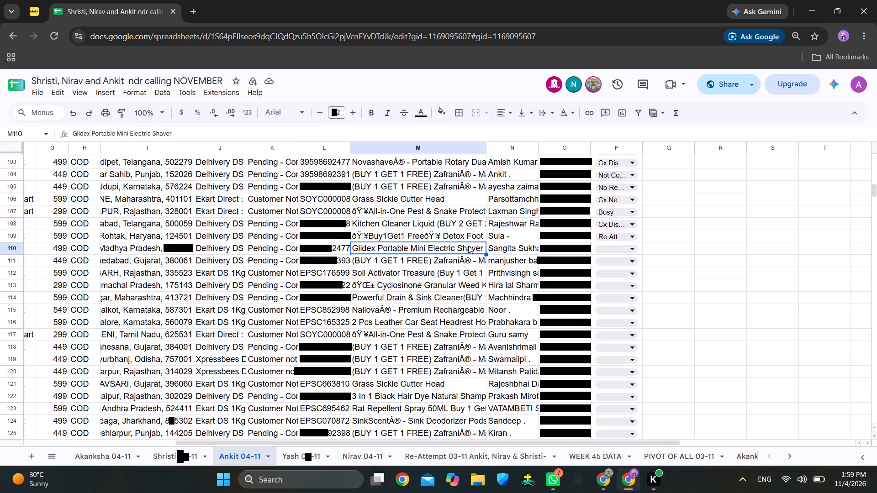
{"action": "left_click", "coordinate": [614, 247]}
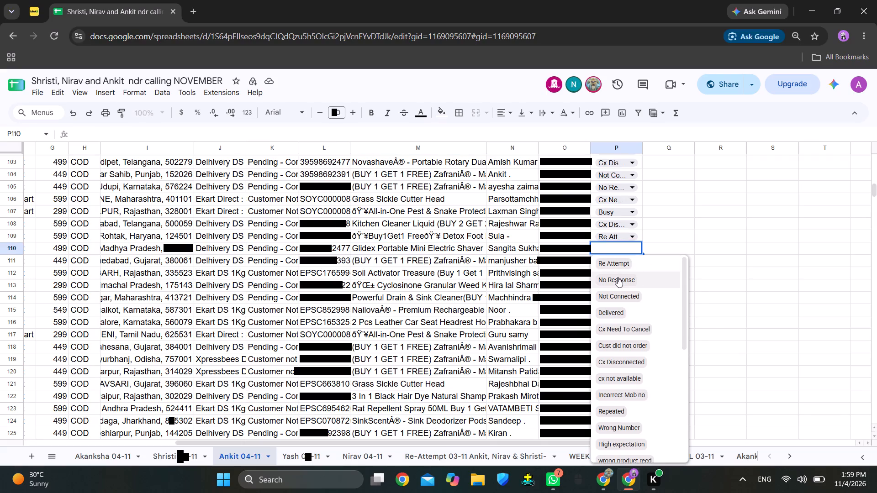
{"action": "left_click", "coordinate": [618, 277]}
Switch to the other profile's window, set the row 63 remark to Cx Need To Cancel, and select the Customer Phone cell in row 64.
{"action": "left_click", "coordinate": [600, 481]}
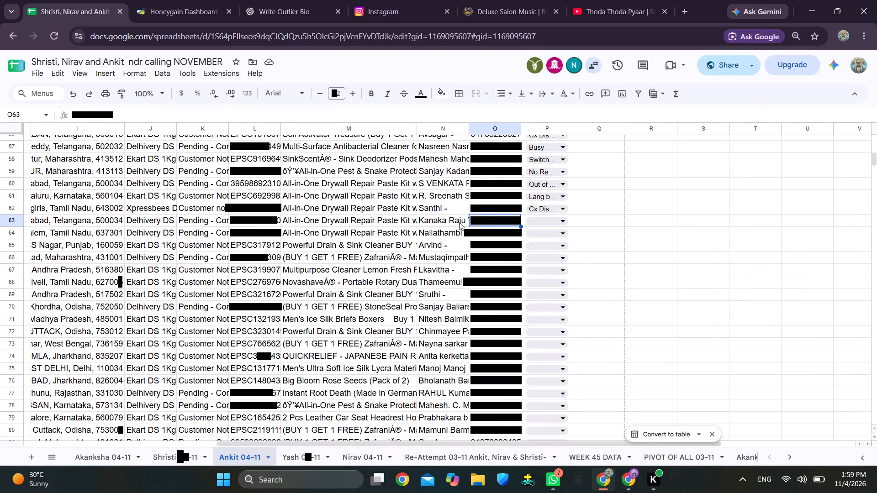
{"action": "left_click", "coordinate": [459, 223]}
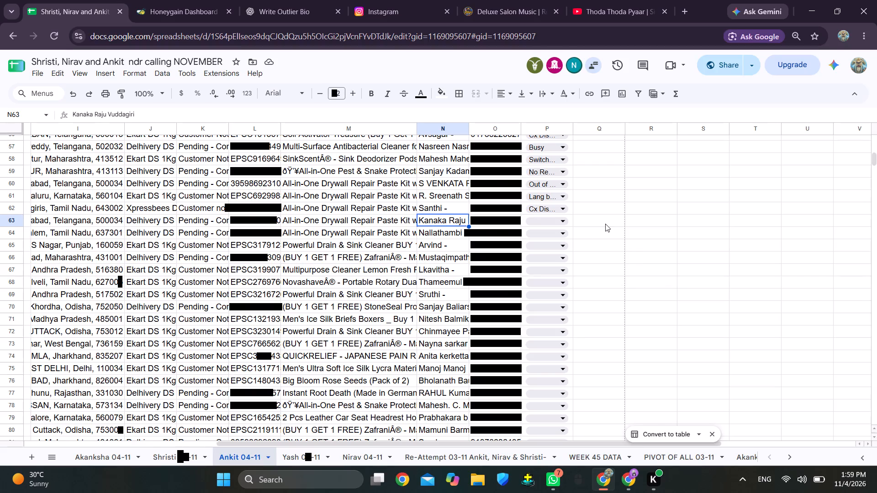
{"action": "left_click", "coordinate": [557, 221]}
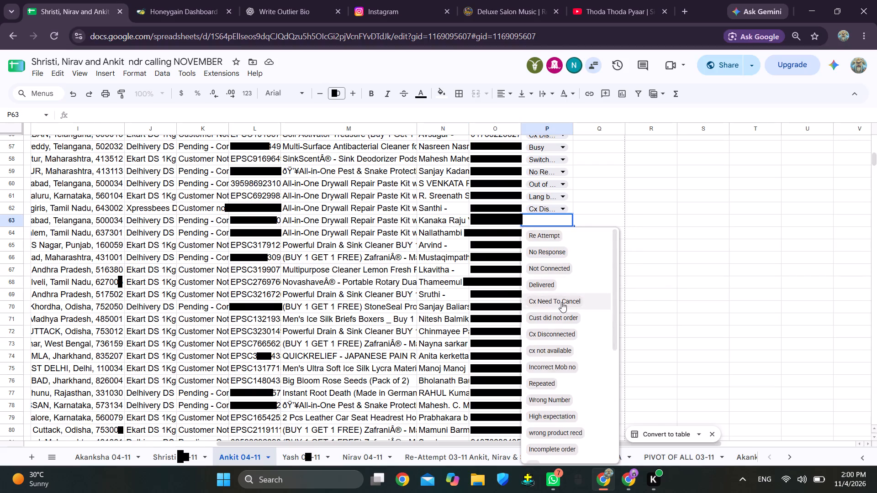
{"action": "left_click", "coordinate": [561, 302]}
{"action": "left_click", "coordinate": [509, 236]}
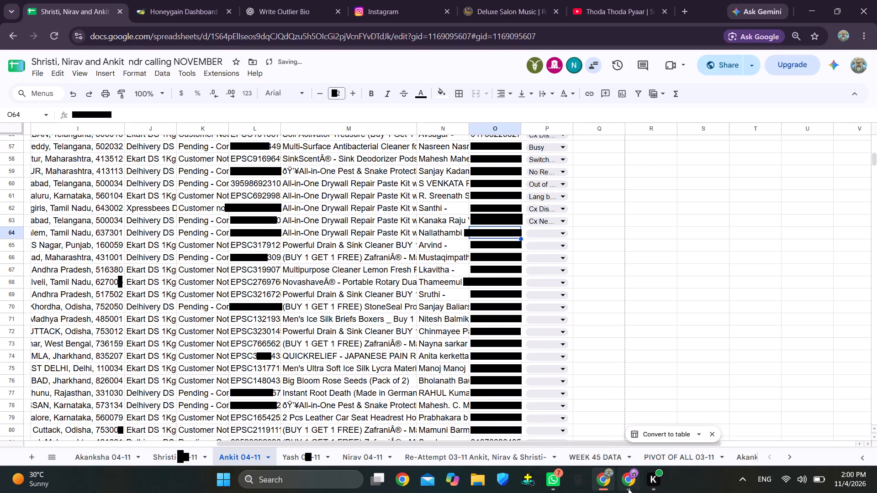
Switch to the first profile's spreadsheet window and set the row 183 remark to Re Attempt.
{"action": "left_click", "coordinate": [628, 482]}
{"action": "scroll", "coordinate": [702, 369], "scroll_direction": "up", "scroll_amount": 1}
{"action": "scroll", "coordinate": [699, 363], "scroll_direction": "down", "scroll_amount": 1}
{"action": "scroll", "coordinate": [695, 356], "scroll_direction": "up", "scroll_amount": 1}
{"action": "scroll", "coordinate": [689, 346], "scroll_direction": "down", "scroll_amount": 6}
{"action": "scroll", "coordinate": [697, 304], "scroll_direction": "up", "scroll_amount": 1}
{"action": "scroll", "coordinate": [697, 305], "scroll_direction": "down", "scroll_amount": 1}
{"action": "scroll", "coordinate": [697, 305], "scroll_direction": "up", "scroll_amount": 1}
{"action": "scroll", "coordinate": [697, 305], "scroll_direction": "down", "scroll_amount": 1}
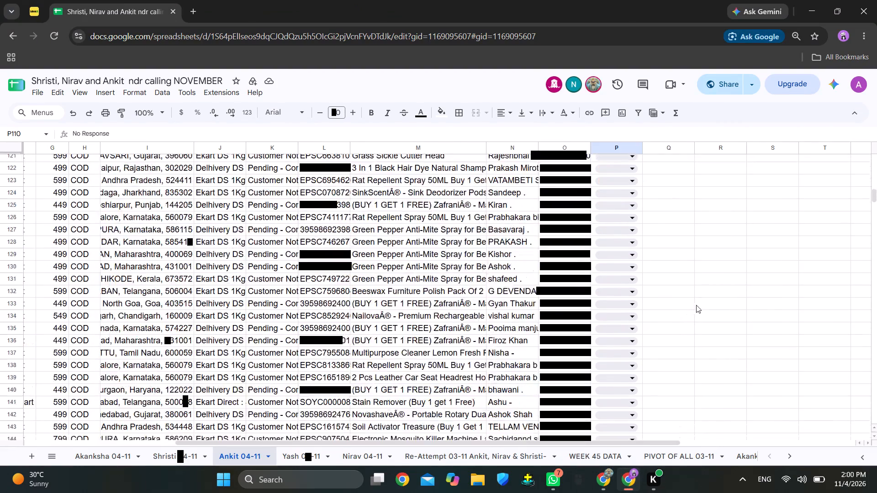
{"action": "scroll", "coordinate": [696, 305], "scroll_direction": "down", "scroll_amount": 9}
{"action": "scroll", "coordinate": [703, 299], "scroll_direction": "up", "scroll_amount": 3}
{"action": "scroll", "coordinate": [702, 299], "scroll_direction": "down", "scroll_amount": 3}
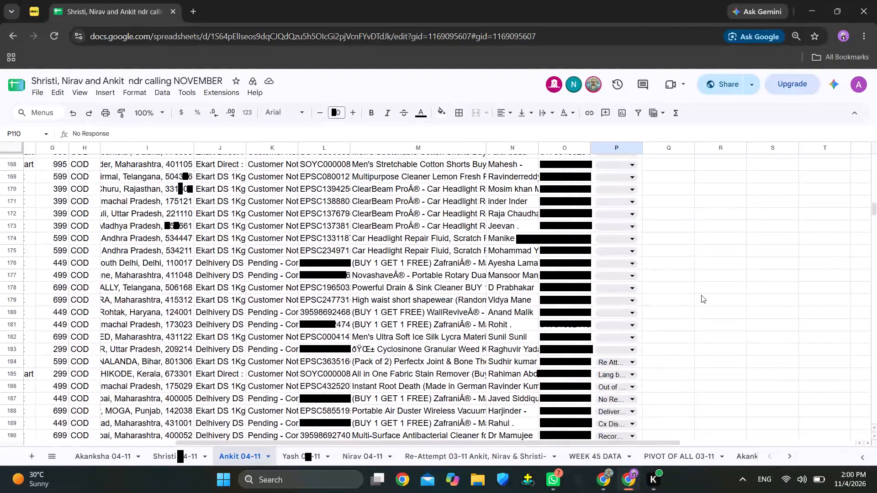
{"action": "scroll", "coordinate": [702, 294], "scroll_direction": "down", "scroll_amount": 1}
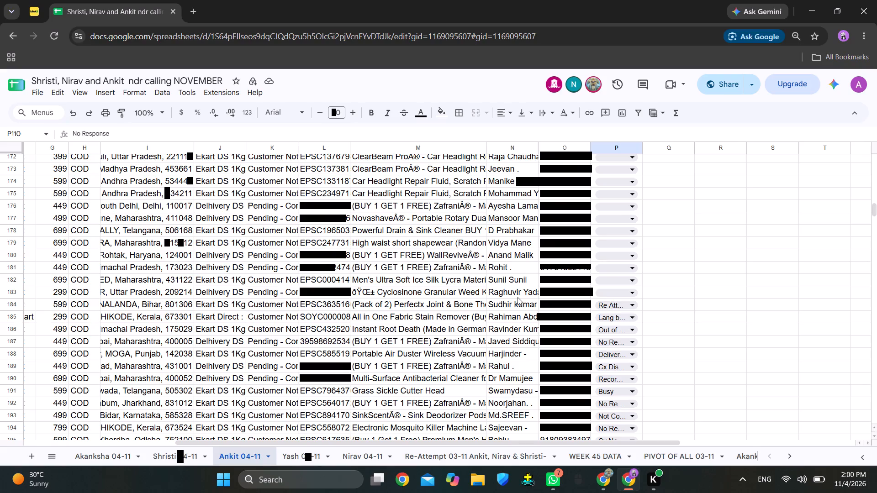
{"action": "left_click", "coordinate": [608, 294]}
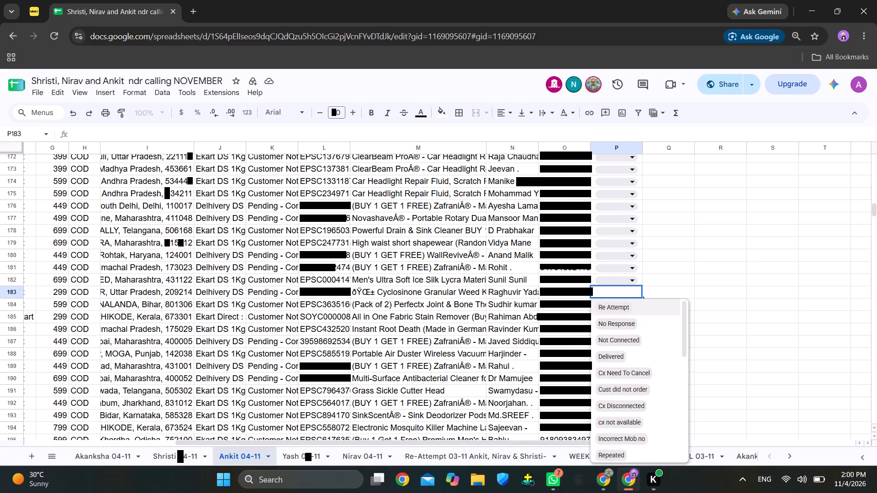
{"action": "left_click", "coordinate": [622, 309]}
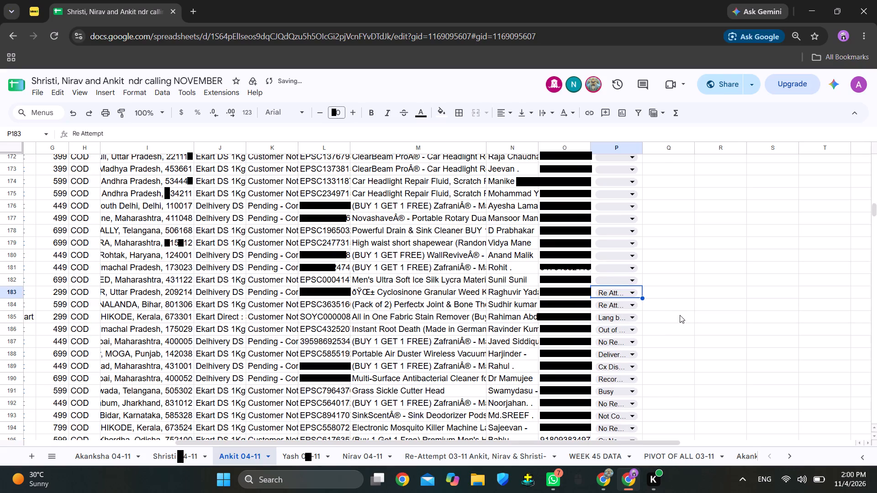
Return to the rows around 111 and select the empty remark cell in row 111.
{"action": "scroll", "coordinate": [680, 314], "scroll_direction": "up", "scroll_amount": 4}
{"action": "scroll", "coordinate": [680, 313], "scroll_direction": "down", "scroll_amount": 1}
{"action": "scroll", "coordinate": [680, 312], "scroll_direction": "up", "scroll_amount": 3}
{"action": "scroll", "coordinate": [666, 275], "scroll_direction": "up", "scroll_amount": 5}
{"action": "scroll", "coordinate": [666, 275], "scroll_direction": "down", "scroll_amount": 1}
{"action": "scroll", "coordinate": [666, 275], "scroll_direction": "up", "scroll_amount": 1}
{"action": "scroll", "coordinate": [666, 275], "scroll_direction": "down", "scroll_amount": 2}
{"action": "scroll", "coordinate": [666, 275], "scroll_direction": "up", "scroll_amount": 5}
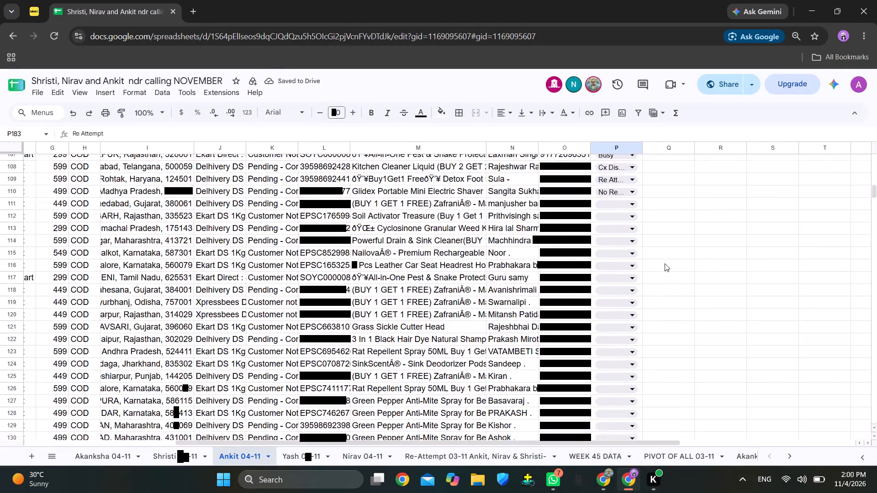
{"action": "scroll", "coordinate": [665, 263], "scroll_direction": "up", "scroll_amount": 2}
{"action": "scroll", "coordinate": [644, 301], "scroll_direction": "down", "scroll_amount": 2}
{"action": "left_click", "coordinate": [639, 206]}
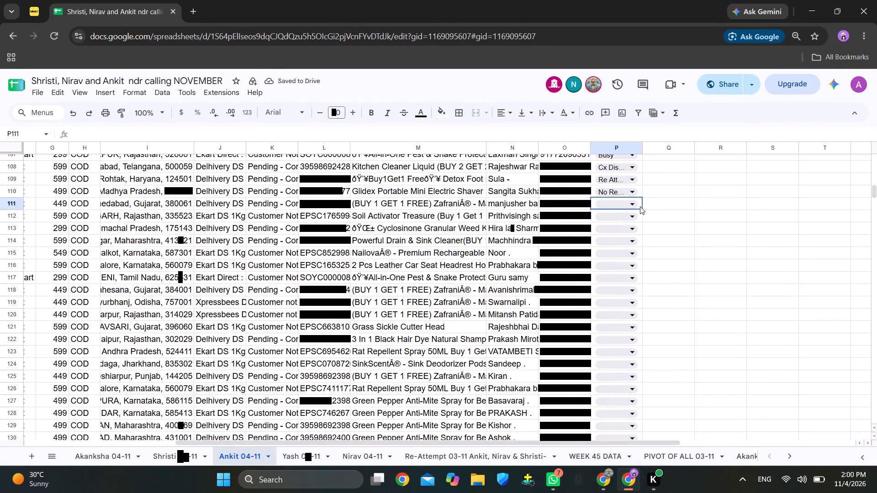
Switch to the other profile's spreadsheet window and set the row 64 remark to No Response.
{"action": "left_click", "coordinate": [605, 477]}
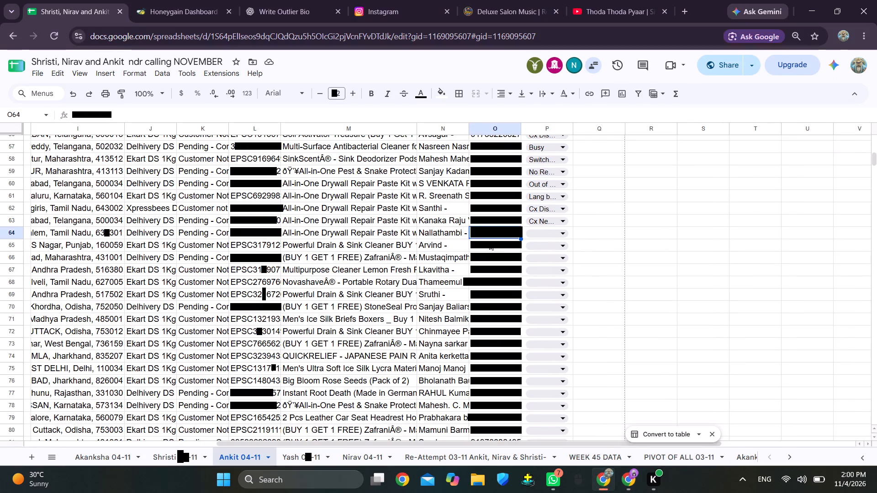
{"action": "left_click", "coordinate": [447, 231]}
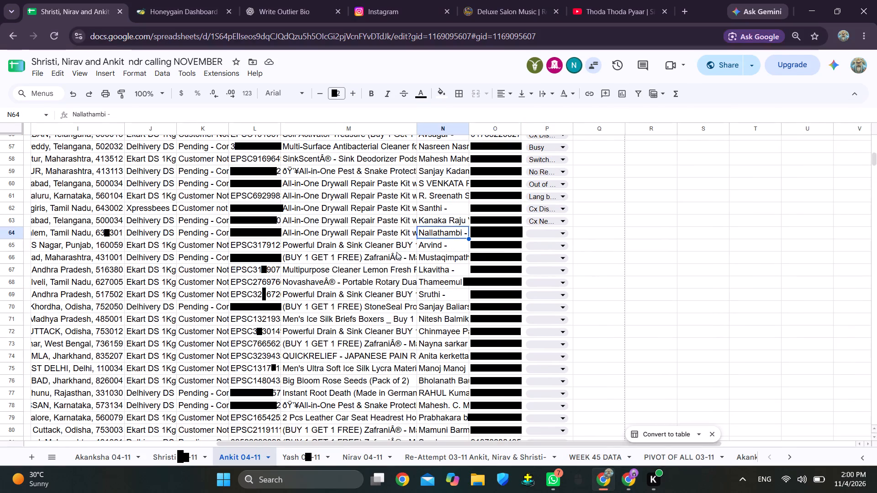
{"action": "left_click", "coordinate": [552, 235]}
{"action": "left_click", "coordinate": [547, 259]}
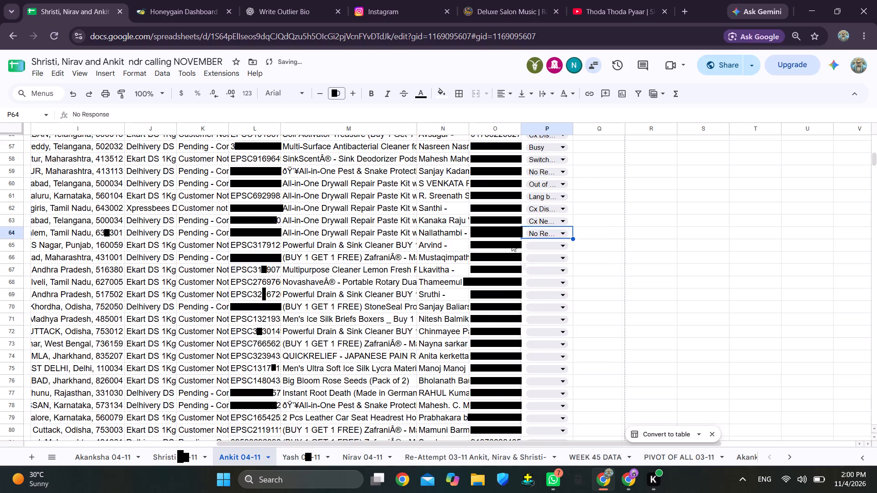
Select the Customer Phone cell in row 65, then switch to the first profile's spreadsheet window and set the row 182 remark to No Response.
{"action": "left_click", "coordinate": [505, 242]}
{"action": "left_click", "coordinate": [632, 483]}
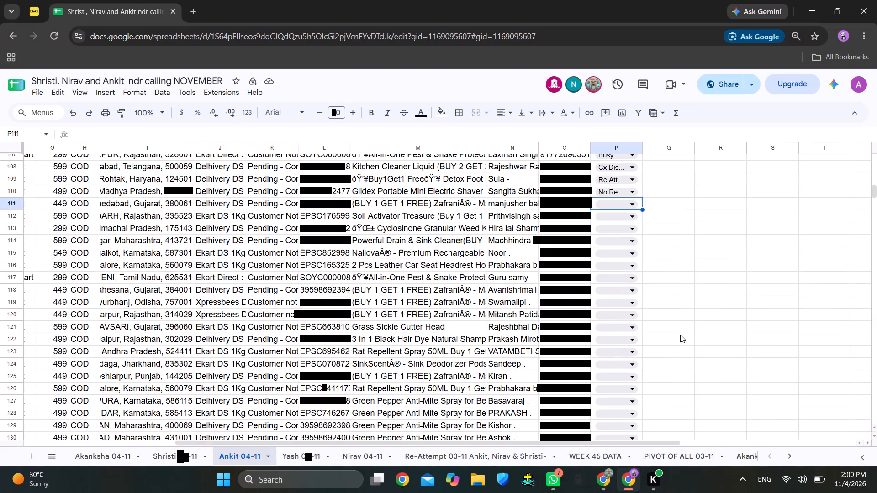
{"action": "scroll", "coordinate": [669, 282], "scroll_direction": "down", "scroll_amount": 7}
{"action": "scroll", "coordinate": [671, 280], "scroll_direction": "up", "scroll_amount": 2}
{"action": "scroll", "coordinate": [671, 280], "scroll_direction": "down", "scroll_amount": 1}
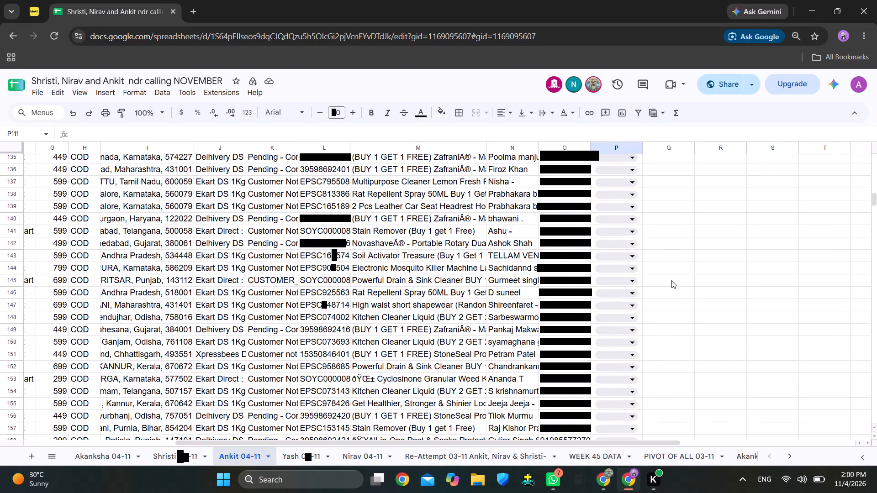
{"action": "scroll", "coordinate": [674, 278], "scroll_direction": "down", "scroll_amount": 1}
{"action": "scroll", "coordinate": [674, 278], "scroll_direction": "up", "scroll_amount": 4}
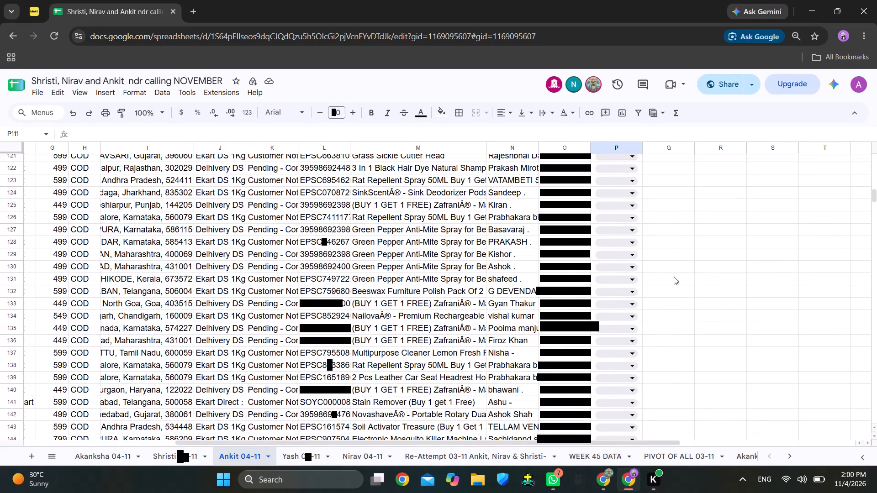
{"action": "scroll", "coordinate": [674, 277], "scroll_direction": "down", "scroll_amount": 1}
{"action": "scroll", "coordinate": [674, 277], "scroll_direction": "up", "scroll_amount": 1}
{"action": "scroll", "coordinate": [677, 274], "scroll_direction": "down", "scroll_amount": 7}
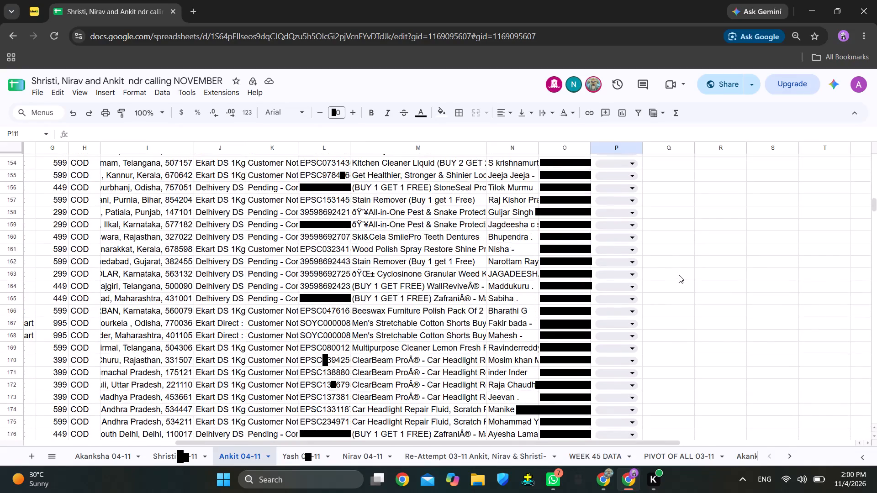
{"action": "scroll", "coordinate": [680, 274], "scroll_direction": "down", "scroll_amount": 4}
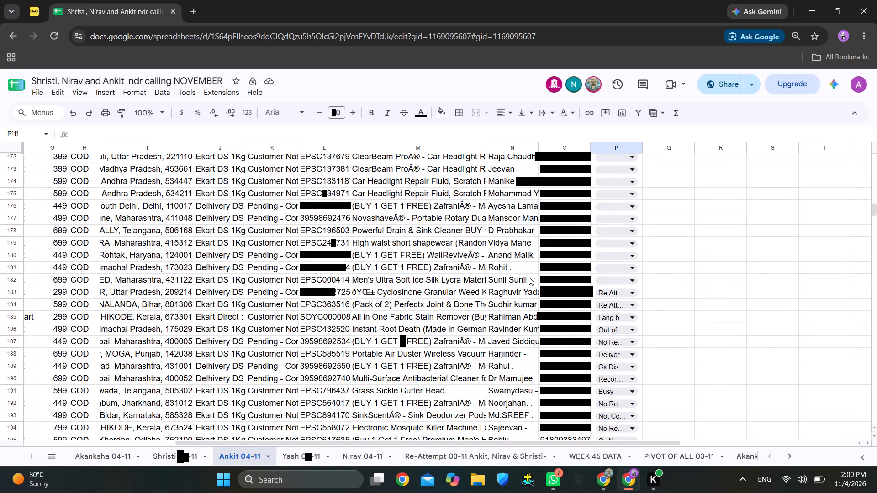
{"action": "left_click", "coordinate": [623, 282]}
{"action": "left_click", "coordinate": [627, 308]}
Set the remark in row 111 of the first profile's spreadsheet window to Re Attempt.
{"action": "scroll", "coordinate": [647, 247], "scroll_direction": "down", "scroll_amount": 1}
{"action": "scroll", "coordinate": [647, 246], "scroll_direction": "up", "scroll_amount": 2}
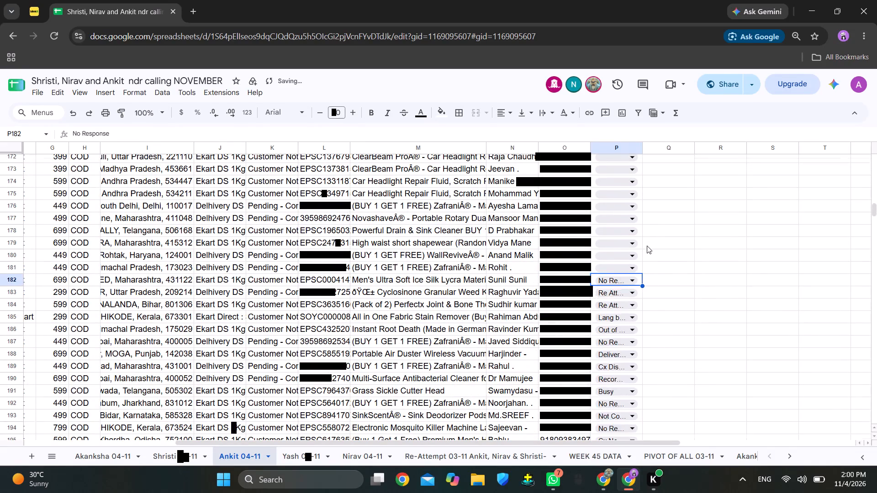
{"action": "scroll", "coordinate": [647, 246], "scroll_direction": "up", "scroll_amount": 2}
{"action": "scroll", "coordinate": [646, 246], "scroll_direction": "down", "scroll_amount": 3}
{"action": "scroll", "coordinate": [641, 235], "scroll_direction": "up", "scroll_amount": 14}
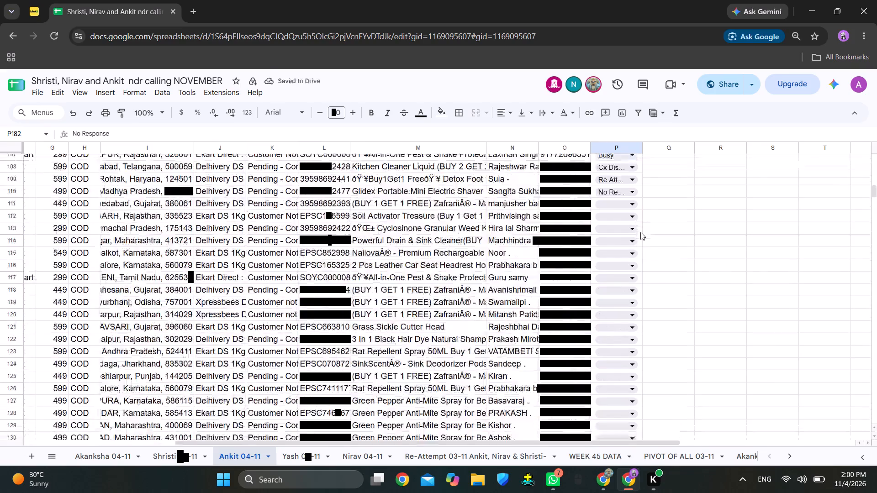
{"action": "scroll", "coordinate": [640, 232], "scroll_direction": "up", "scroll_amount": 1}
{"action": "scroll", "coordinate": [642, 236], "scroll_direction": "down", "scroll_amount": 1}
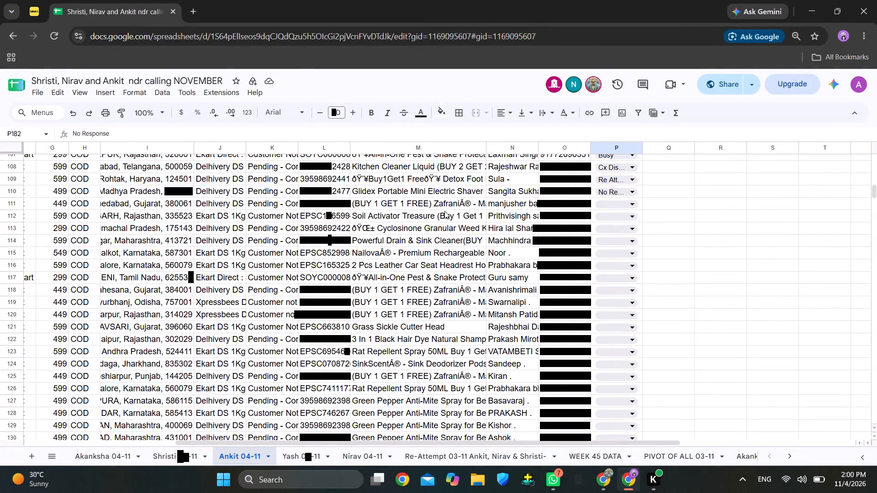
{"action": "left_click", "coordinate": [611, 206]}
{"action": "left_click", "coordinate": [618, 219]}
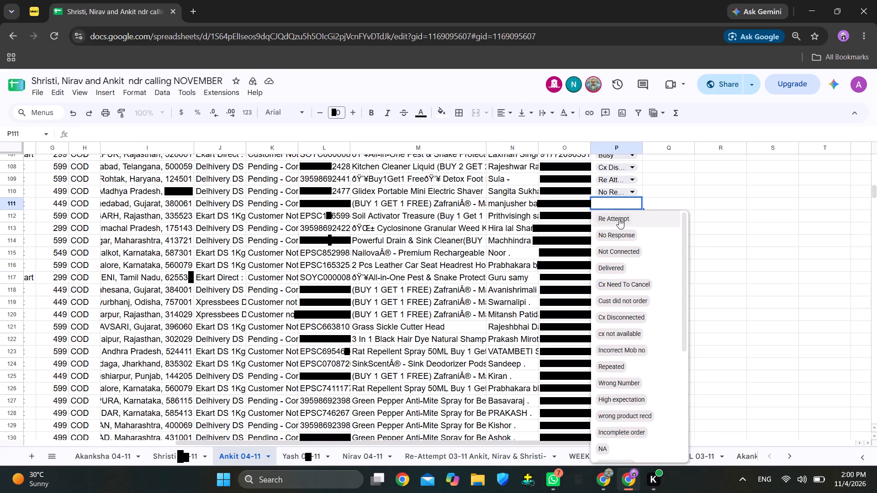
Switch to the other profile's window, set the row 65 remark to No Response, and select the Customer Phone cell in row 66.
{"action": "left_click", "coordinate": [607, 469]}
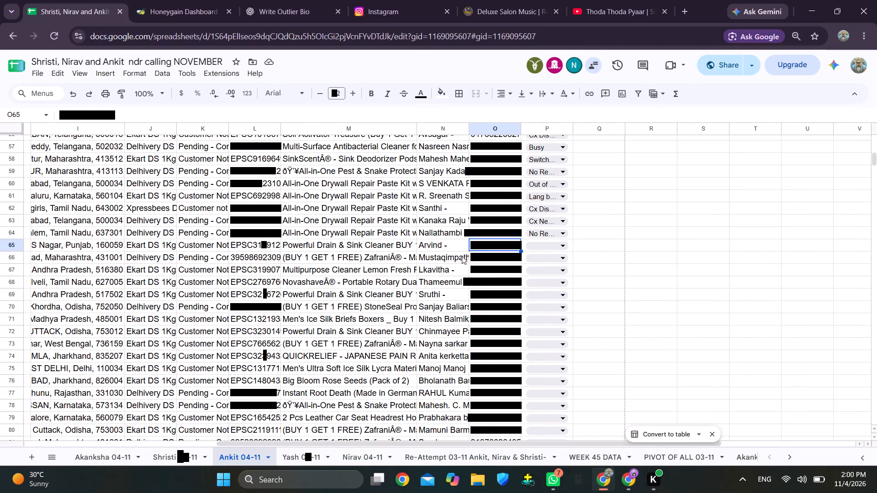
{"action": "left_click", "coordinate": [450, 247]}
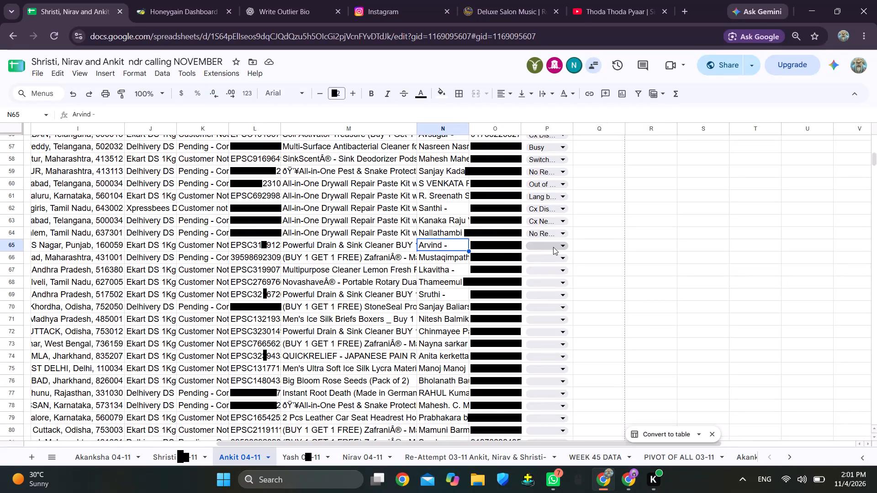
{"action": "left_click", "coordinate": [554, 247]}
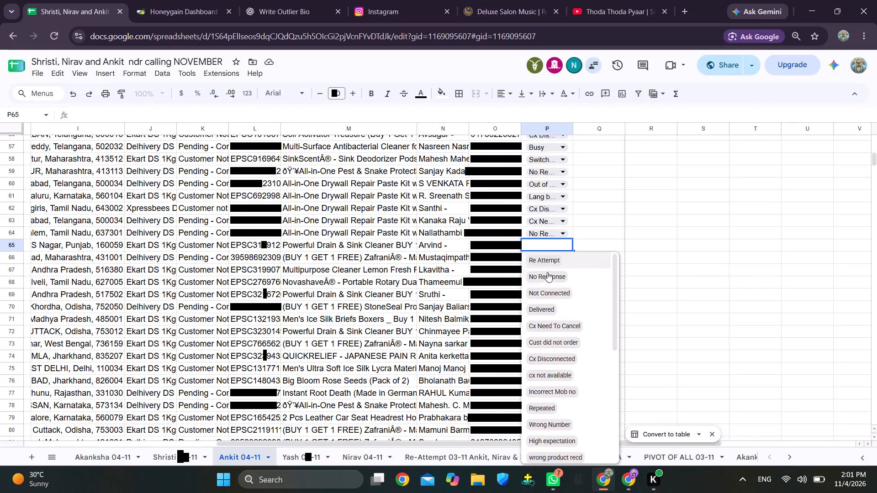
{"action": "left_click", "coordinate": [546, 275]}
{"action": "left_click", "coordinate": [509, 261]}
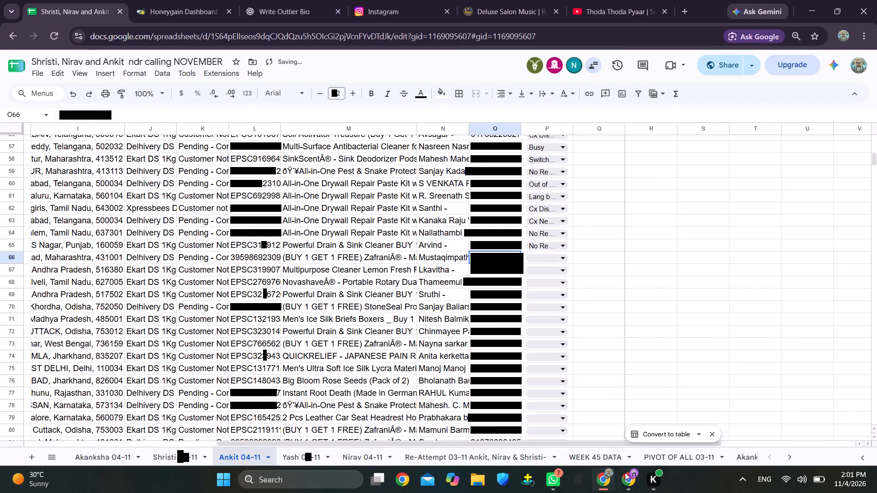
Switch to the first profile's spreadsheet window and set the row 181 remark to Re Attempt.
{"action": "left_click", "coordinate": [629, 481]}
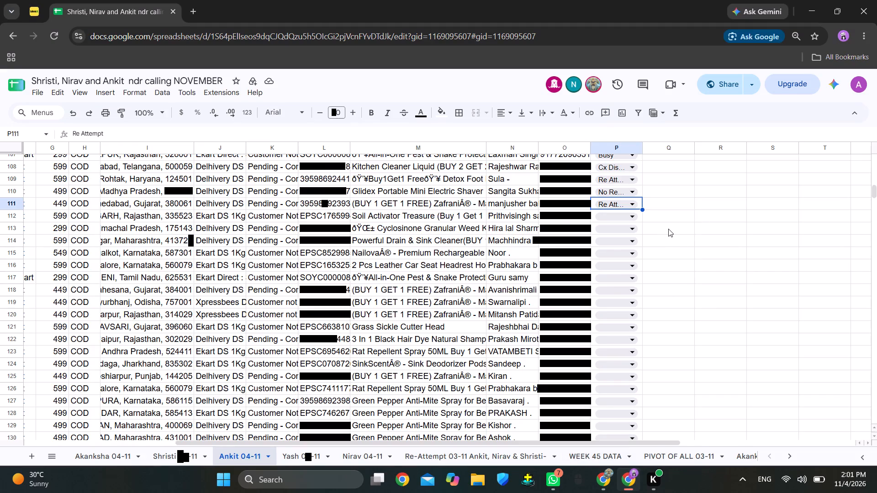
{"action": "scroll", "coordinate": [670, 227], "scroll_direction": "down", "scroll_amount": 6}
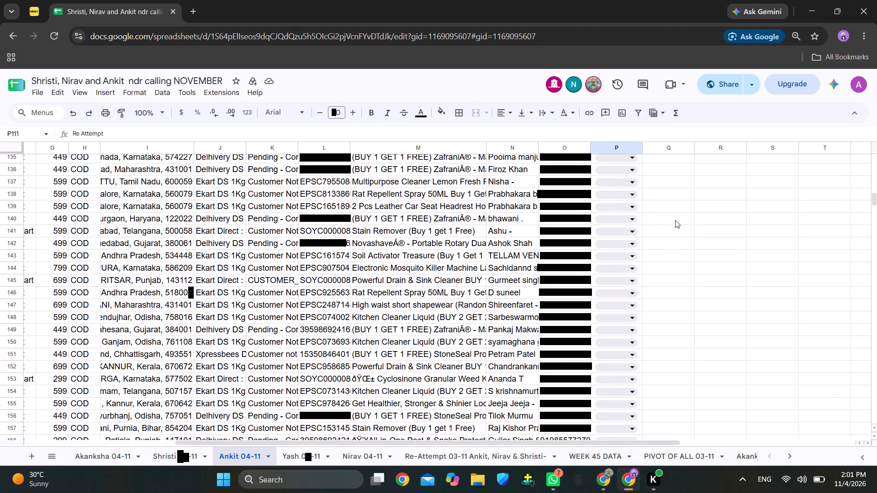
{"action": "scroll", "coordinate": [681, 219], "scroll_direction": "down", "scroll_amount": 3}
{"action": "scroll", "coordinate": [680, 220], "scroll_direction": "up", "scroll_amount": 2}
{"action": "scroll", "coordinate": [682, 218], "scroll_direction": "down", "scroll_amount": 5}
{"action": "scroll", "coordinate": [685, 215], "scroll_direction": "up", "scroll_amount": 2}
{"action": "scroll", "coordinate": [685, 215], "scroll_direction": "down", "scroll_amount": 2}
{"action": "scroll", "coordinate": [685, 215], "scroll_direction": "up", "scroll_amount": 1}
{"action": "scroll", "coordinate": [686, 213], "scroll_direction": "down", "scroll_amount": 1}
{"action": "scroll", "coordinate": [686, 213], "scroll_direction": "up", "scroll_amount": 1}
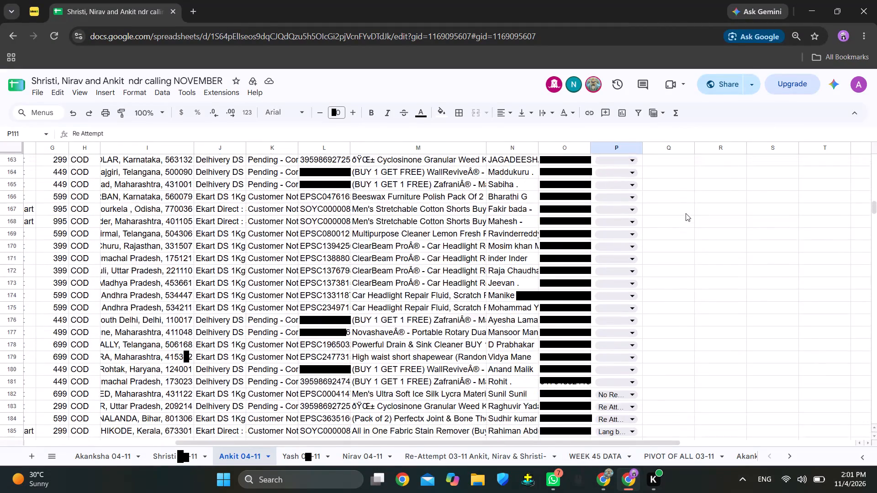
{"action": "scroll", "coordinate": [686, 213], "scroll_direction": "down", "scroll_amount": 1}
{"action": "scroll", "coordinate": [686, 213], "scroll_direction": "up", "scroll_amount": 1}
{"action": "scroll", "coordinate": [686, 213], "scroll_direction": "down", "scroll_amount": 4}
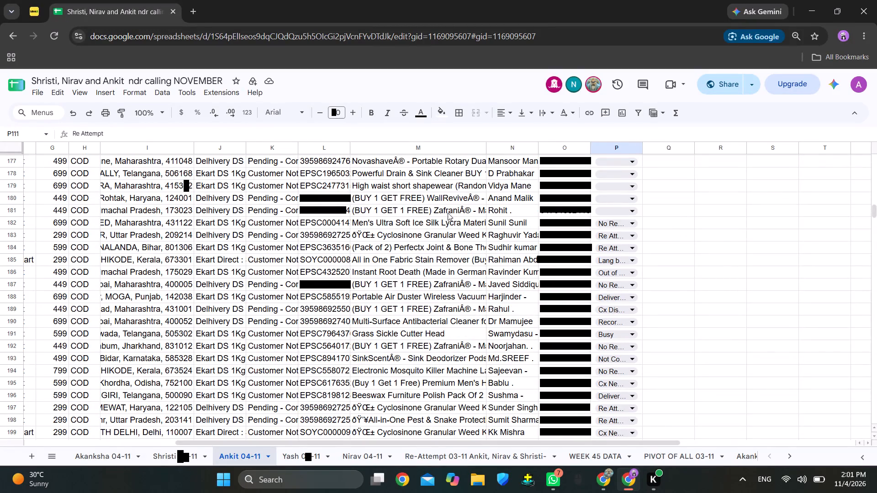
{"action": "left_click", "coordinate": [620, 210]}
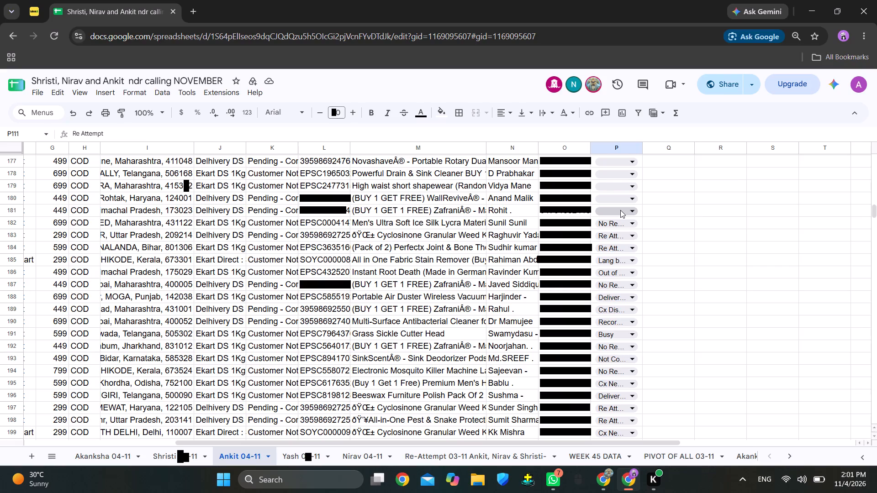
{"action": "left_click", "coordinate": [627, 226]}
Return to the rows around 111, then switch to the other profile's window and select the customer name cell in row 66.
{"action": "scroll", "coordinate": [670, 201], "scroll_direction": "up", "scroll_amount": 4}
{"action": "scroll", "coordinate": [670, 201], "scroll_direction": "down", "scroll_amount": 1}
{"action": "scroll", "coordinate": [670, 200], "scroll_direction": "up", "scroll_amount": 1}
{"action": "scroll", "coordinate": [653, 190], "scroll_direction": "down", "scroll_amount": 1}
{"action": "scroll", "coordinate": [653, 190], "scroll_direction": "up", "scroll_amount": 4}
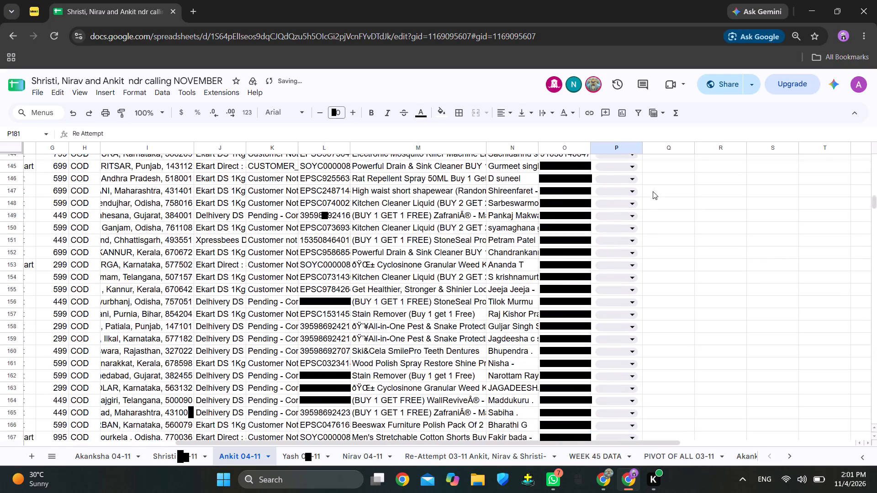
{"action": "scroll", "coordinate": [654, 192], "scroll_direction": "up", "scroll_amount": 12}
{"action": "scroll", "coordinate": [663, 223], "scroll_direction": "down", "scroll_amount": 2}
{"action": "scroll", "coordinate": [663, 223], "scroll_direction": "up", "scroll_amount": 1}
{"action": "scroll", "coordinate": [665, 222], "scroll_direction": "down", "scroll_amount": 3}
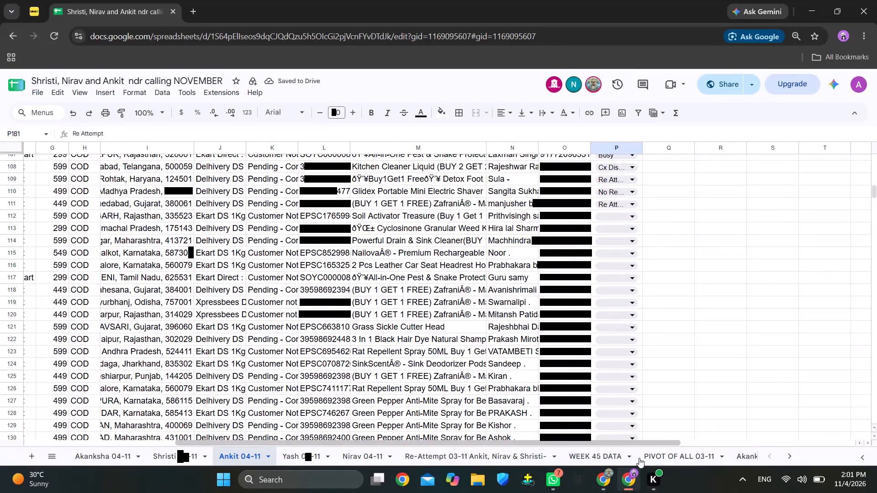
{"action": "left_click", "coordinate": [607, 483]}
{"action": "left_click", "coordinate": [449, 256]}
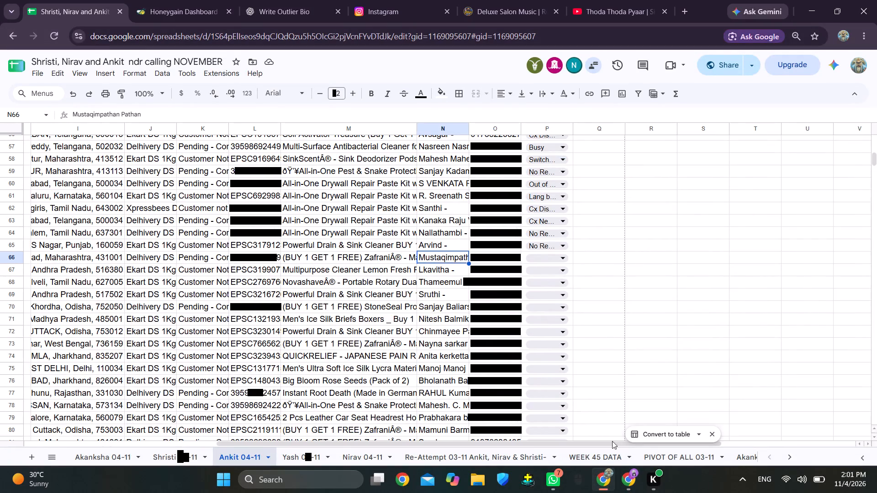
Switch to the first profile's spreadsheet window and set the row 112 remark to Not Connected.
{"action": "left_click", "coordinate": [626, 482]}
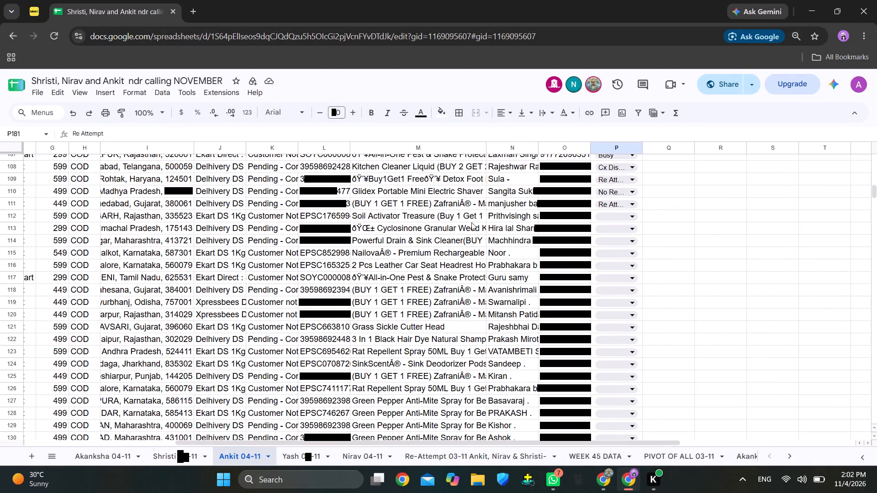
{"action": "left_click", "coordinate": [619, 217]}
{"action": "left_click", "coordinate": [621, 263]}
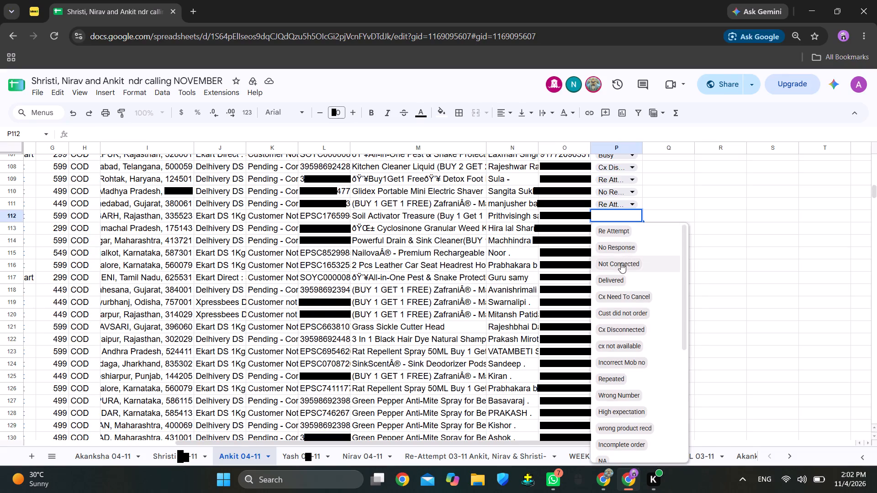
Switch to the other profile's window, set the row 66 remark to Re Attempt, and select the Customer Phone cell in row 67.
{"action": "left_click", "coordinate": [608, 479]}
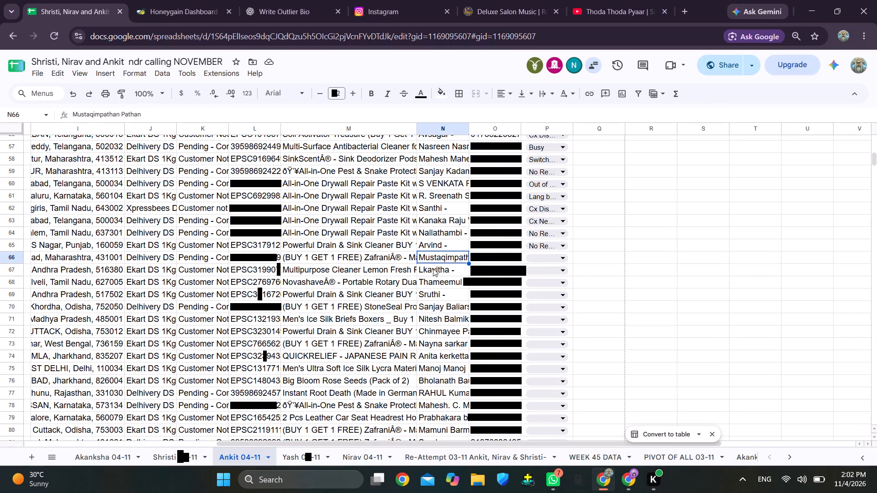
{"action": "left_click", "coordinate": [554, 261]}
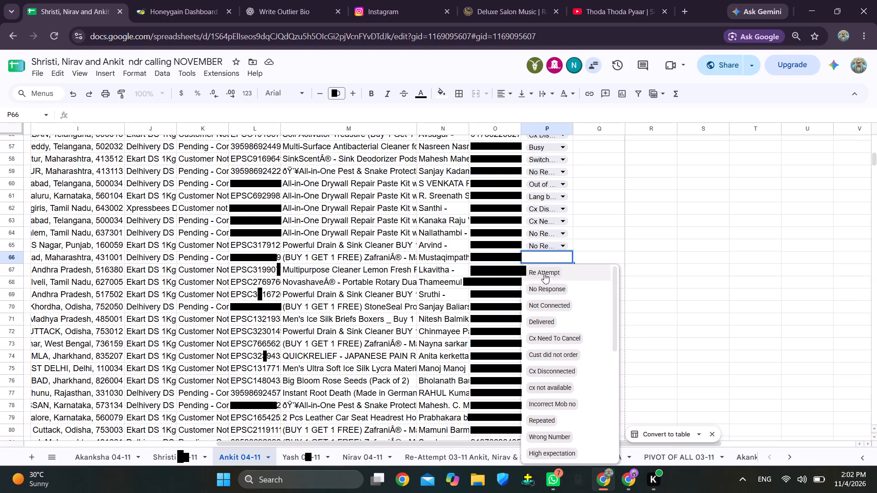
{"action": "left_click", "coordinate": [548, 272]}
{"action": "left_click", "coordinate": [501, 272]}
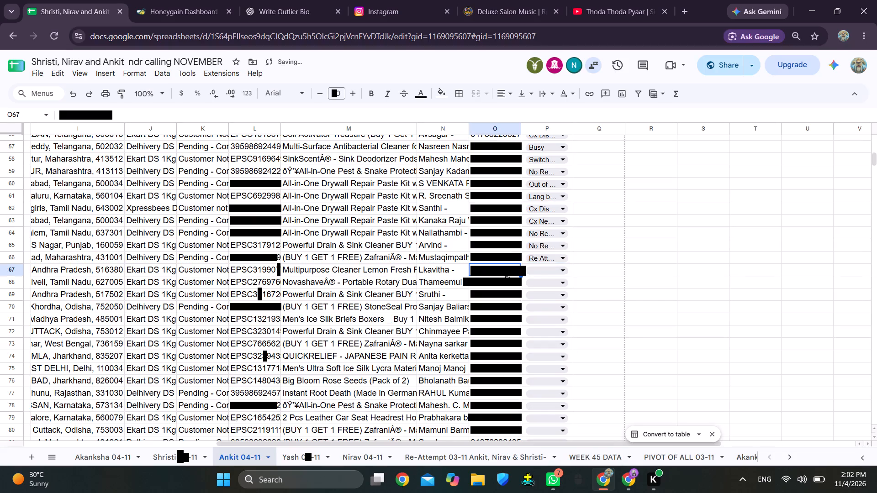
{"action": "scroll", "coordinate": [651, 272], "scroll_direction": "down", "scroll_amount": 2}
{"action": "scroll", "coordinate": [629, 267], "scroll_direction": "up", "scroll_amount": 1}
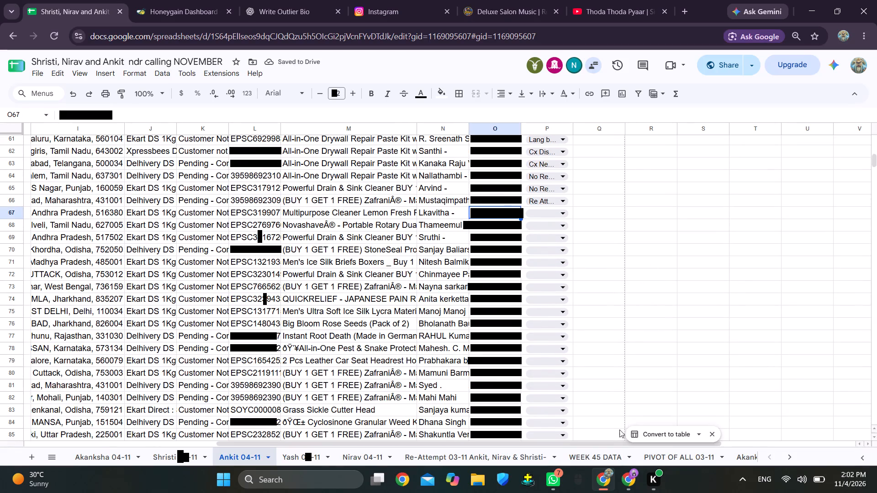
Switch to the first profile's spreadsheet window and set the row 180 remark to Switched off.
{"action": "left_click", "coordinate": [624, 481]}
{"action": "scroll", "coordinate": [705, 349], "scroll_direction": "down", "scroll_amount": 6}
{"action": "scroll", "coordinate": [691, 329], "scroll_direction": "up", "scroll_amount": 1}
{"action": "scroll", "coordinate": [690, 327], "scroll_direction": "down", "scroll_amount": 4}
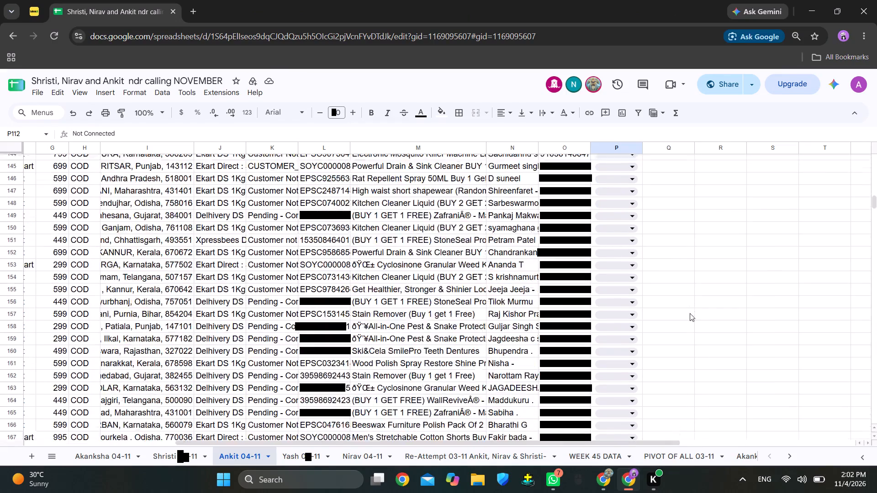
{"action": "scroll", "coordinate": [690, 313], "scroll_direction": "down", "scroll_amount": 4}
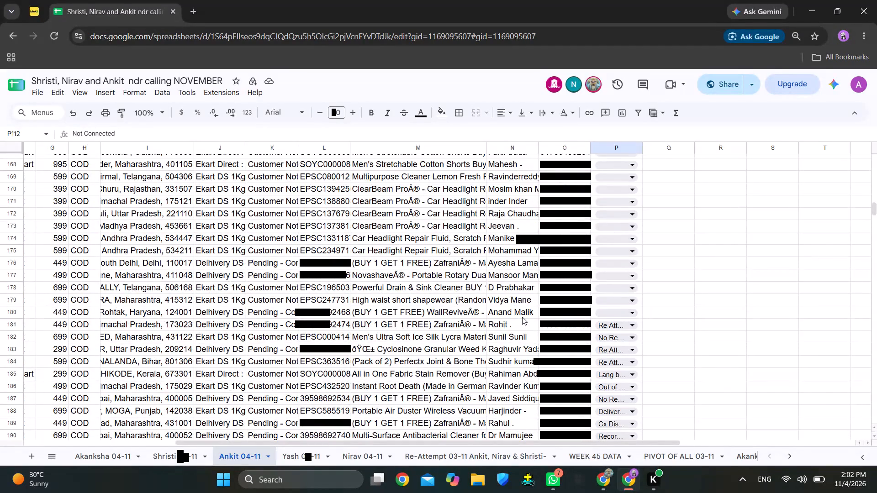
{"action": "left_click", "coordinate": [618, 315]}
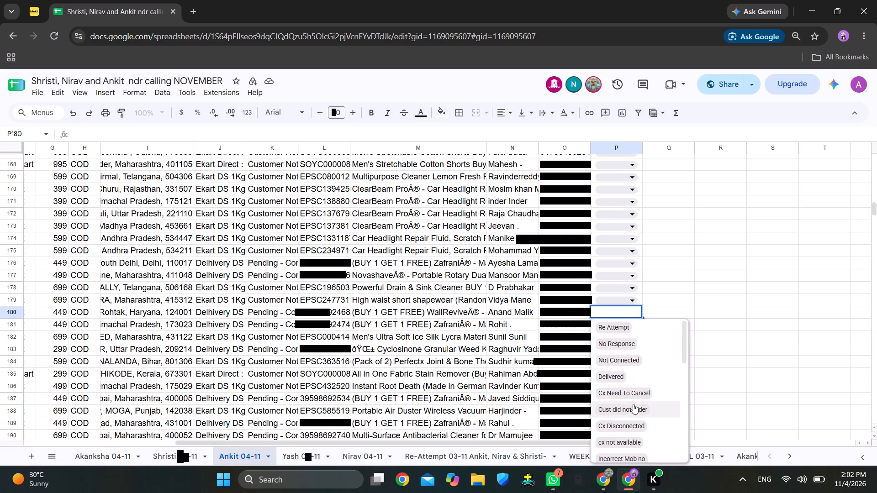
{"action": "scroll", "coordinate": [625, 369], "scroll_direction": "down", "scroll_amount": 3}
{"action": "scroll", "coordinate": [628, 371], "scroll_direction": "up", "scroll_amount": 1}
{"action": "scroll", "coordinate": [628, 371], "scroll_direction": "down", "scroll_amount": 7}
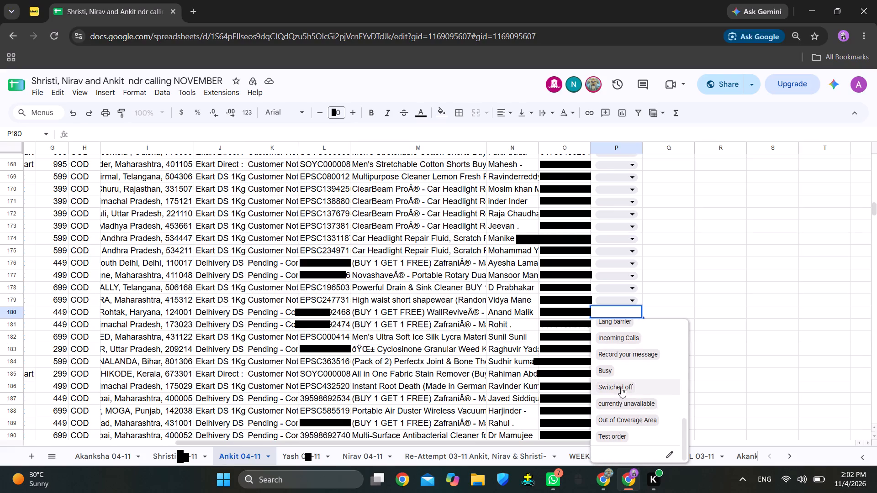
{"action": "left_click", "coordinate": [621, 388]}
Return to the rows around 113, then switch to the other profile's window and select the customer name cell in row 67.
{"action": "scroll", "coordinate": [675, 300], "scroll_direction": "down", "scroll_amount": 1}
{"action": "scroll", "coordinate": [675, 300], "scroll_direction": "up", "scroll_amount": 4}
{"action": "scroll", "coordinate": [675, 300], "scroll_direction": "down", "scroll_amount": 1}
{"action": "scroll", "coordinate": [675, 300], "scroll_direction": "up", "scroll_amount": 3}
{"action": "scroll", "coordinate": [667, 292], "scroll_direction": "down", "scroll_amount": 2}
{"action": "scroll", "coordinate": [667, 292], "scroll_direction": "up", "scroll_amount": 2}
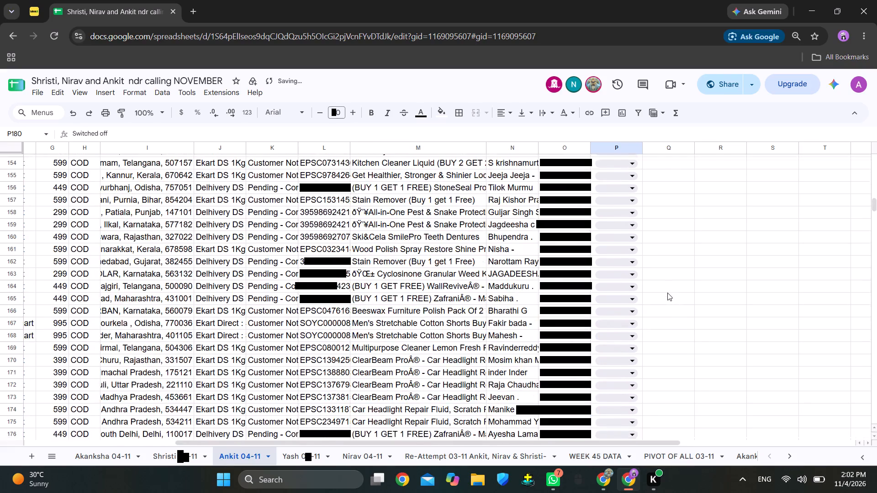
{"action": "scroll", "coordinate": [666, 292], "scroll_direction": "up", "scroll_amount": 4}
{"action": "scroll", "coordinate": [666, 292], "scroll_direction": "down", "scroll_amount": 1}
{"action": "scroll", "coordinate": [667, 292], "scroll_direction": "up", "scroll_amount": 1}
{"action": "scroll", "coordinate": [667, 292], "scroll_direction": "down", "scroll_amount": 5}
{"action": "scroll", "coordinate": [668, 293], "scroll_direction": "up", "scroll_amount": 2}
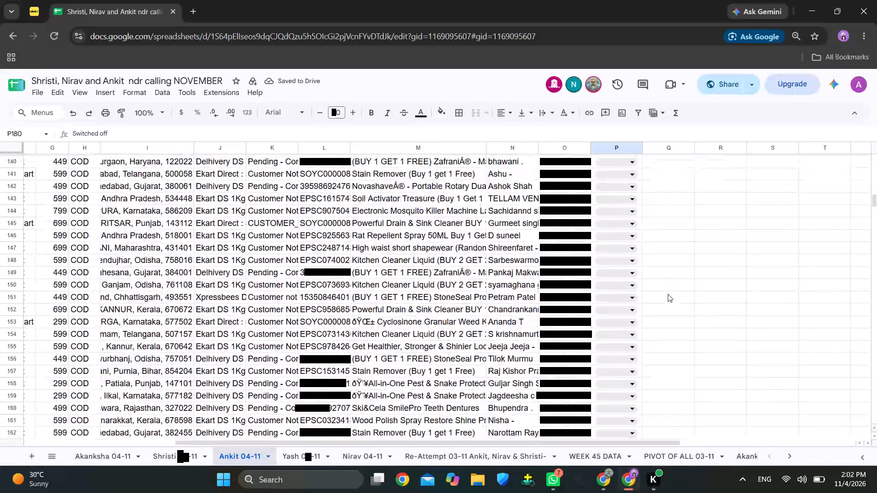
{"action": "scroll", "coordinate": [668, 294], "scroll_direction": "up", "scroll_amount": 6}
{"action": "scroll", "coordinate": [663, 292], "scroll_direction": "down", "scroll_amount": 1}
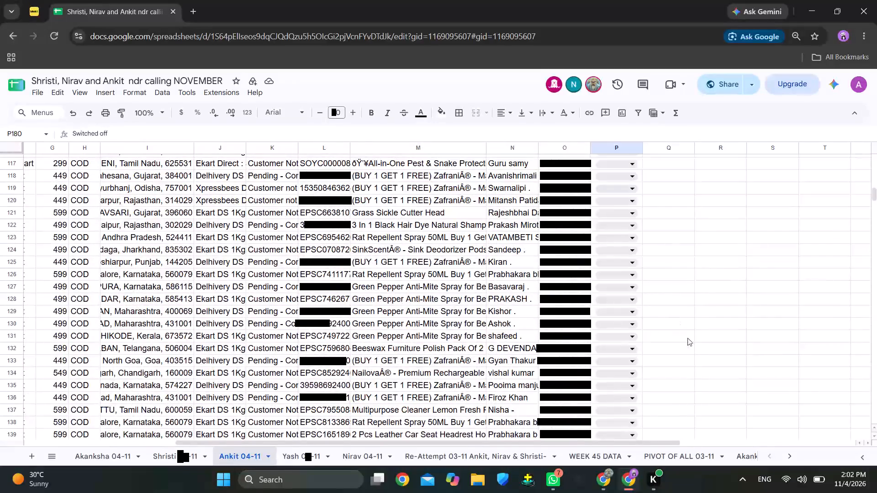
{"action": "scroll", "coordinate": [669, 320], "scroll_direction": "up", "scroll_amount": 3}
{"action": "left_click", "coordinate": [607, 482]}
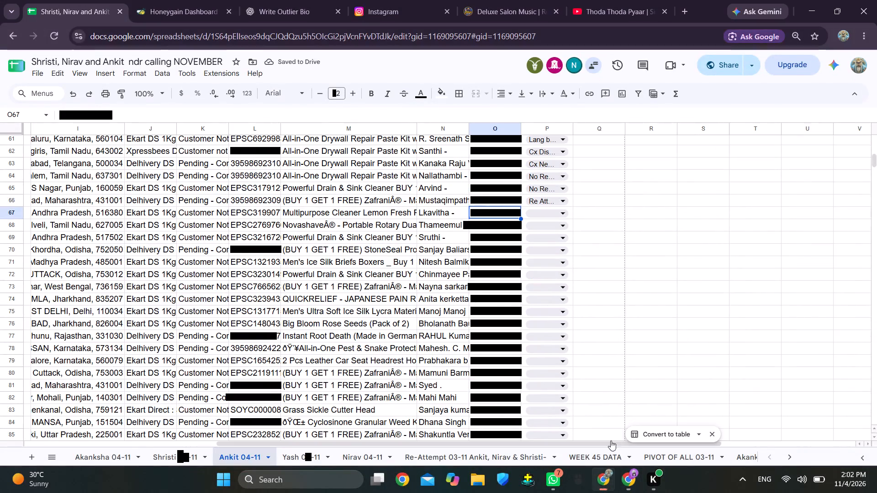
{"action": "left_click", "coordinate": [446, 214]}
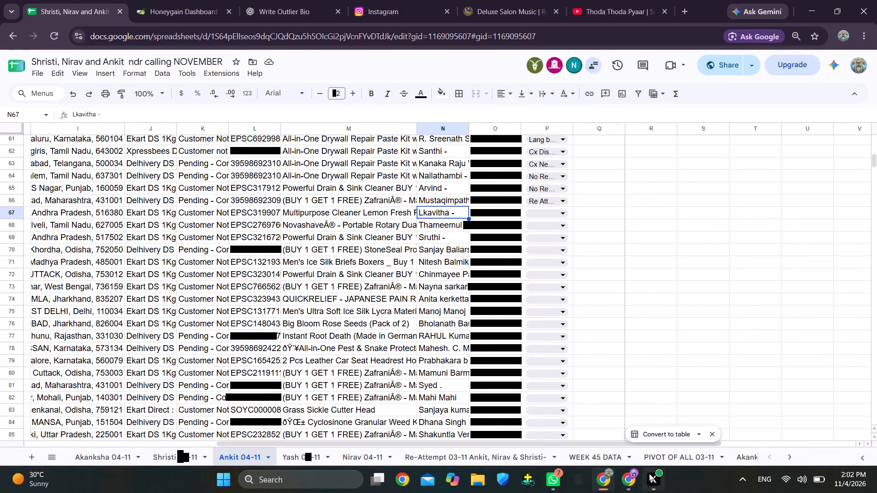
Switch to the first profile's spreadsheet window and set the row 113 remark to Re Attempt.
{"action": "left_click", "coordinate": [630, 475]}
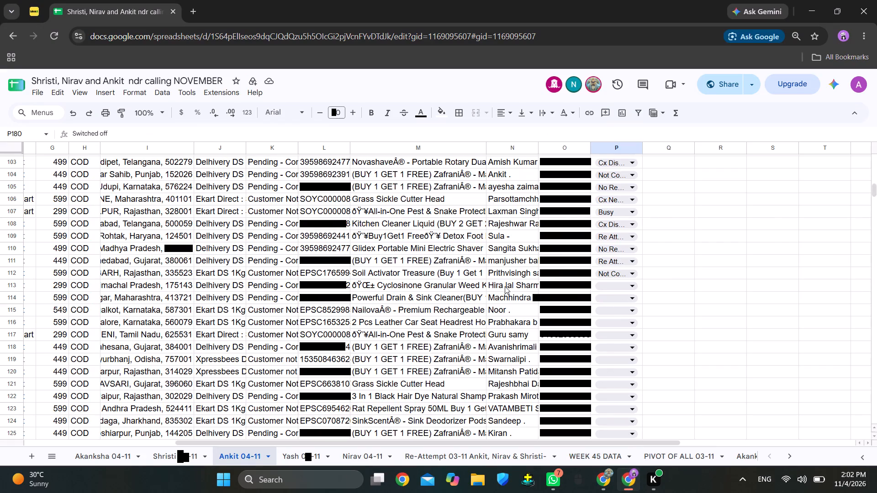
{"action": "scroll", "coordinate": [510, 275], "scroll_direction": "down", "scroll_amount": 1}
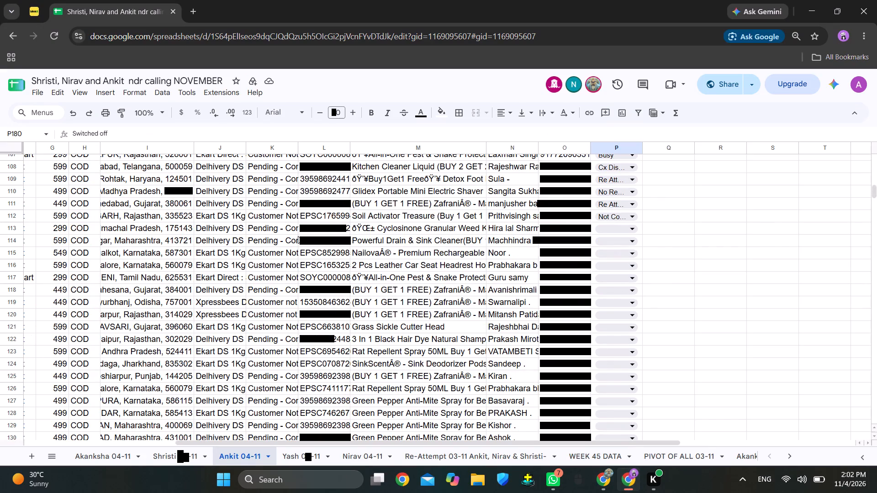
{"action": "left_click", "coordinate": [614, 231]}
{"action": "left_click", "coordinate": [616, 244]}
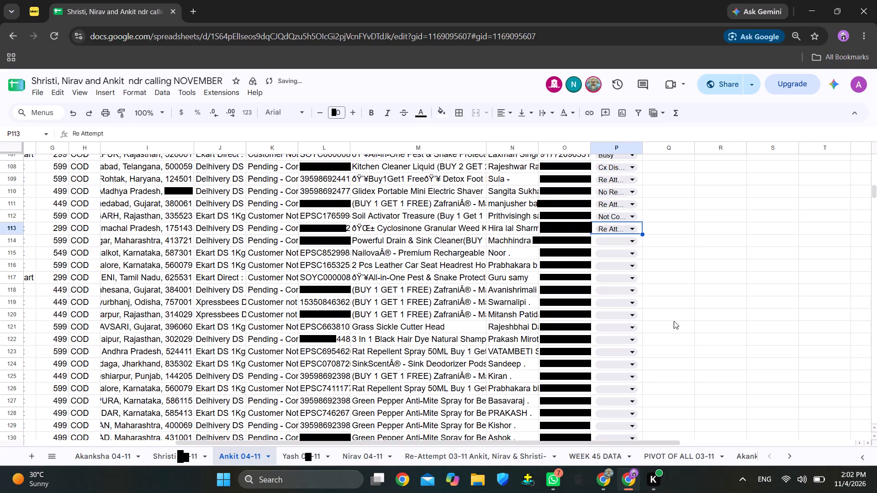
Switch to the other profile's window, set the row 67 remark to Lang barrier, and select the Customer Phone cell in row 68.
{"action": "left_click", "coordinate": [600, 470]}
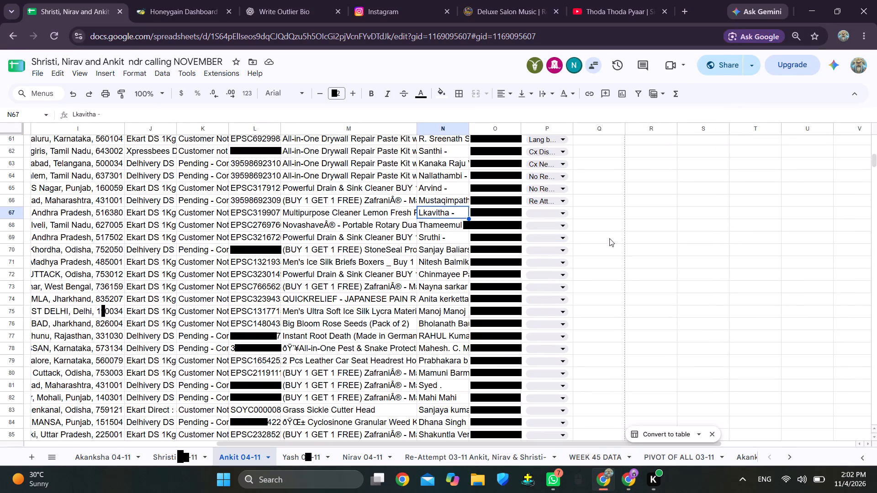
{"action": "left_click", "coordinate": [550, 214]}
{"action": "scroll", "coordinate": [562, 290], "scroll_direction": "down", "scroll_amount": 4}
{"action": "scroll", "coordinate": [567, 322], "scroll_direction": "up", "scroll_amount": 1}
{"action": "scroll", "coordinate": [568, 324], "scroll_direction": "down", "scroll_amount": 1}
{"action": "scroll", "coordinate": [568, 324], "scroll_direction": "up", "scroll_amount": 1}
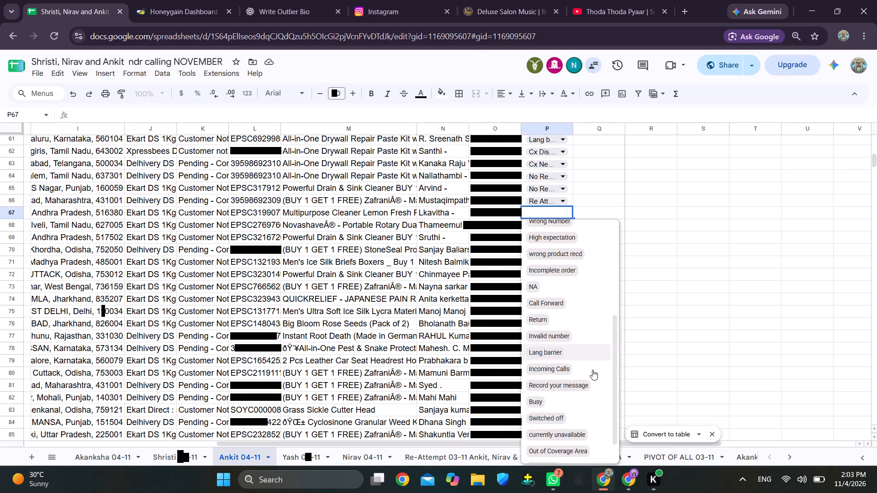
{"action": "left_click", "coordinate": [555, 354]}
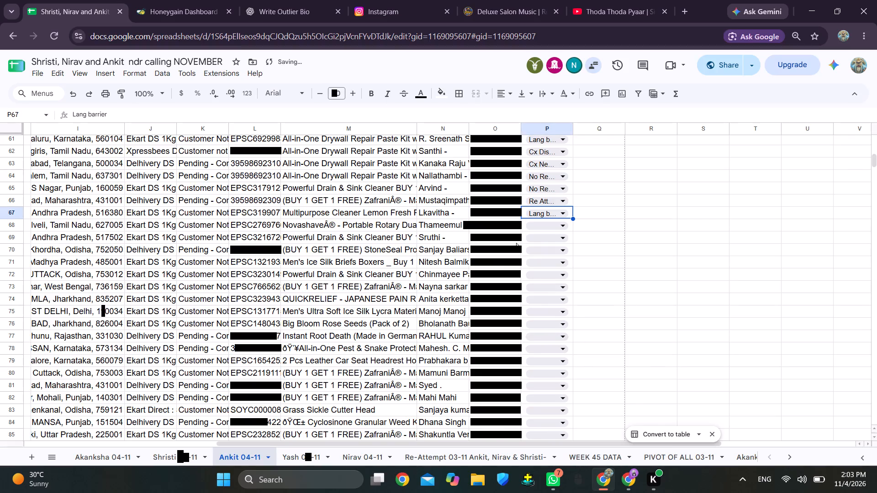
{"action": "left_click", "coordinate": [513, 223]}
Switch to the first profile's spreadsheet window and set the row 179 remark to Busy.
{"action": "left_click", "coordinate": [629, 477]}
{"action": "scroll", "coordinate": [638, 364], "scroll_direction": "up", "scroll_amount": 1}
{"action": "scroll", "coordinate": [638, 362], "scroll_direction": "down", "scroll_amount": 5}
{"action": "scroll", "coordinate": [671, 337], "scroll_direction": "down", "scroll_amount": 9}
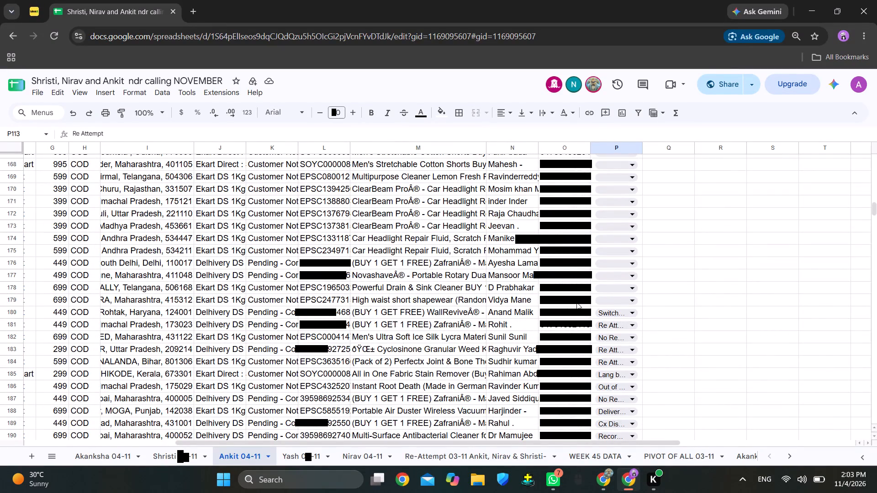
{"action": "left_click", "coordinate": [606, 298]}
{"action": "scroll", "coordinate": [611, 343], "scroll_direction": "down", "scroll_amount": 5}
{"action": "scroll", "coordinate": [613, 359], "scroll_direction": "up", "scroll_amount": 1}
{"action": "scroll", "coordinate": [613, 362], "scroll_direction": "down", "scroll_amount": 3}
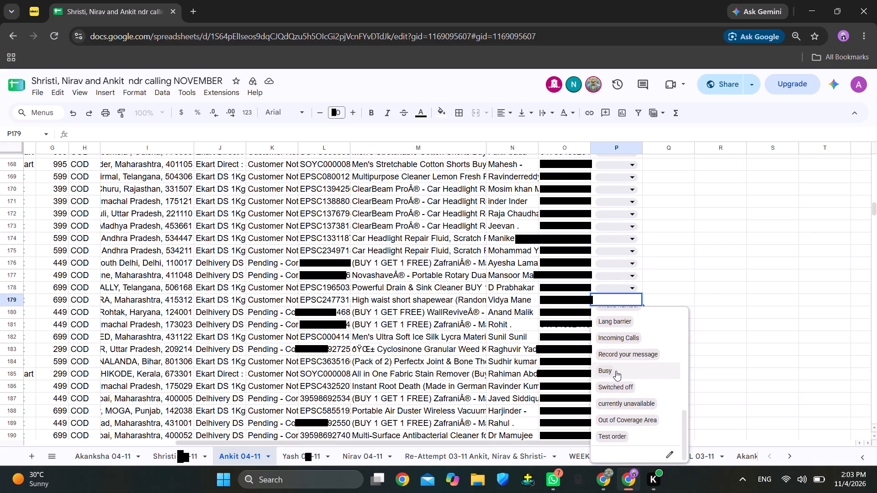
{"action": "left_click", "coordinate": [608, 371]}
Return to the rows around 114, then switch to the other profile's window and select the customer name cell in row 68.
{"action": "scroll", "coordinate": [664, 324], "scroll_direction": "down", "scroll_amount": 1}
{"action": "scroll", "coordinate": [664, 324], "scroll_direction": "up", "scroll_amount": 1}
{"action": "scroll", "coordinate": [664, 324], "scroll_direction": "down", "scroll_amount": 1}
{"action": "scroll", "coordinate": [664, 323], "scroll_direction": "up", "scroll_amount": 11}
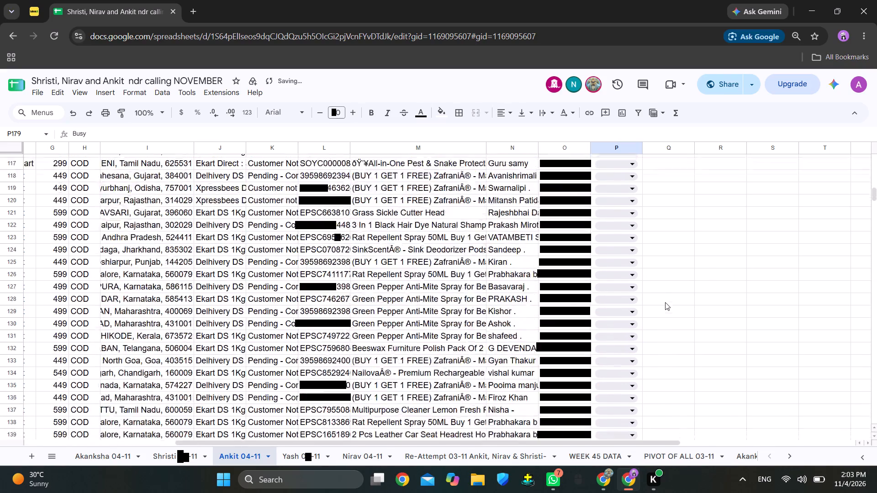
{"action": "scroll", "coordinate": [665, 302], "scroll_direction": "up", "scroll_amount": 3}
{"action": "left_click", "coordinate": [609, 478]}
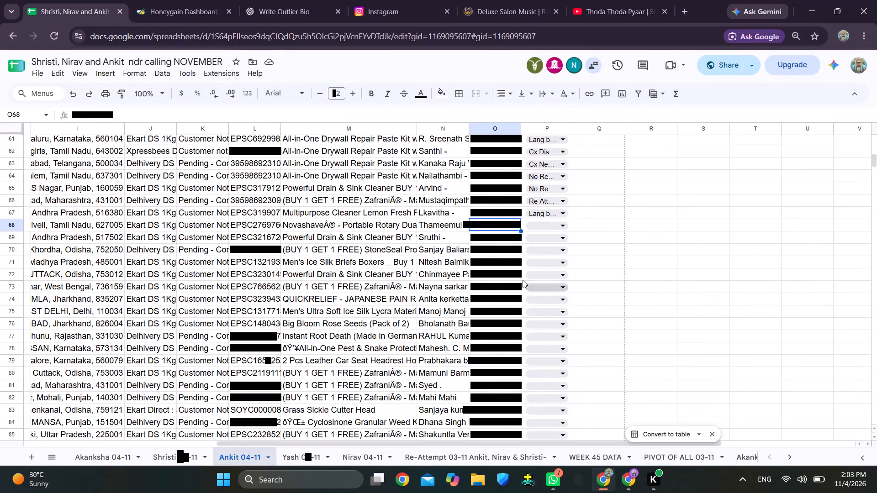
{"action": "left_click", "coordinate": [447, 227]}
Switch to the first profile's spreadsheet window and set the row 114 remark to Record your message.
{"action": "left_click", "coordinate": [632, 476]}
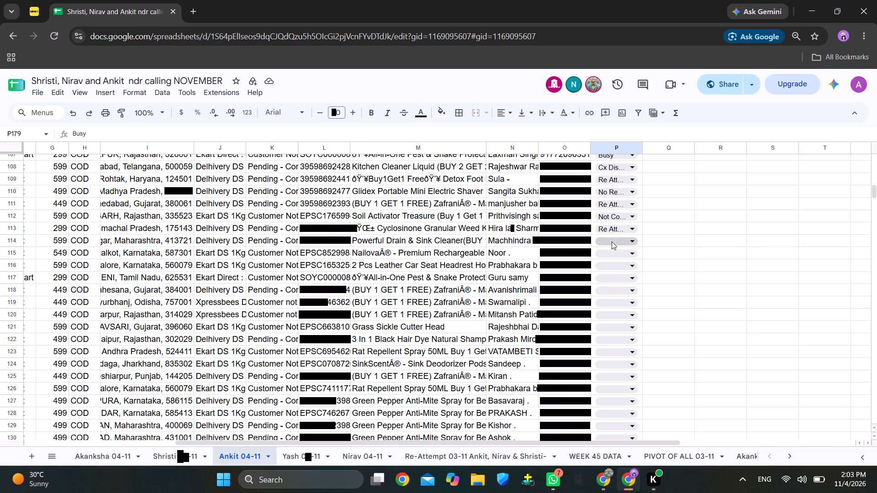
{"action": "left_click", "coordinate": [610, 243]}
{"action": "scroll", "coordinate": [627, 319], "scroll_direction": "down", "scroll_amount": 2}
{"action": "scroll", "coordinate": [629, 325], "scroll_direction": "up", "scroll_amount": 1}
{"action": "scroll", "coordinate": [629, 325], "scroll_direction": "down", "scroll_amount": 2}
{"action": "scroll", "coordinate": [629, 325], "scroll_direction": "up", "scroll_amount": 1}
{"action": "scroll", "coordinate": [639, 327], "scroll_direction": "down", "scroll_amount": 1}
{"action": "scroll", "coordinate": [640, 330], "scroll_direction": "up", "scroll_amount": 1}
{"action": "scroll", "coordinate": [640, 330], "scroll_direction": "down", "scroll_amount": 3}
{"action": "left_click", "coordinate": [636, 354]}
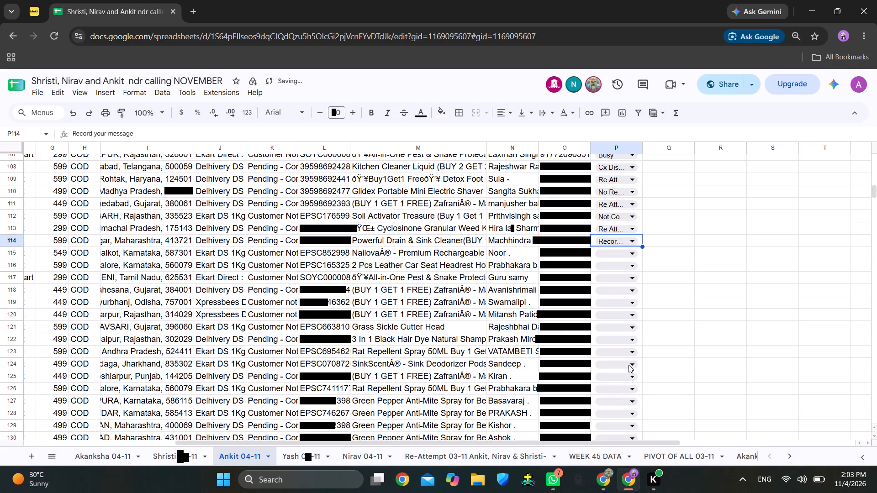
Switch to the other profile's window, set the row 68 remark to Not Connected, and select the Customer Phone cell in row 69.
{"action": "left_click", "coordinate": [610, 475]}
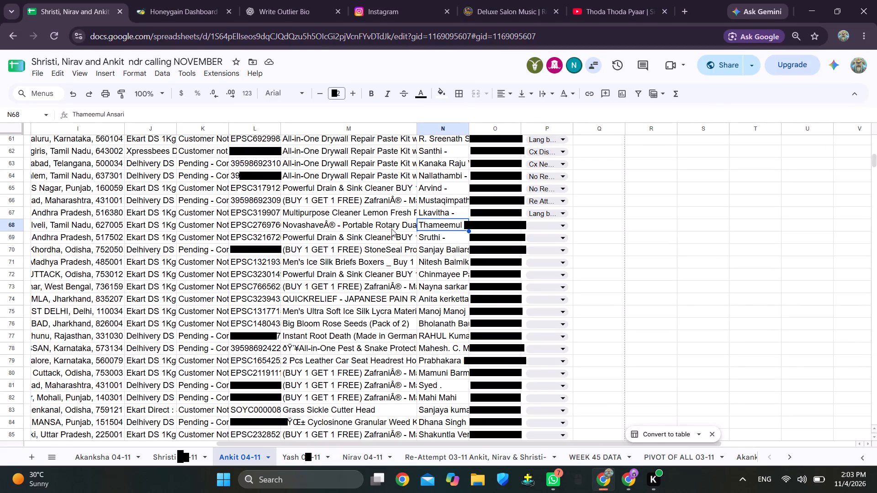
{"action": "left_click", "coordinate": [547, 226]}
{"action": "left_click", "coordinate": [553, 270]}
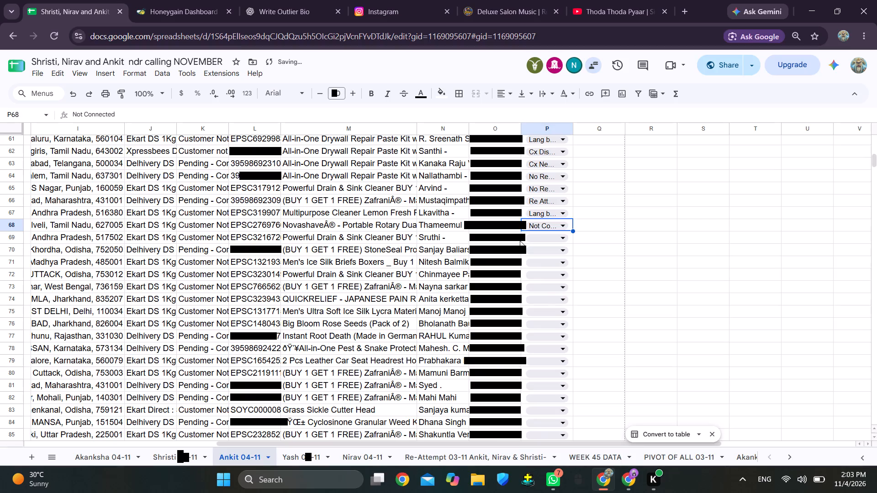
{"action": "left_click", "coordinate": [511, 241]}
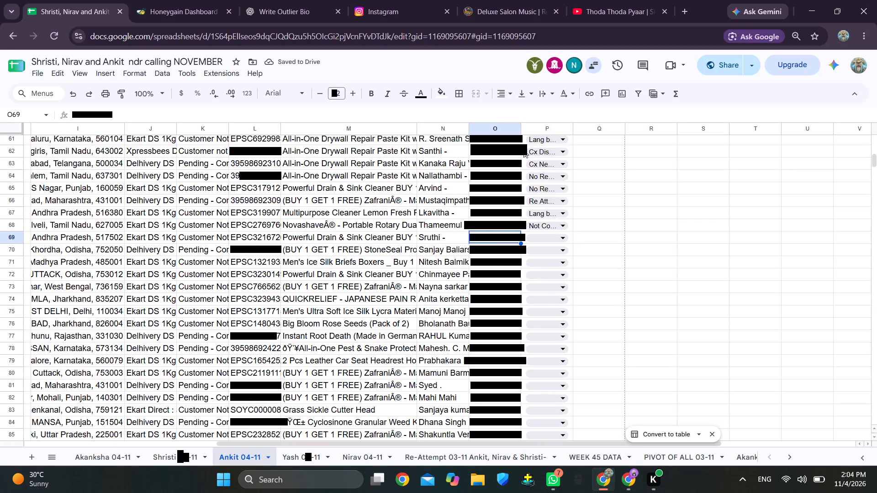
Widen the Customer Phone column O slightly.
{"action": "left_click", "coordinate": [522, 129]}
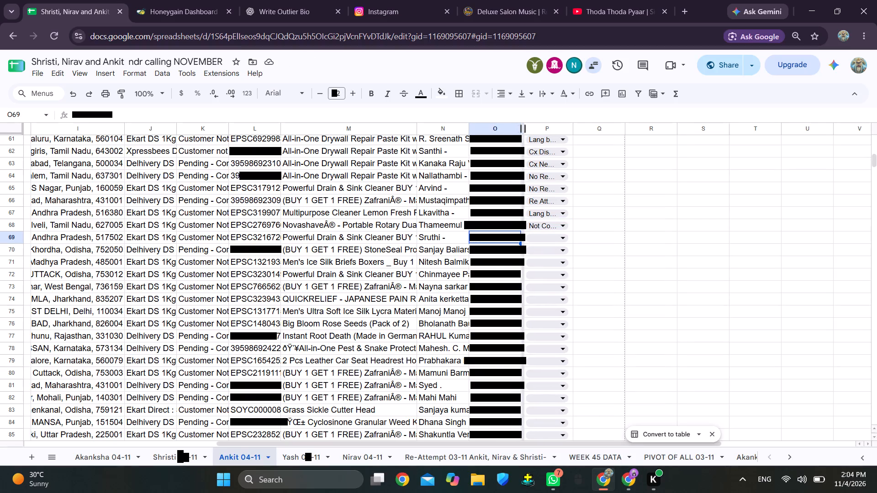
{"action": "left_click", "coordinate": [524, 129]}
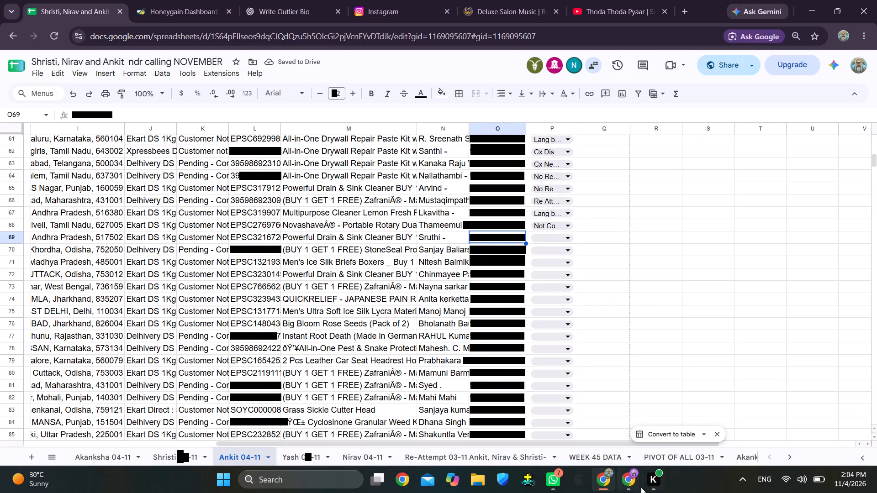
Switch to the first profile's spreadsheet window and set the row 178 remark to No Response.
{"action": "left_click", "coordinate": [630, 480]}
{"action": "scroll", "coordinate": [655, 361], "scroll_direction": "down", "scroll_amount": 12}
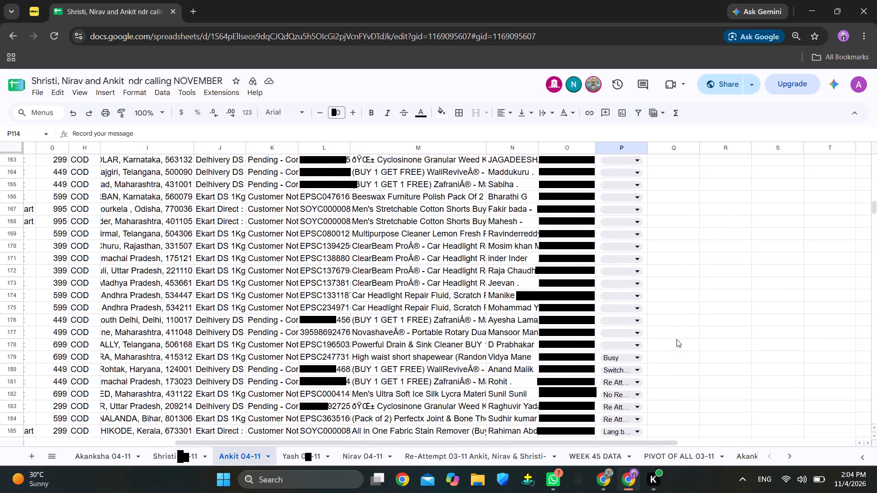
{"action": "scroll", "coordinate": [676, 339], "scroll_direction": "down", "scroll_amount": 1}
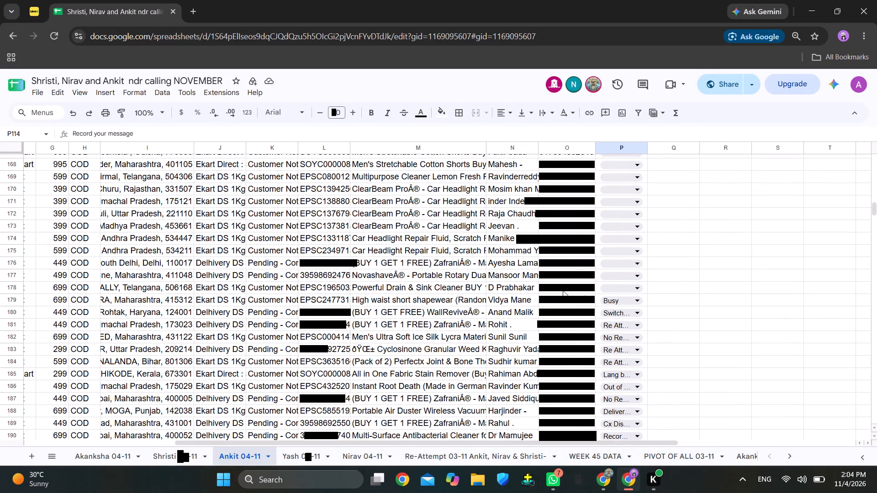
{"action": "left_click", "coordinate": [629, 289]}
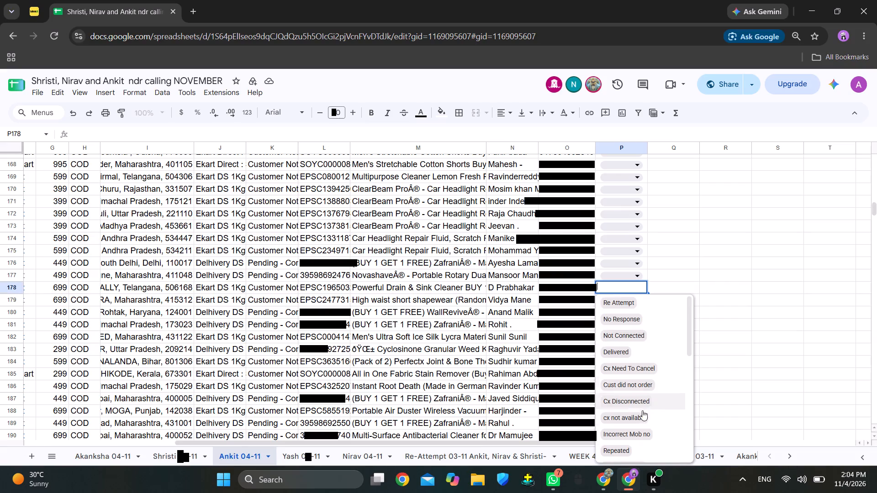
{"action": "left_click", "coordinate": [630, 320]}
Return to the rows around 115, then switch to the other profile's window and select the customer name cell in row 69.
{"action": "scroll", "coordinate": [662, 282], "scroll_direction": "down", "scroll_amount": 1}
{"action": "scroll", "coordinate": [662, 281], "scroll_direction": "up", "scroll_amount": 7}
{"action": "scroll", "coordinate": [661, 275], "scroll_direction": "down", "scroll_amount": 1}
{"action": "scroll", "coordinate": [661, 275], "scroll_direction": "up", "scroll_amount": 1}
{"action": "scroll", "coordinate": [661, 275], "scroll_direction": "down", "scroll_amount": 1}
{"action": "scroll", "coordinate": [661, 274], "scroll_direction": "up", "scroll_amount": 1}
{"action": "scroll", "coordinate": [661, 274], "scroll_direction": "down", "scroll_amount": 1}
{"action": "scroll", "coordinate": [661, 274], "scroll_direction": "up", "scroll_amount": 5}
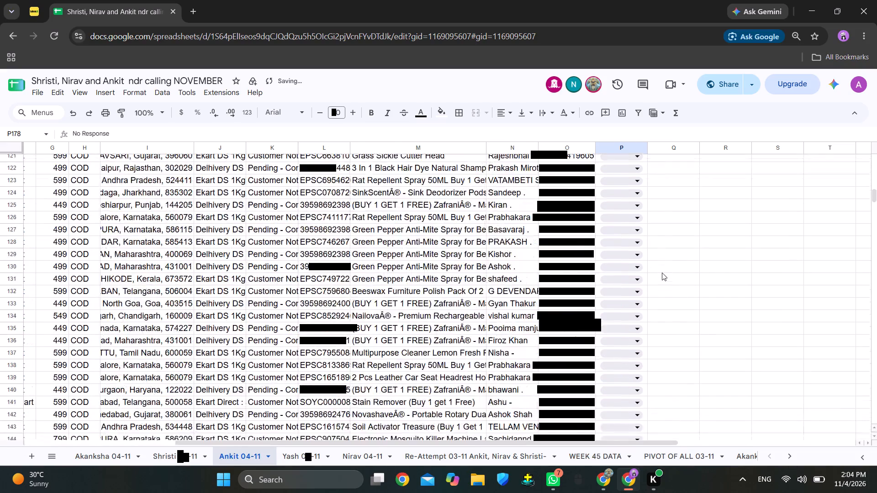
{"action": "scroll", "coordinate": [662, 273], "scroll_direction": "up", "scroll_amount": 3}
{"action": "left_click", "coordinate": [607, 481]}
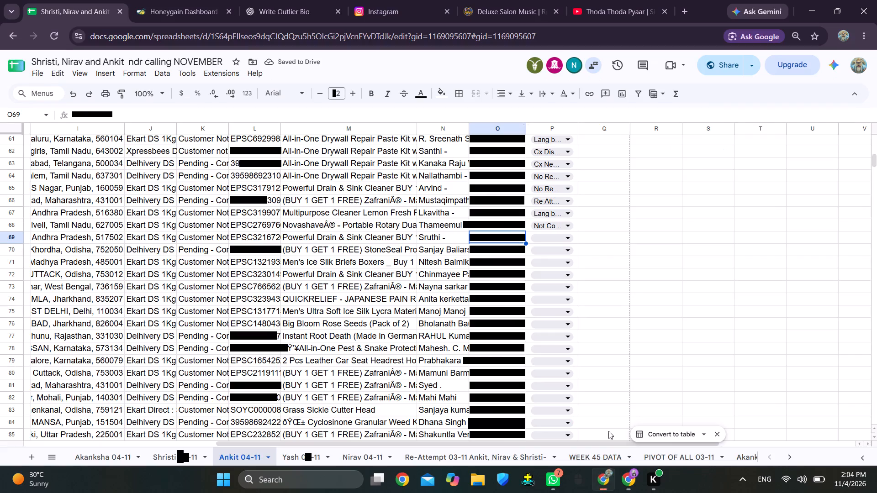
{"action": "left_click", "coordinate": [447, 238]}
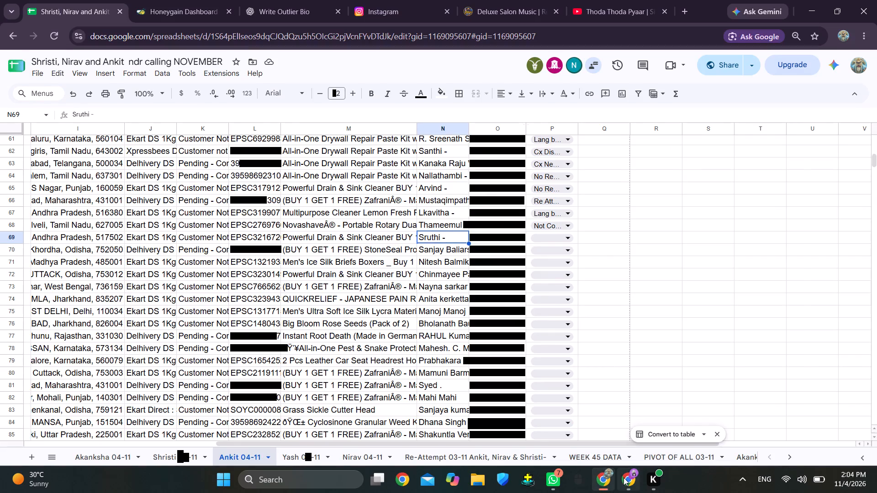
Switch to the first profile's spreadsheet window and set the row 115 remark to Re Attempt.
{"action": "left_click", "coordinate": [623, 477]}
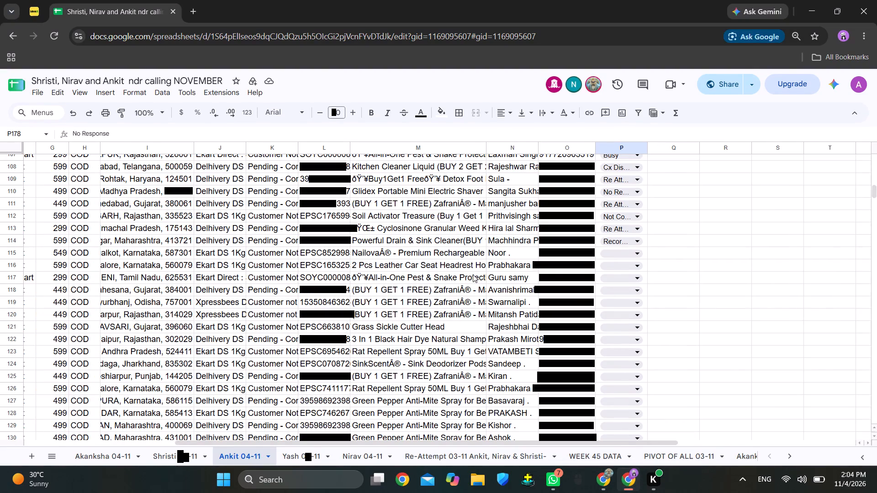
{"action": "left_click", "coordinate": [631, 252]}
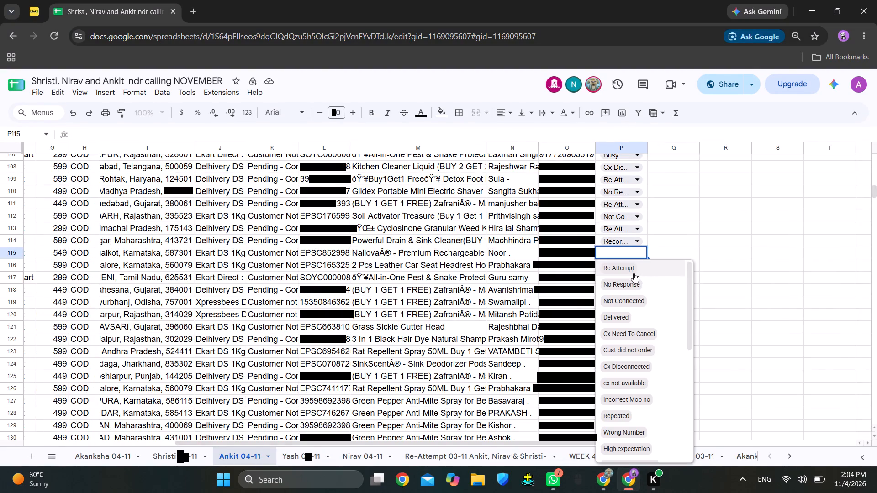
{"action": "left_click", "coordinate": [624, 269]}
Switch to the other profile's window, set the row 69 remark to currently unavailable, and select the Customer Phone cell in row 70.
{"action": "left_click", "coordinate": [603, 481]}
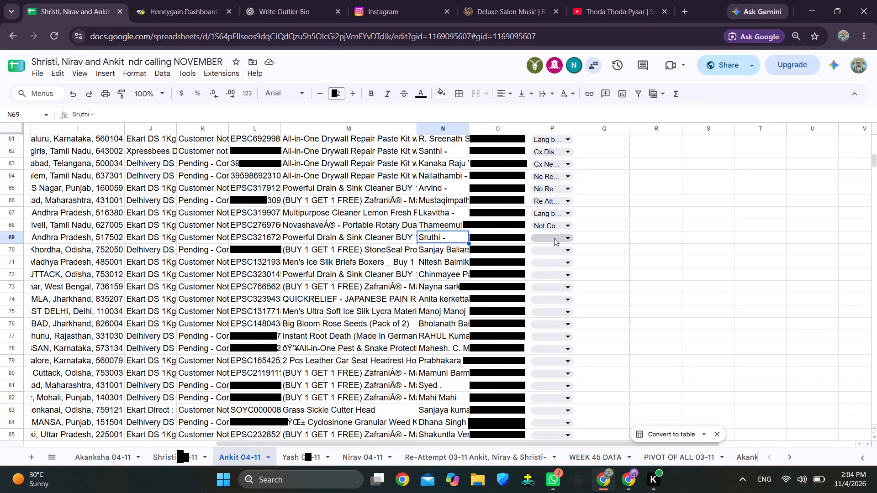
{"action": "scroll", "coordinate": [578, 241], "scroll_direction": "up", "scroll_amount": 1}
{"action": "scroll", "coordinate": [578, 241], "scroll_direction": "down", "scroll_amount": 1}
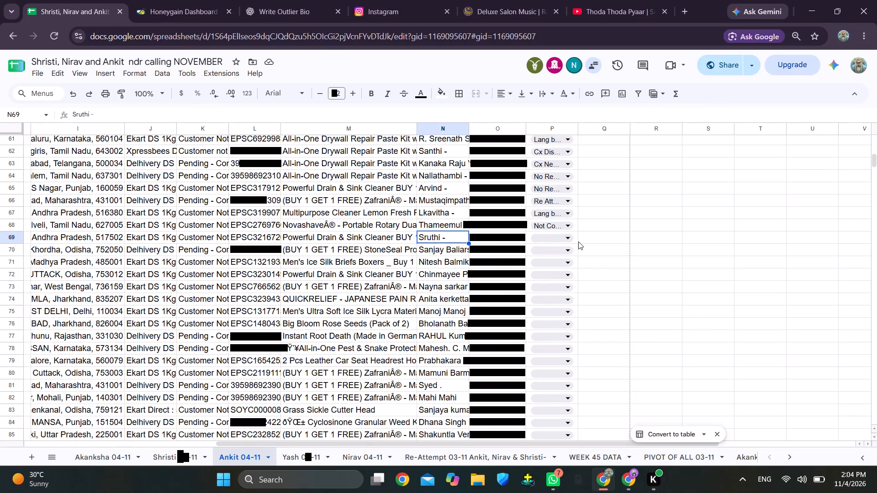
{"action": "left_click", "coordinate": [551, 236]}
{"action": "scroll", "coordinate": [552, 305], "scroll_direction": "down", "scroll_amount": 5}
{"action": "scroll", "coordinate": [563, 341], "scroll_direction": "up", "scroll_amount": 1}
{"action": "scroll", "coordinate": [563, 342], "scroll_direction": "down", "scroll_amount": 6}
{"action": "scroll", "coordinate": [590, 344], "scroll_direction": "up", "scroll_amount": 1}
{"action": "scroll", "coordinate": [592, 346], "scroll_direction": "down", "scroll_amount": 6}
{"action": "left_click", "coordinate": [581, 402]}
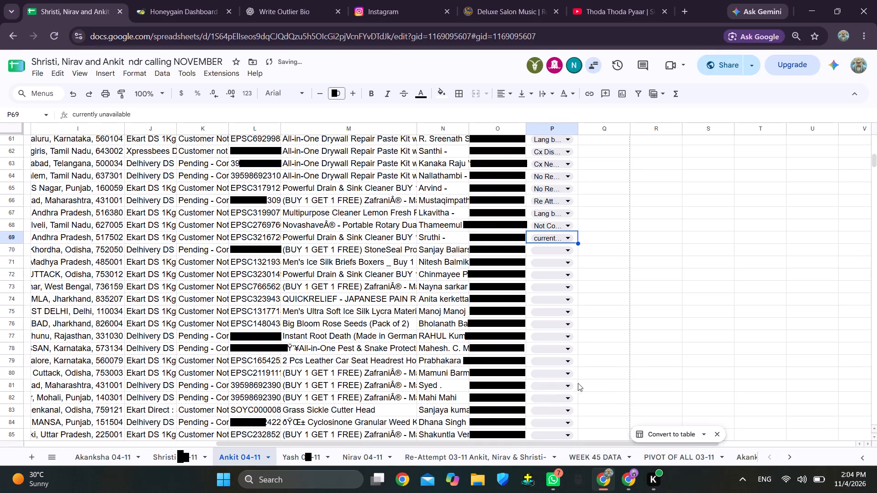
{"action": "left_click", "coordinate": [502, 248]}
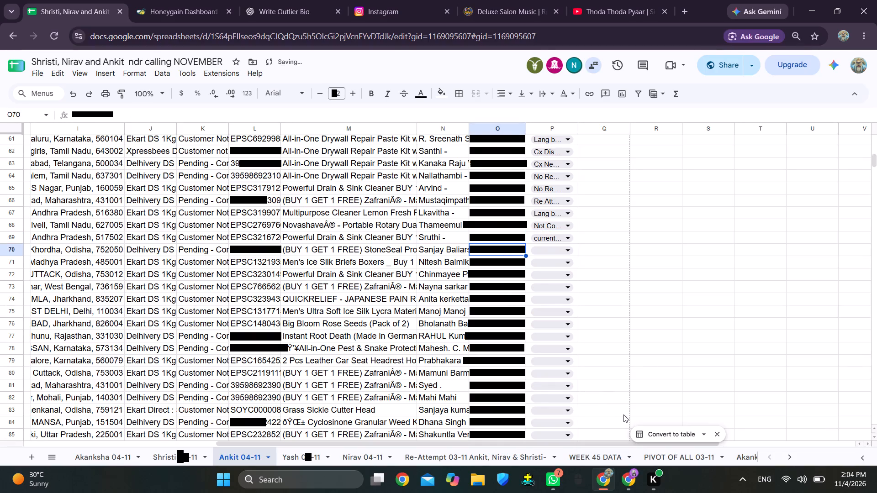
Switch to the first profile's spreadsheet window and set the row 177 remark to Cx Disconnected.
{"action": "left_click", "coordinate": [631, 481]}
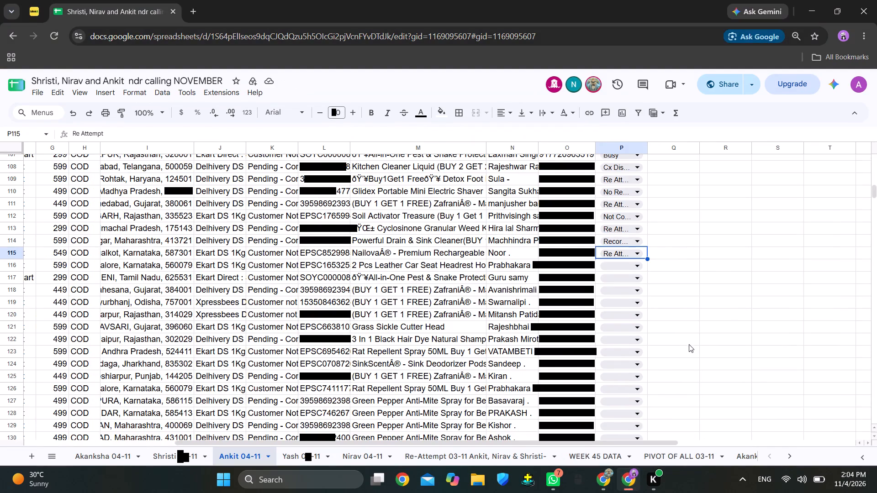
{"action": "scroll", "coordinate": [699, 325], "scroll_direction": "down", "scroll_amount": 2}
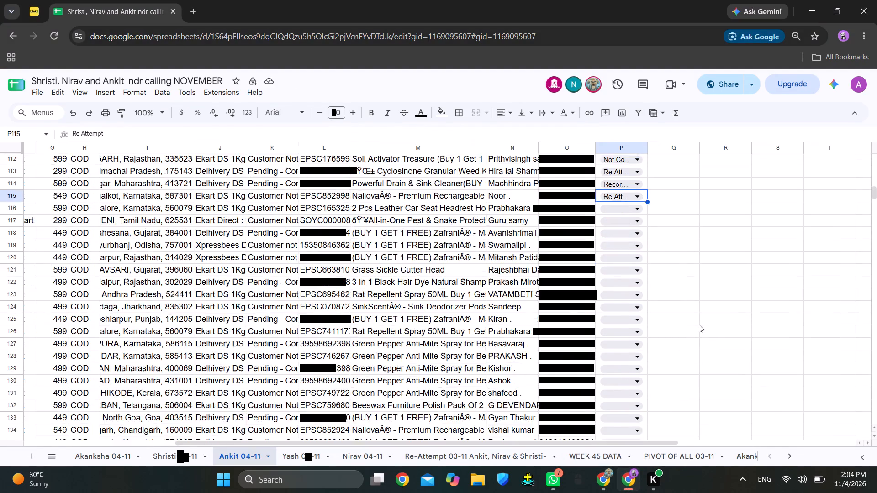
{"action": "scroll", "coordinate": [699, 325], "scroll_direction": "down", "scroll_amount": 2}
{"action": "scroll", "coordinate": [699, 325], "scroll_direction": "up", "scroll_amount": 2}
{"action": "scroll", "coordinate": [699, 325], "scroll_direction": "down", "scroll_amount": 1}
{"action": "scroll", "coordinate": [702, 330], "scroll_direction": "up", "scroll_amount": 1}
{"action": "scroll", "coordinate": [702, 330], "scroll_direction": "down", "scroll_amount": 1}
{"action": "scroll", "coordinate": [702, 330], "scroll_direction": "up", "scroll_amount": 1}
{"action": "scroll", "coordinate": [702, 330], "scroll_direction": "down", "scroll_amount": 6}
{"action": "scroll", "coordinate": [703, 329], "scroll_direction": "up", "scroll_amount": 1}
{"action": "scroll", "coordinate": [703, 329], "scroll_direction": "down", "scroll_amount": 1}
{"action": "scroll", "coordinate": [704, 328], "scroll_direction": "up", "scroll_amount": 1}
{"action": "scroll", "coordinate": [704, 328], "scroll_direction": "down", "scroll_amount": 2}
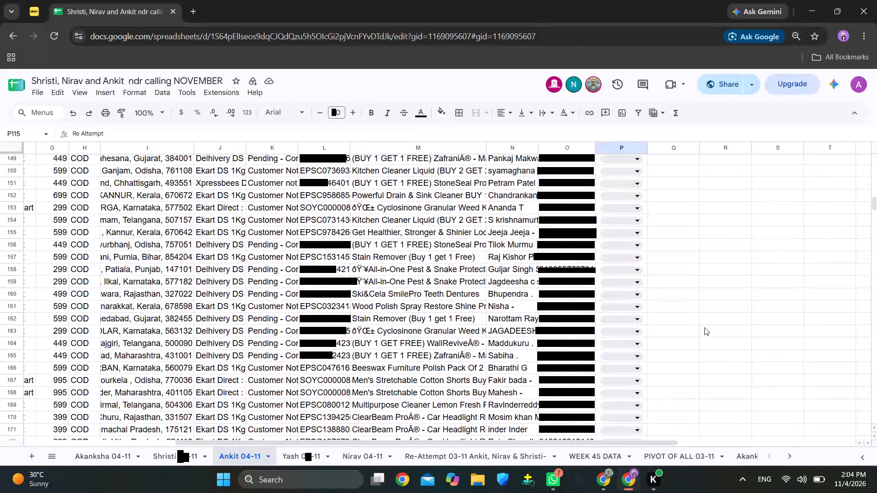
{"action": "scroll", "coordinate": [706, 326], "scroll_direction": "down", "scroll_amount": 3}
{"action": "scroll", "coordinate": [601, 328], "scroll_direction": "down", "scroll_amount": 1}
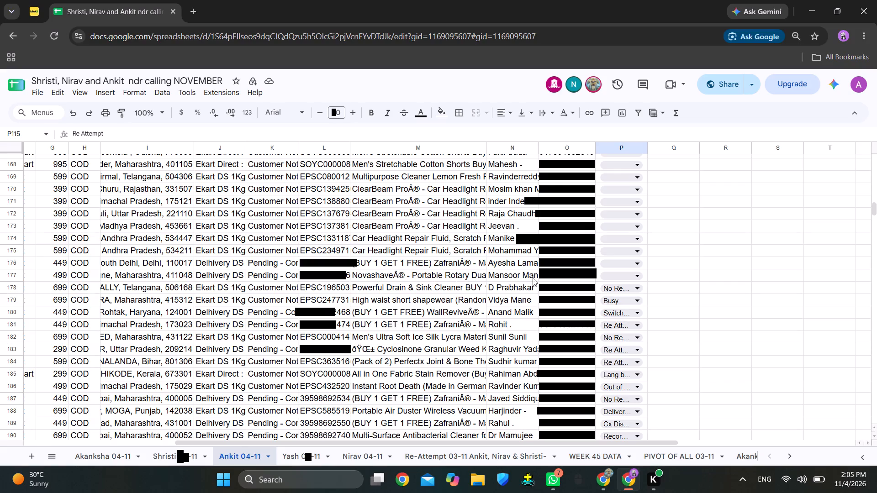
{"action": "left_click", "coordinate": [623, 272]}
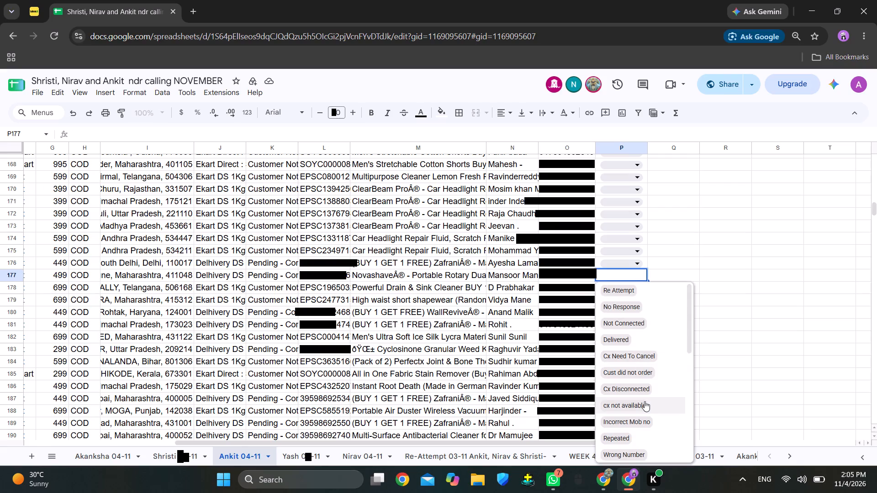
{"action": "left_click", "coordinate": [618, 385]}
Return to the rows around 116, then switch to the other profile's window and select the customer name cell in row 70.
{"action": "scroll", "coordinate": [728, 269], "scroll_direction": "down", "scroll_amount": 1}
{"action": "scroll", "coordinate": [705, 272], "scroll_direction": "up", "scroll_amount": 4}
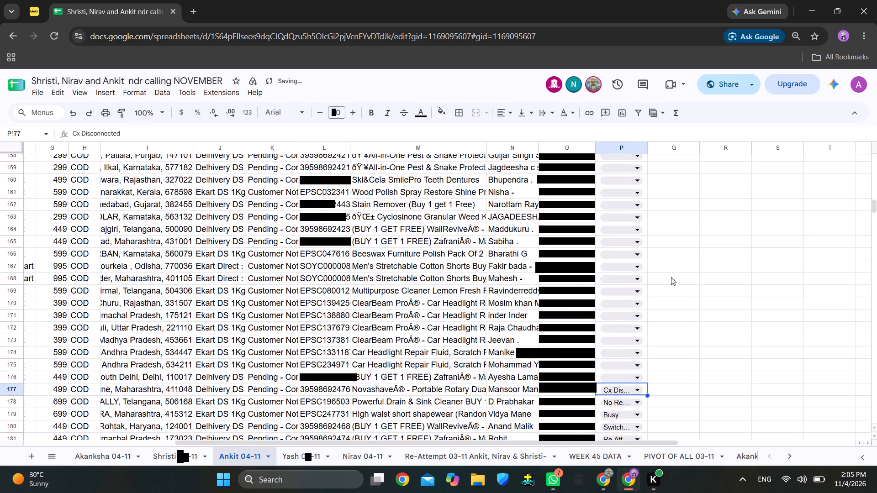
{"action": "scroll", "coordinate": [671, 277], "scroll_direction": "up", "scroll_amount": 1}
{"action": "scroll", "coordinate": [675, 273], "scroll_direction": "down", "scroll_amount": 1}
{"action": "scroll", "coordinate": [675, 273], "scroll_direction": "up", "scroll_amount": 9}
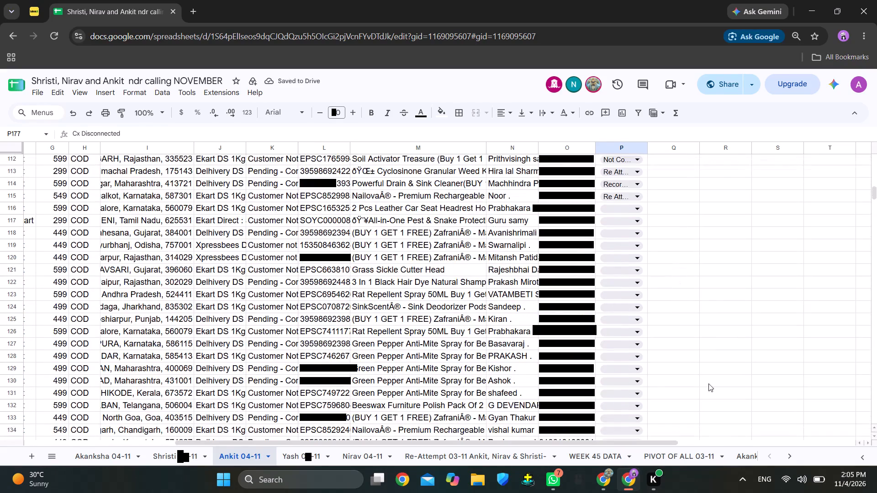
{"action": "left_click", "coordinate": [603, 481]}
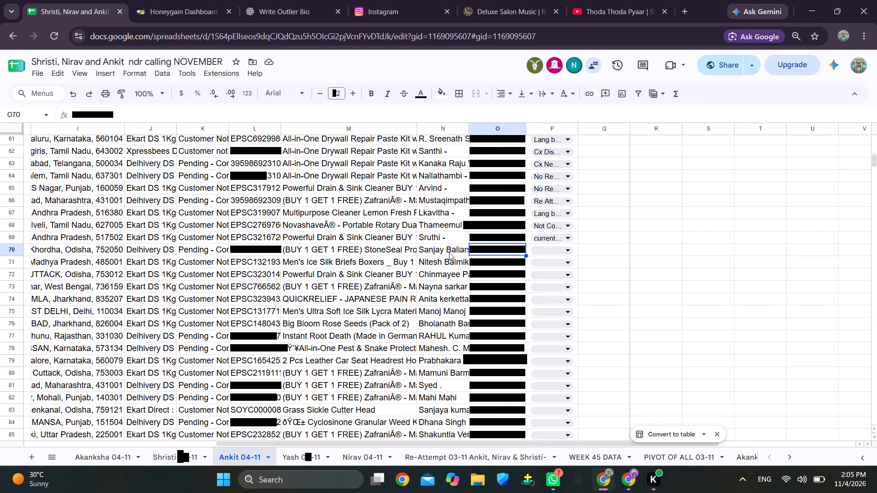
{"action": "left_click", "coordinate": [449, 251]}
Switch to the first profile's spreadsheet window and set the row 116 remark to No Response.
{"action": "left_click", "coordinate": [628, 483]}
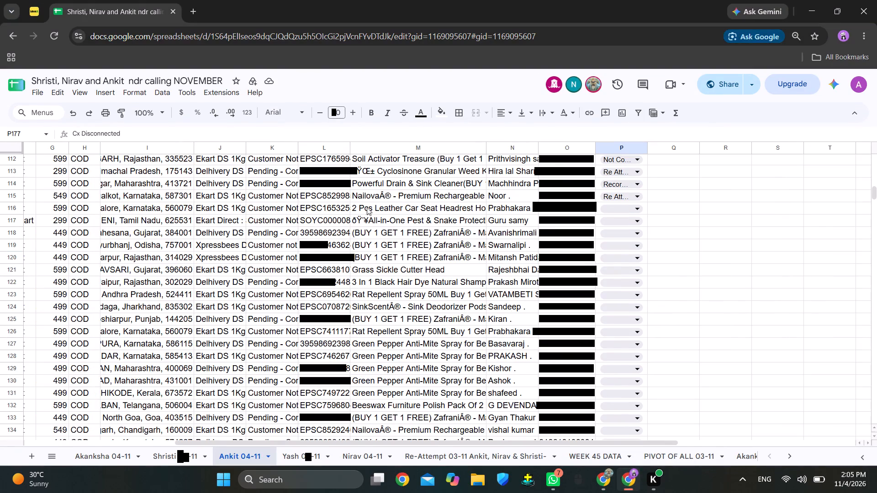
{"action": "left_click", "coordinate": [620, 209]}
{"action": "left_click", "coordinate": [618, 240]}
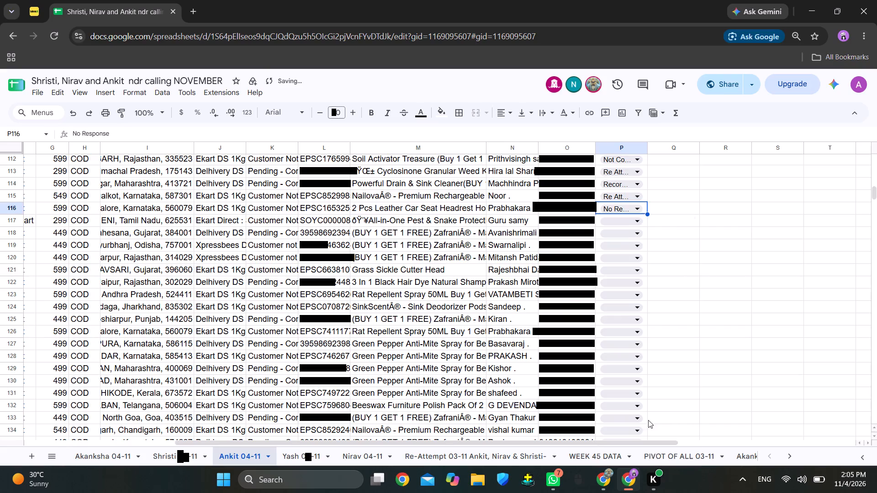
Switch to the other profile's window, set the row 70 remark to Cx Disconnected, and select the Customer Phone cell in row 71.
{"action": "left_click", "coordinate": [607, 478]}
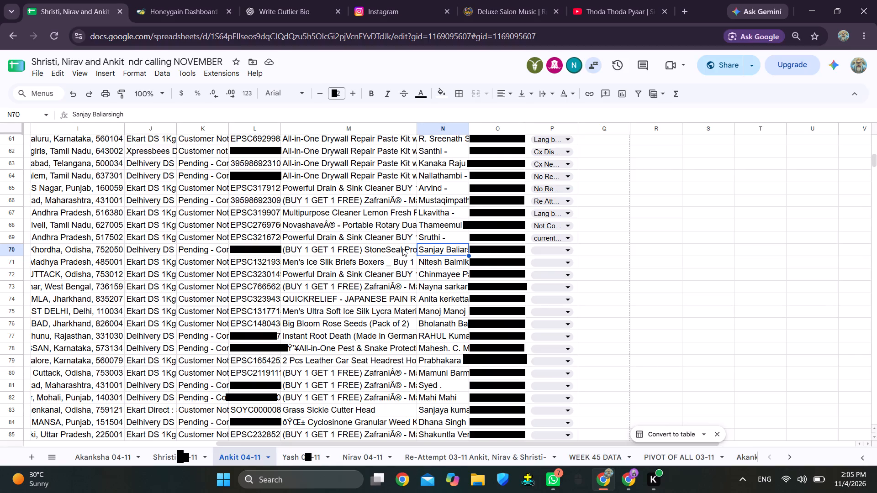
{"action": "left_click", "coordinate": [563, 248]}
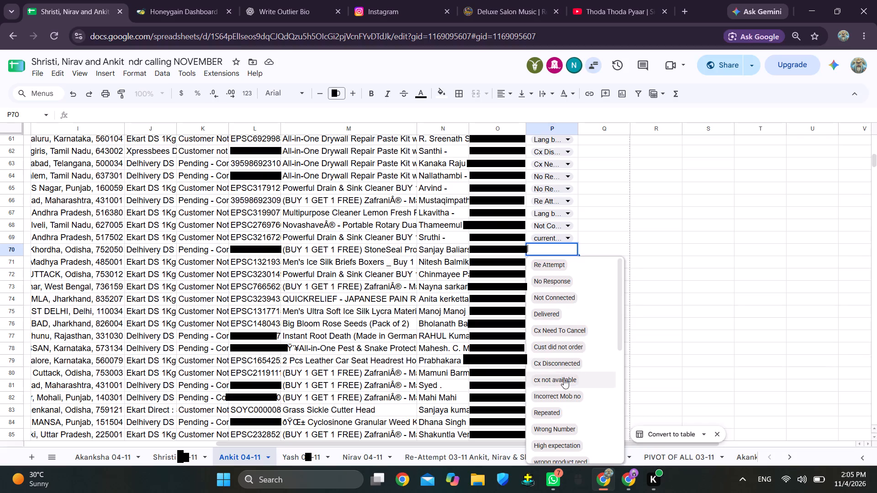
{"action": "left_click", "coordinate": [560, 365]}
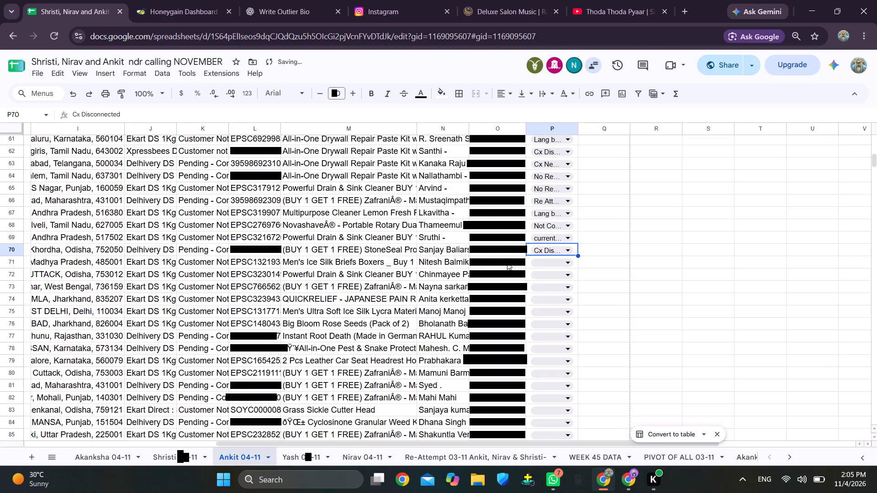
{"action": "left_click", "coordinate": [507, 262]}
Switch to the first profile's spreadsheet window and set the row 176 remark to Re Attempt.
{"action": "left_click", "coordinate": [628, 484]}
{"action": "scroll", "coordinate": [654, 324], "scroll_direction": "up", "scroll_amount": 1}
{"action": "scroll", "coordinate": [652, 319], "scroll_direction": "down", "scroll_amount": 1}
{"action": "scroll", "coordinate": [651, 315], "scroll_direction": "up", "scroll_amount": 1}
{"action": "scroll", "coordinate": [650, 313], "scroll_direction": "down", "scroll_amount": 3}
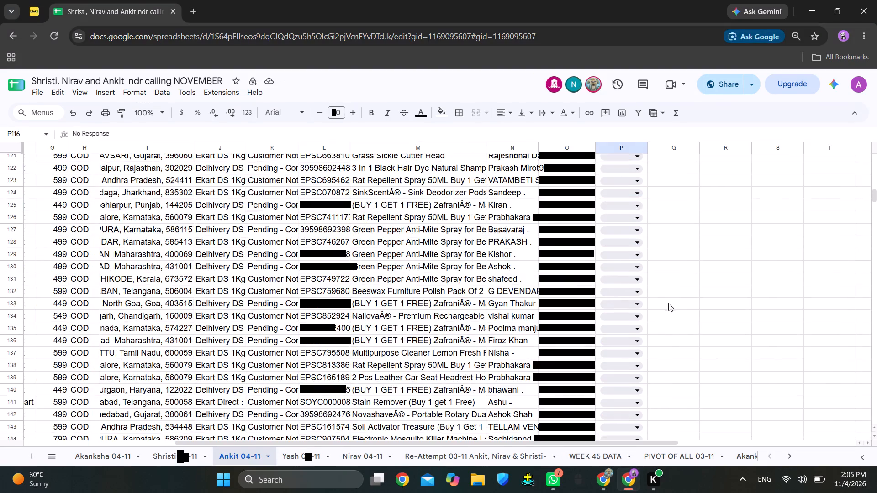
{"action": "scroll", "coordinate": [673, 307], "scroll_direction": "down", "scroll_amount": 10}
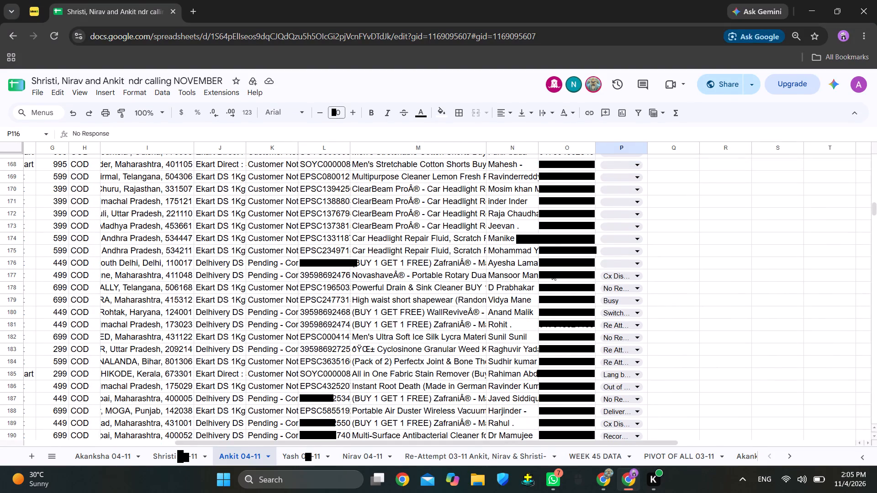
{"action": "left_click", "coordinate": [626, 262]}
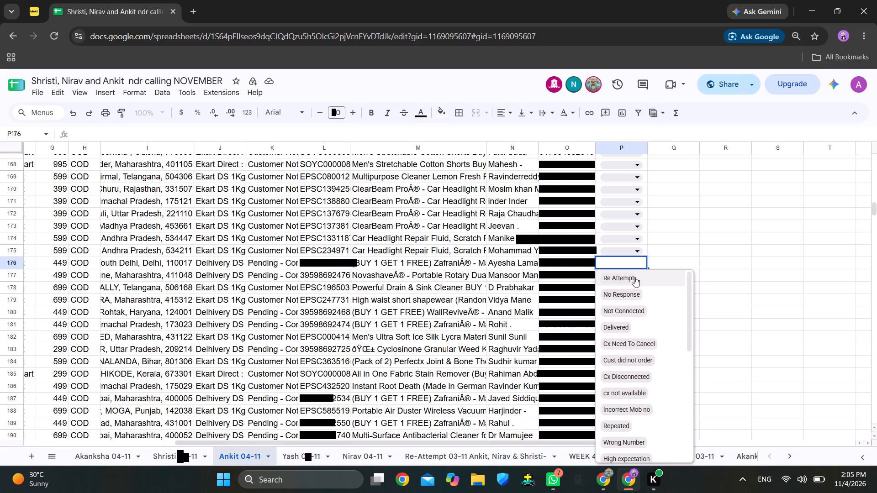
{"action": "left_click", "coordinate": [617, 275]}
Return to the rows around 117, then switch to the other profile's window and select the customer name cell in row 71.
{"action": "scroll", "coordinate": [660, 315], "scroll_direction": "up", "scroll_amount": 6}
{"action": "scroll", "coordinate": [656, 275], "scroll_direction": "down", "scroll_amount": 1}
{"action": "scroll", "coordinate": [656, 274], "scroll_direction": "up", "scroll_amount": 1}
{"action": "scroll", "coordinate": [656, 274], "scroll_direction": "down", "scroll_amount": 1}
{"action": "scroll", "coordinate": [656, 274], "scroll_direction": "up", "scroll_amount": 1}
{"action": "scroll", "coordinate": [655, 267], "scroll_direction": "down", "scroll_amount": 1}
{"action": "scroll", "coordinate": [655, 267], "scroll_direction": "up", "scroll_amount": 8}
{"action": "scroll", "coordinate": [665, 297], "scroll_direction": "down", "scroll_amount": 1}
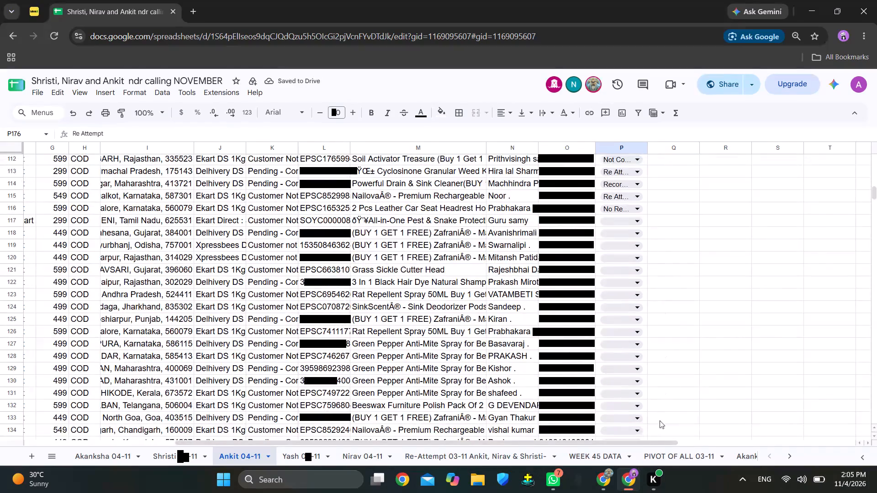
{"action": "left_click", "coordinate": [602, 483]}
{"action": "left_click", "coordinate": [451, 260]}
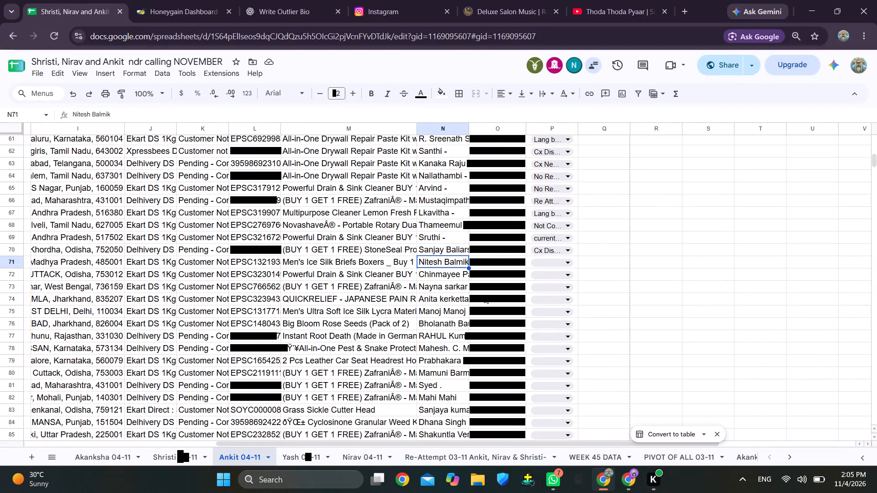
Switch to the first profile's spreadsheet window and set the row 117 remark to Cx Need To Cancel.
{"action": "left_click", "coordinate": [625, 477]}
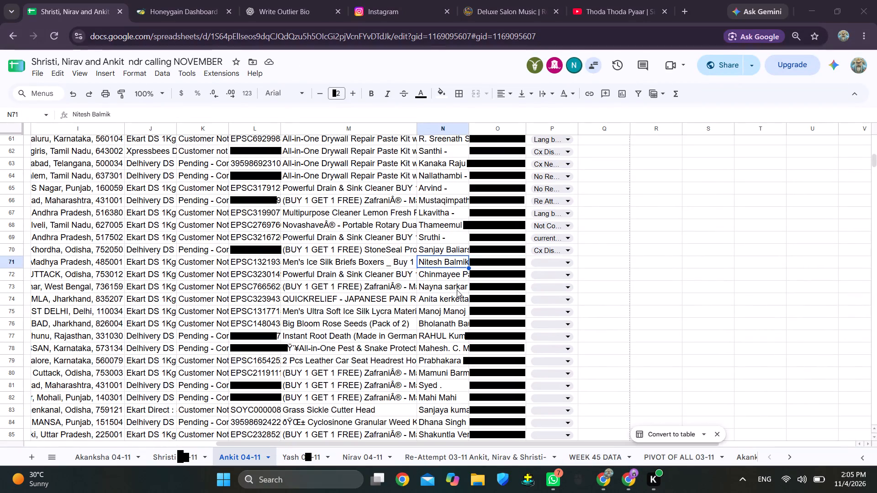
{"action": "left_click", "coordinate": [628, 480]}
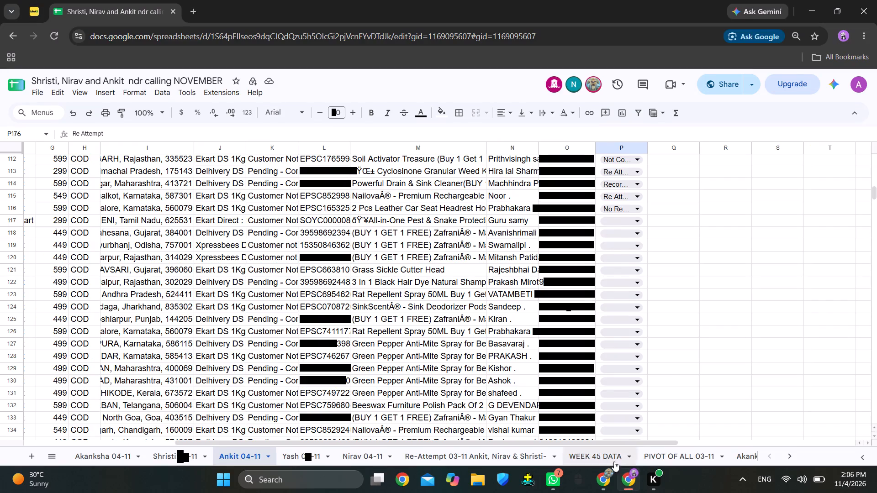
{"action": "left_click", "coordinate": [601, 477]}
{"action": "left_click", "coordinate": [626, 482]}
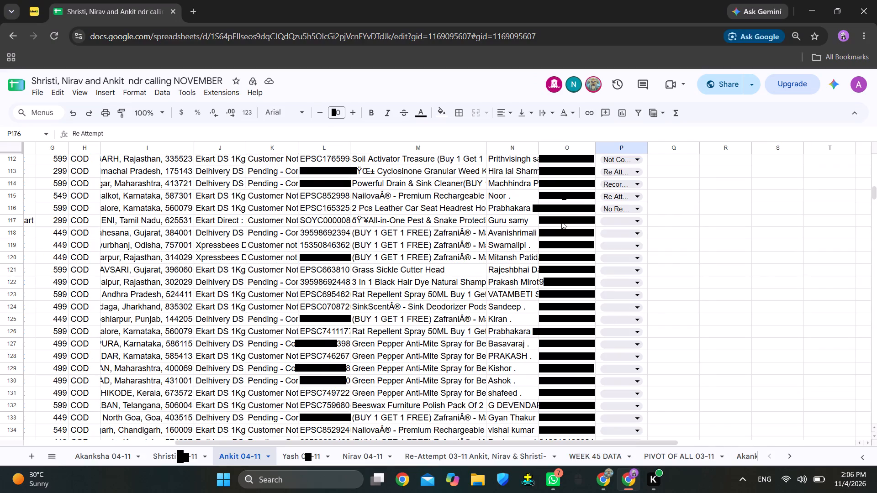
{"action": "left_click", "coordinate": [625, 219]}
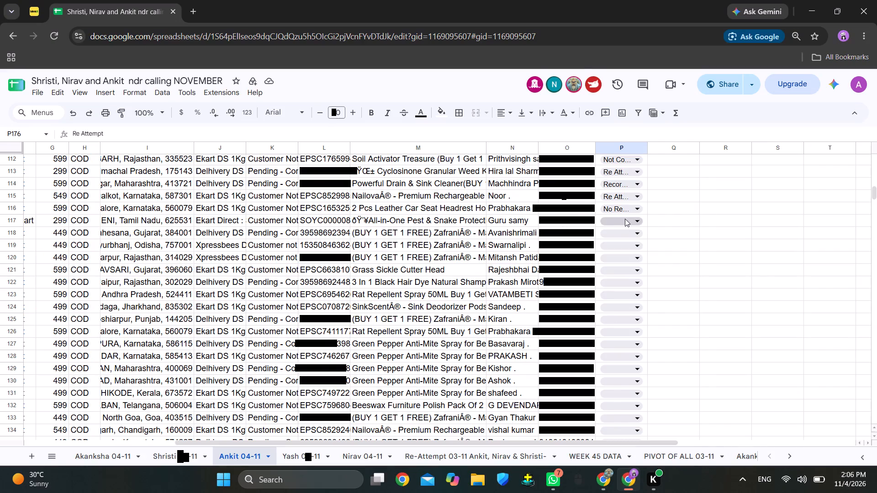
{"action": "left_click", "coordinate": [637, 300]}
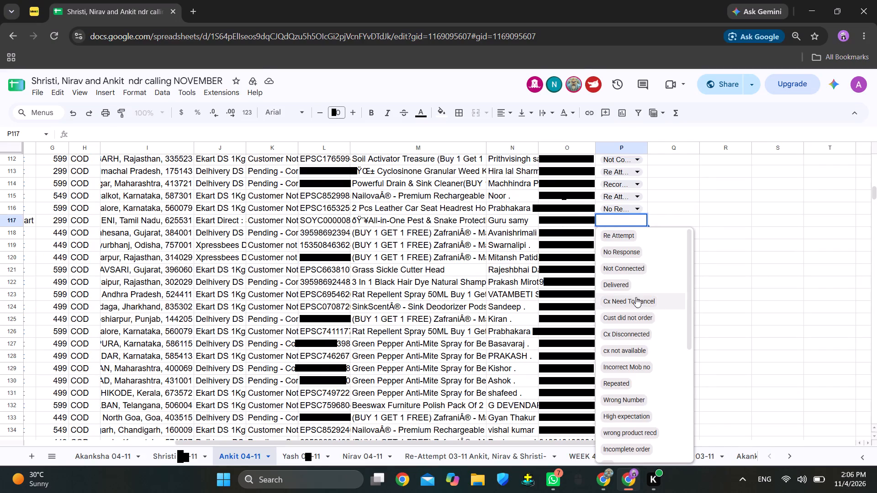
Switch to the other profile's window and review the order rows and call remarks on the Shristi sheet.
{"action": "left_click", "coordinate": [603, 479]}
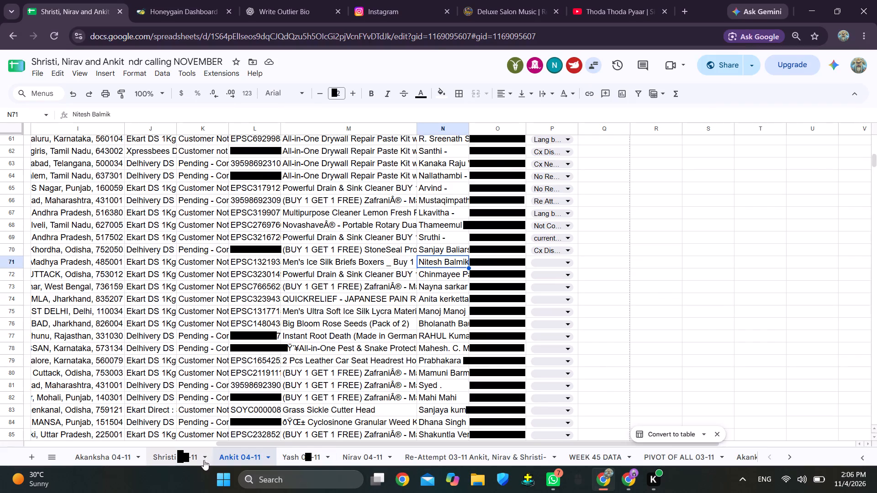
{"action": "left_click", "coordinate": [203, 461]}
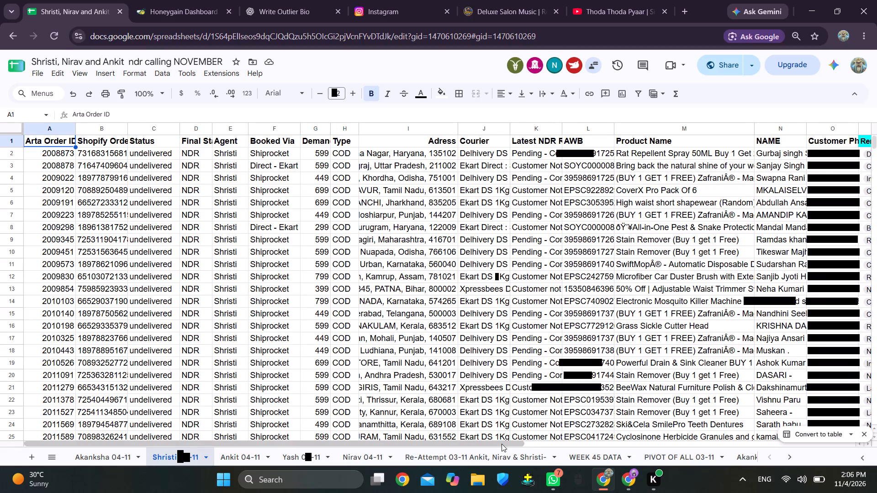
{"action": "left_click_drag", "start_coordinate": [502, 444], "coordinate": [682, 443]}
{"action": "scroll", "coordinate": [682, 290], "scroll_direction": "down", "scroll_amount": 1}
{"action": "scroll", "coordinate": [682, 290], "scroll_direction": "up", "scroll_amount": 1}
{"action": "scroll", "coordinate": [682, 289], "scroll_direction": "down", "scroll_amount": 8}
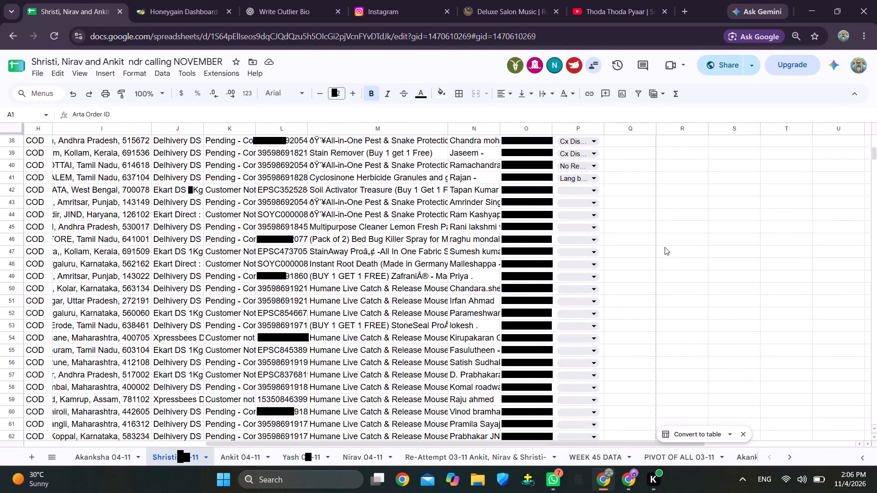
{"action": "scroll", "coordinate": [610, 290], "scroll_direction": "up", "scroll_amount": 4}
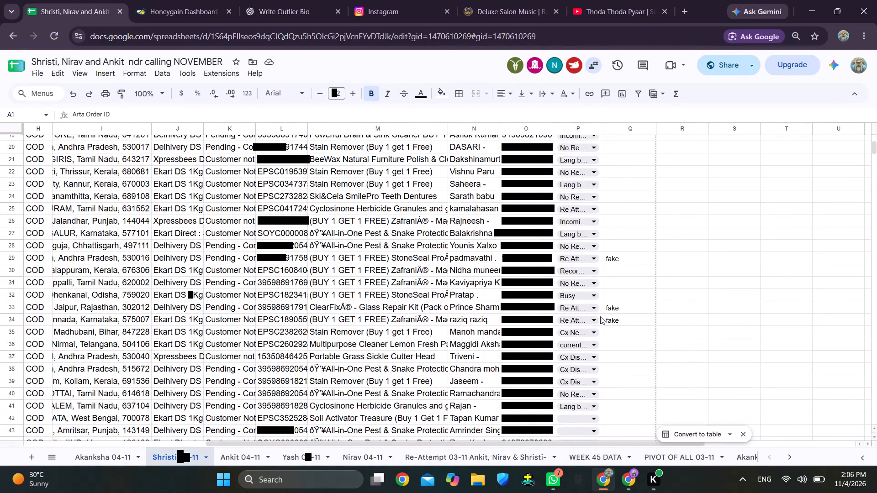
{"action": "scroll", "coordinate": [600, 318], "scroll_direction": "down", "scroll_amount": 1}
{"action": "scroll", "coordinate": [599, 319], "scroll_direction": "up", "scroll_amount": 3}
{"action": "left_click_drag", "start_coordinate": [561, 444], "coordinate": [491, 441]}
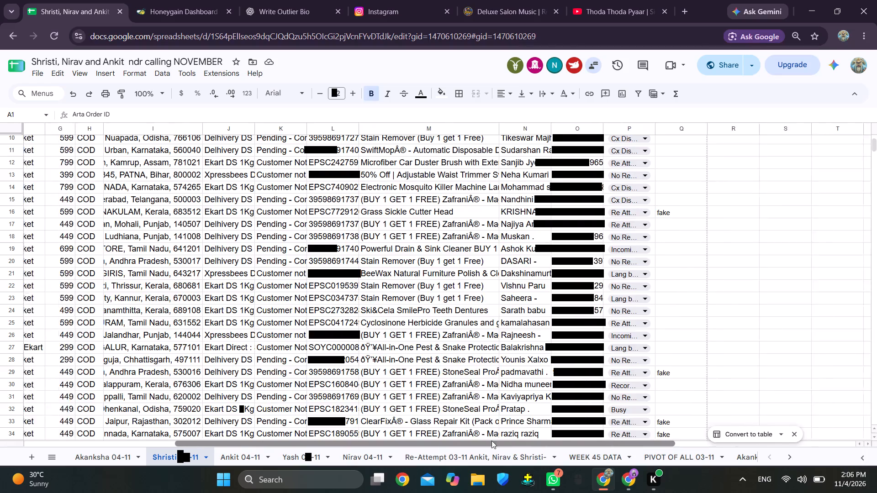
{"action": "left_click_drag", "start_coordinate": [491, 441], "coordinate": [312, 423]}
{"action": "scroll", "coordinate": [227, 234], "scroll_direction": "up", "scroll_amount": 7}
{"action": "scroll", "coordinate": [225, 234], "scroll_direction": "down", "scroll_amount": 3}
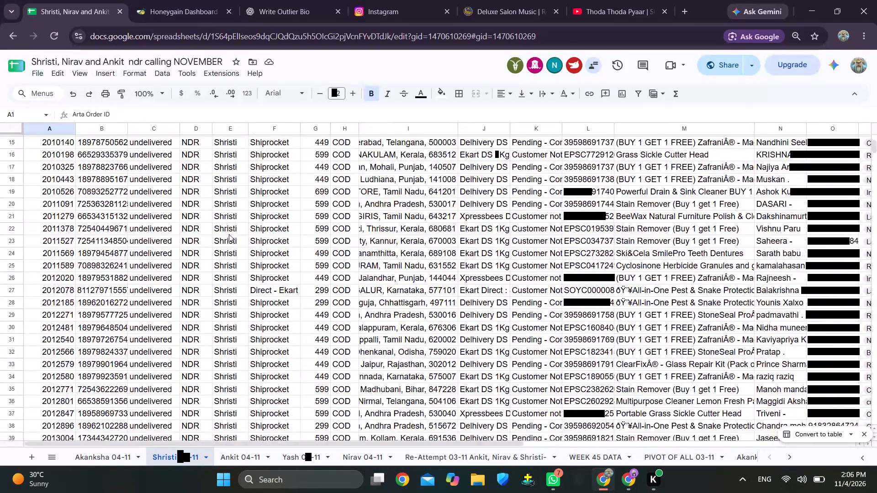
{"action": "scroll", "coordinate": [233, 233], "scroll_direction": "down", "scroll_amount": 1}
{"action": "scroll", "coordinate": [764, 382], "scroll_direction": "down", "scroll_amount": 1}
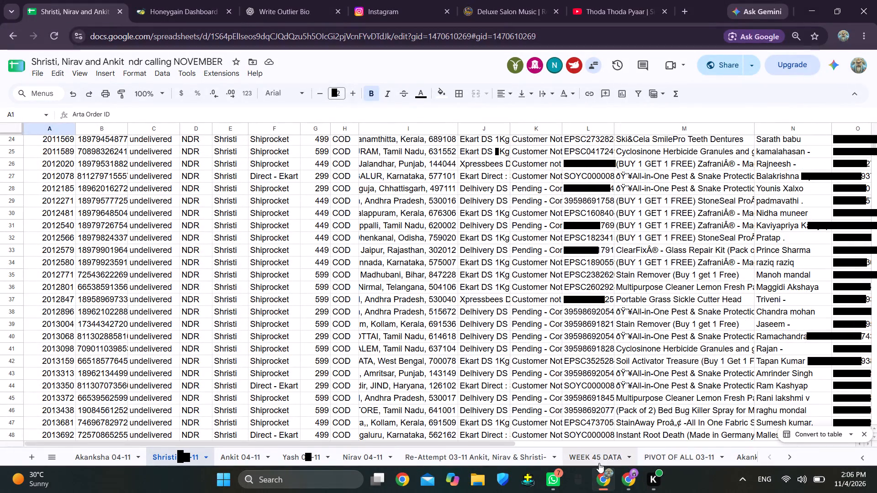
{"action": "left_click_drag", "start_coordinate": [500, 443], "coordinate": [686, 470]}
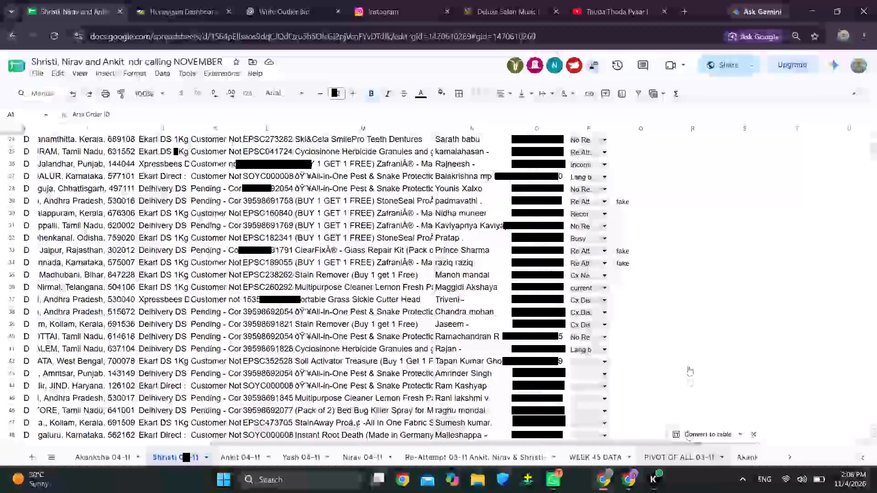
{"action": "scroll", "coordinate": [689, 314], "scroll_direction": "down", "scroll_amount": 3}
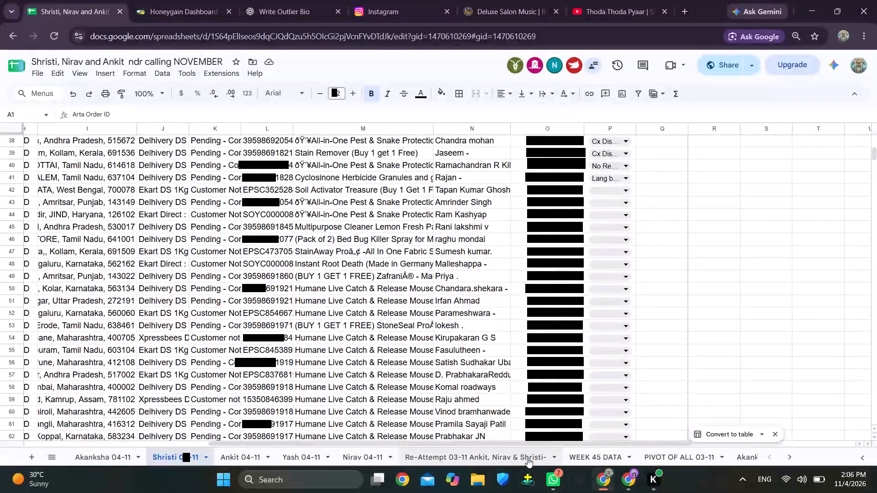
Return to the Ankit 04-11 sheet, set the row 71 remark to No Response, and select the Customer Phone cell in row 72.
{"action": "left_click", "coordinate": [247, 459]}
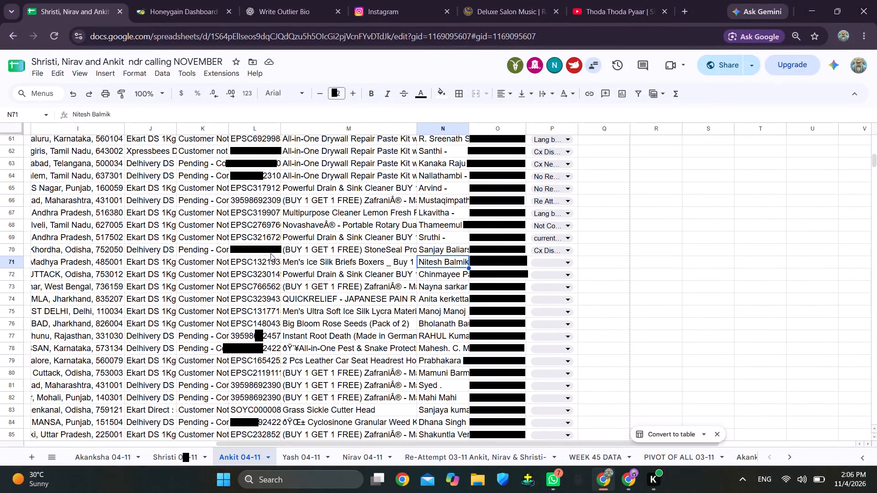
{"action": "left_click", "coordinate": [545, 266]}
{"action": "left_click", "coordinate": [549, 290]}
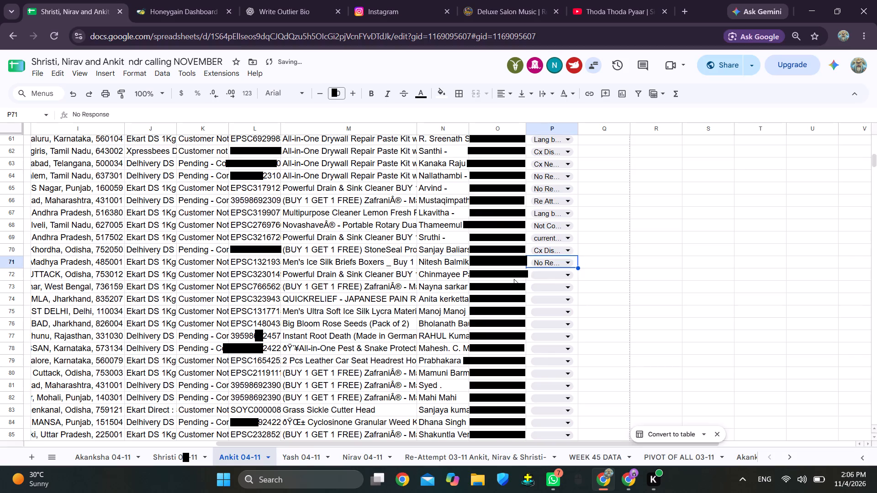
{"action": "left_click", "coordinate": [502, 273]}
{"action": "scroll", "coordinate": [596, 263], "scroll_direction": "up", "scroll_amount": 2}
{"action": "scroll", "coordinate": [591, 325], "scroll_direction": "down", "scroll_amount": 2}
{"action": "scroll", "coordinate": [596, 314], "scroll_direction": "up", "scroll_amount": 1}
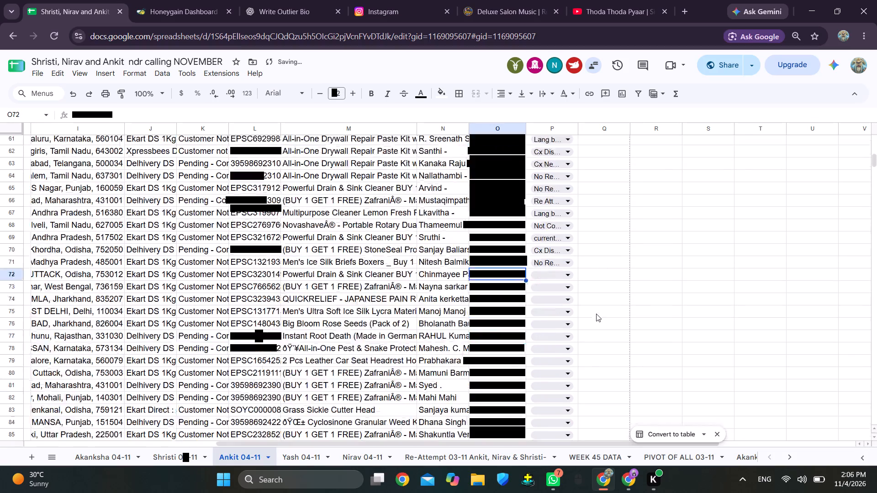
Look through the Ankit 04-11 rows down to about row 185 in the first profile's window, then select row 72's customer name in the other window.
{"action": "scroll", "coordinate": [596, 314], "scroll_direction": "down", "scroll_amount": 2}
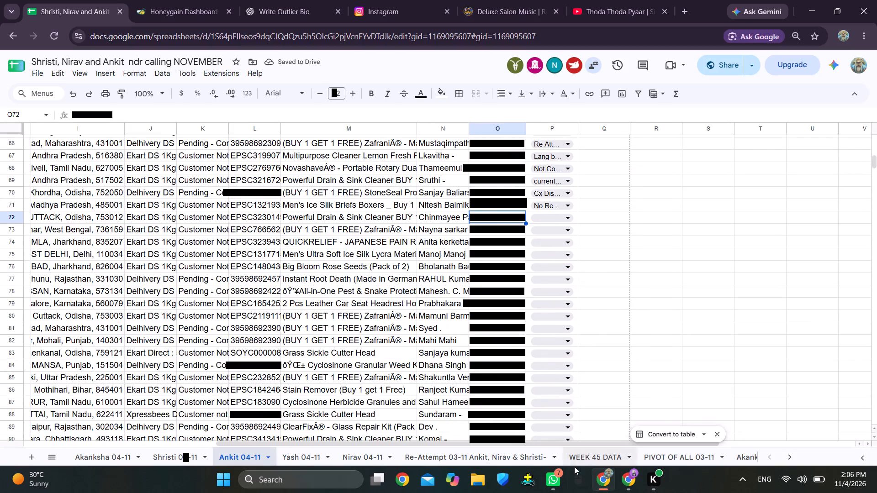
{"action": "left_click", "coordinate": [623, 473]}
{"action": "scroll", "coordinate": [669, 326], "scroll_direction": "down", "scroll_amount": 6}
{"action": "scroll", "coordinate": [674, 317], "scroll_direction": "up", "scroll_amount": 1}
{"action": "scroll", "coordinate": [674, 317], "scroll_direction": "down", "scroll_amount": 1}
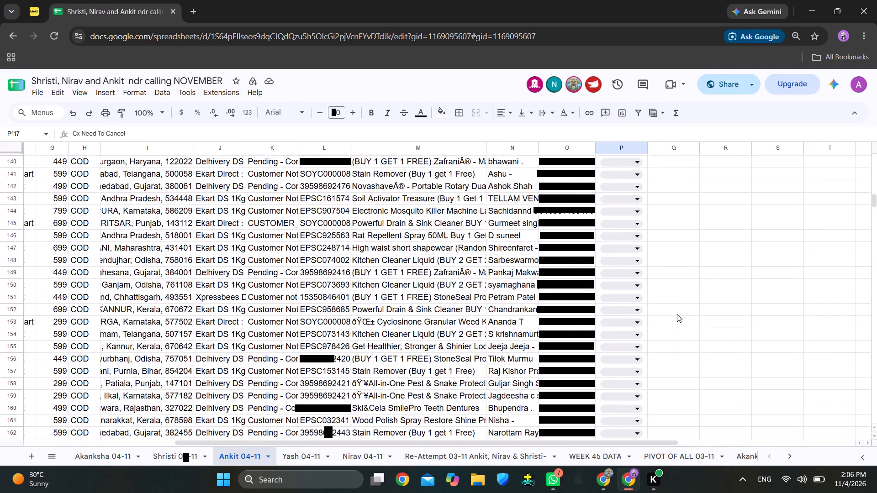
{"action": "scroll", "coordinate": [692, 309], "scroll_direction": "down", "scroll_amount": 5}
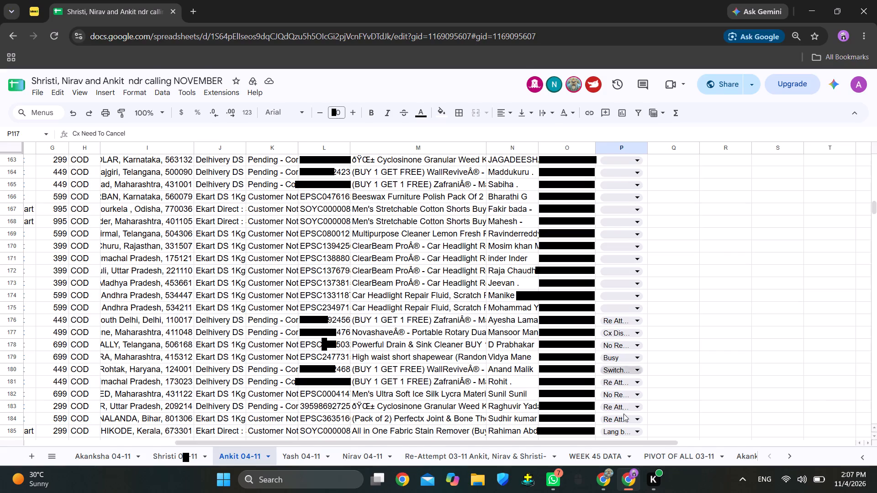
{"action": "left_click", "coordinate": [609, 479]}
{"action": "left_click", "coordinate": [450, 216]}
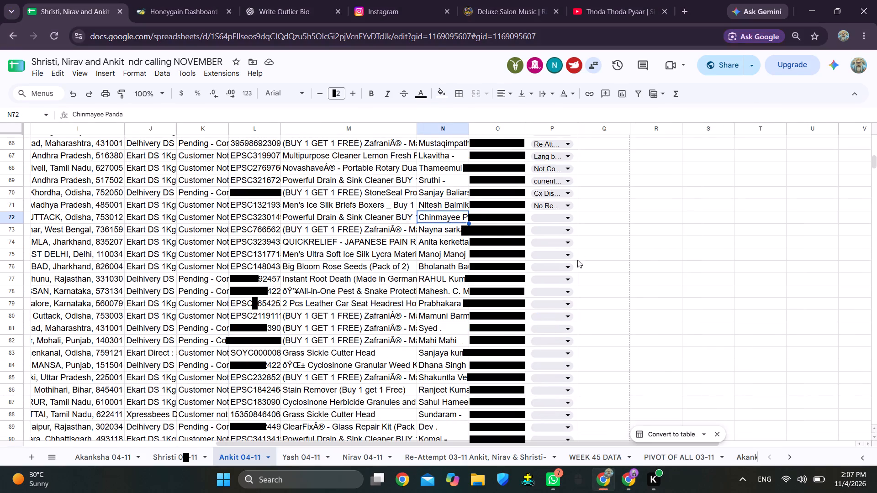
Switch to the first profile's window and set the row 175 remark to currently unavailable.
{"action": "left_click", "coordinate": [630, 483]}
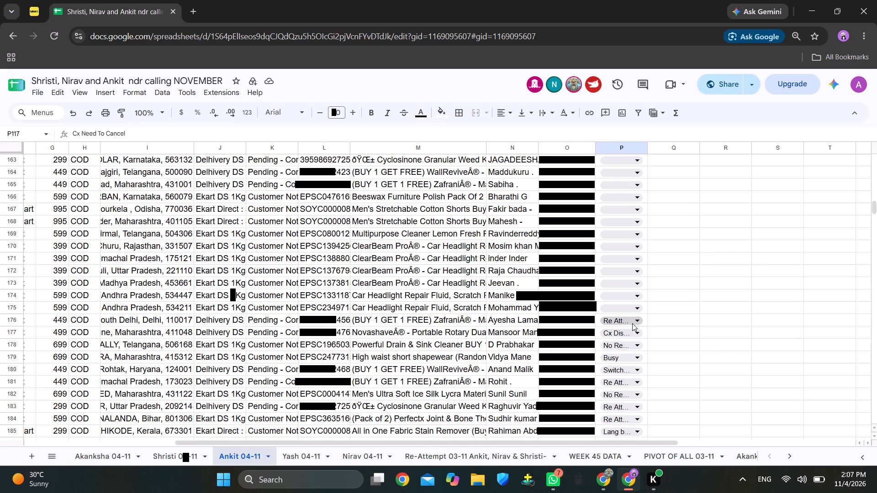
{"action": "left_click", "coordinate": [629, 309]}
{"action": "scroll", "coordinate": [609, 351], "scroll_direction": "down", "scroll_amount": 6}
{"action": "scroll", "coordinate": [608, 359], "scroll_direction": "up", "scroll_amount": 1}
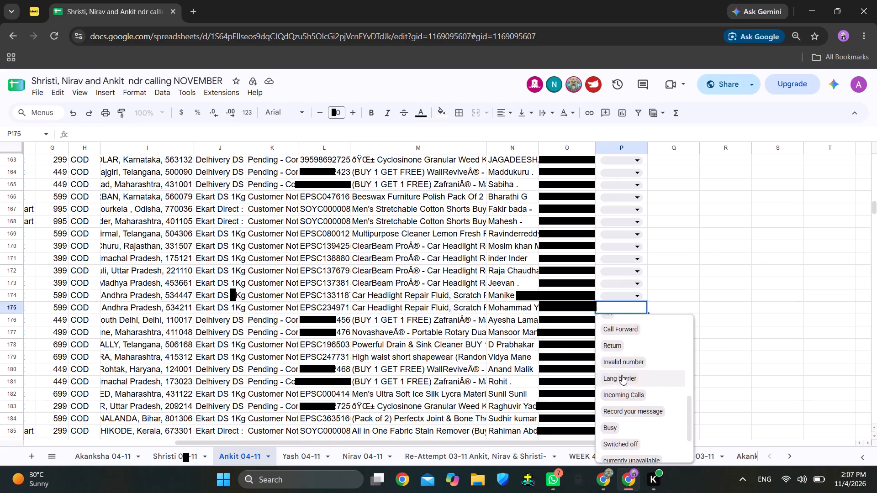
{"action": "scroll", "coordinate": [622, 377], "scroll_direction": "down", "scroll_amount": 2}
{"action": "scroll", "coordinate": [622, 378], "scroll_direction": "up", "scroll_amount": 1}
{"action": "scroll", "coordinate": [622, 378], "scroll_direction": "down", "scroll_amount": 5}
{"action": "scroll", "coordinate": [631, 403], "scroll_direction": "up", "scroll_amount": 1}
{"action": "scroll", "coordinate": [631, 403], "scroll_direction": "down", "scroll_amount": 1}
{"action": "left_click", "coordinate": [643, 406]}
Switch to the other profile's window, set the row 72 remark to Re Attempt, and select the Customer Phone cell in row 73.
{"action": "left_click", "coordinate": [608, 476]}
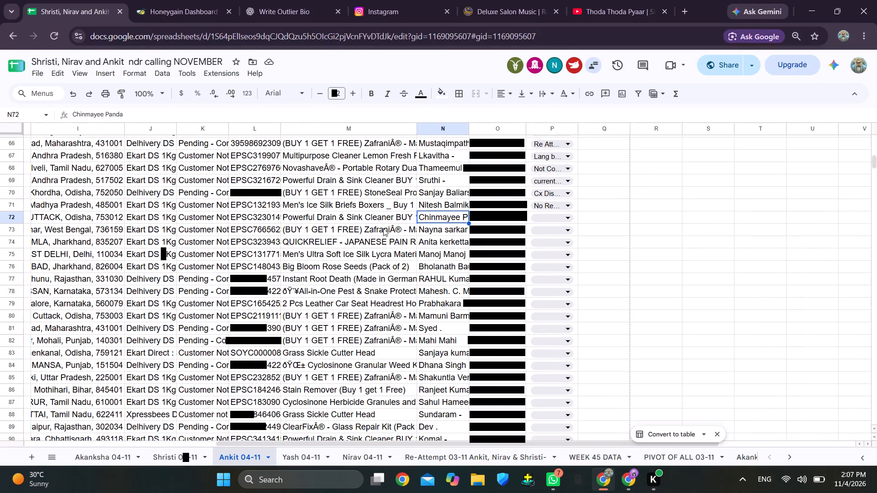
{"action": "left_click", "coordinate": [550, 215]}
{"action": "left_click", "coordinate": [556, 234]}
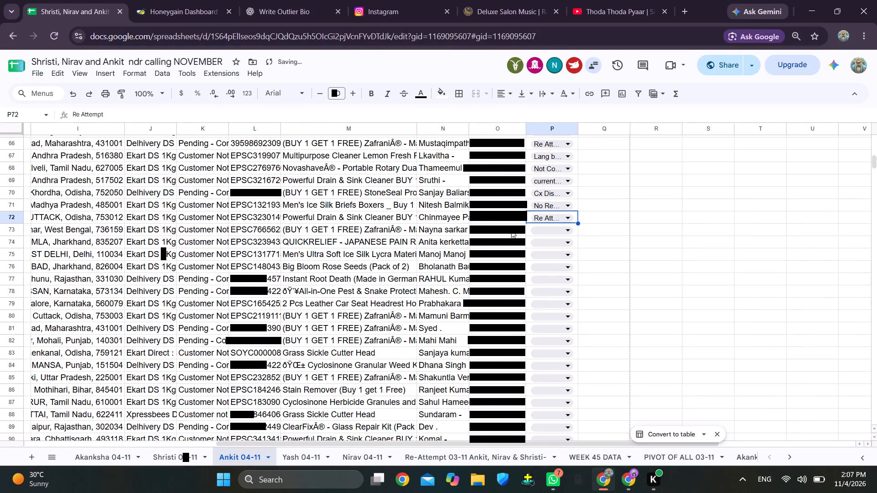
{"action": "left_click", "coordinate": [507, 231]}
Switch to the first profile's window and set the row 118 remark to Re Attempt.
{"action": "left_click", "coordinate": [634, 478]}
{"action": "scroll", "coordinate": [624, 296], "scroll_direction": "up", "scroll_amount": 1}
{"action": "scroll", "coordinate": [624, 296], "scroll_direction": "down", "scroll_amount": 1}
{"action": "scroll", "coordinate": [624, 296], "scroll_direction": "up", "scroll_amount": 1}
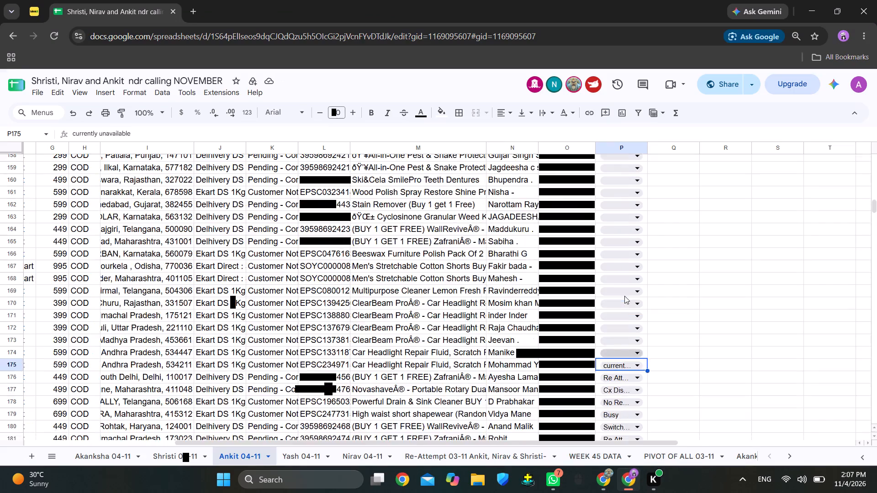
{"action": "scroll", "coordinate": [624, 296], "scroll_direction": "up", "scroll_amount": 11}
{"action": "scroll", "coordinate": [608, 264], "scroll_direction": "down", "scroll_amount": 1}
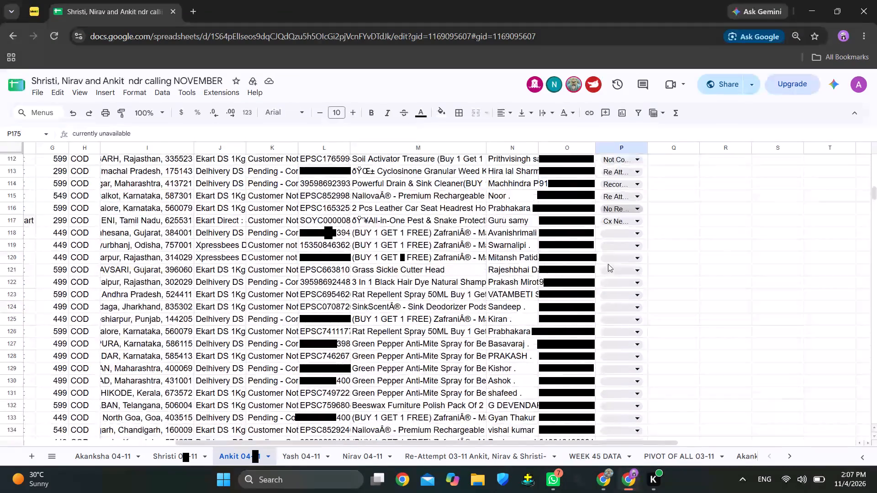
{"action": "scroll", "coordinate": [608, 264], "scroll_direction": "down", "scroll_amount": 1}
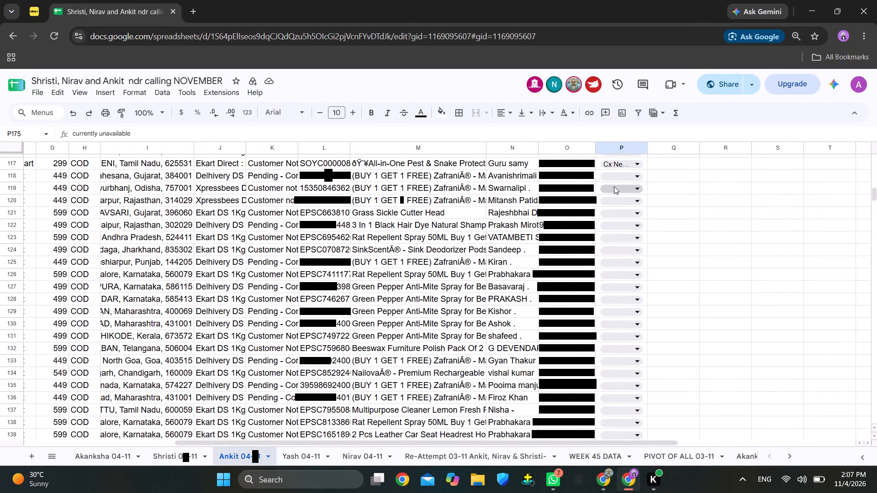
{"action": "scroll", "coordinate": [614, 186], "scroll_direction": "up", "scroll_amount": 1}
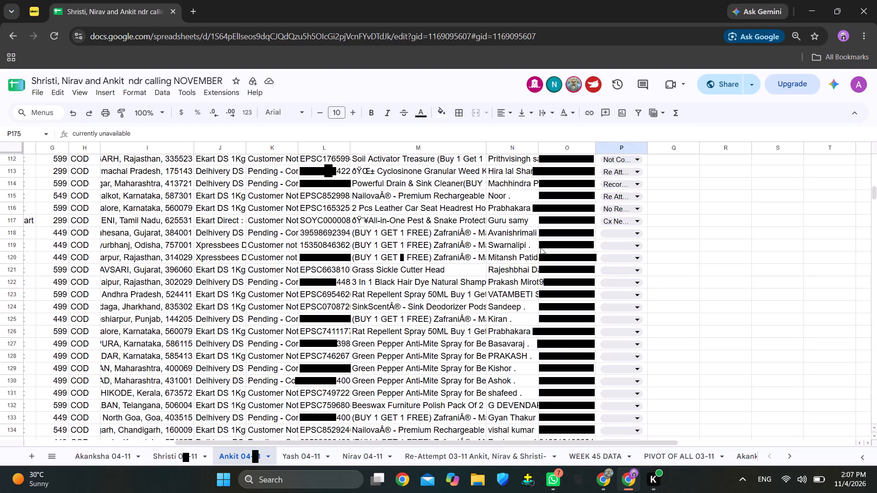
{"action": "left_click", "coordinate": [618, 232]}
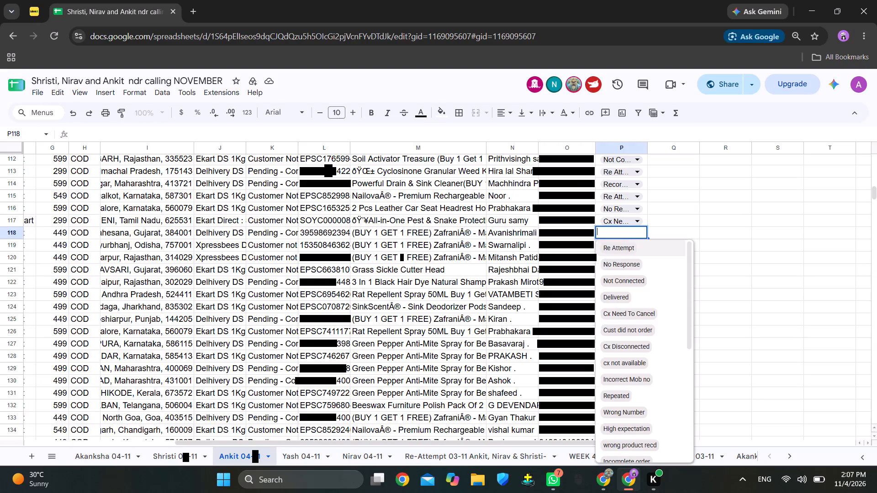
{"action": "left_click", "coordinate": [623, 245]}
Select row 73's customer name in the other profile's window, then look through the rows down to about row 190 in the first profile's window.
{"action": "left_click", "coordinate": [602, 479]}
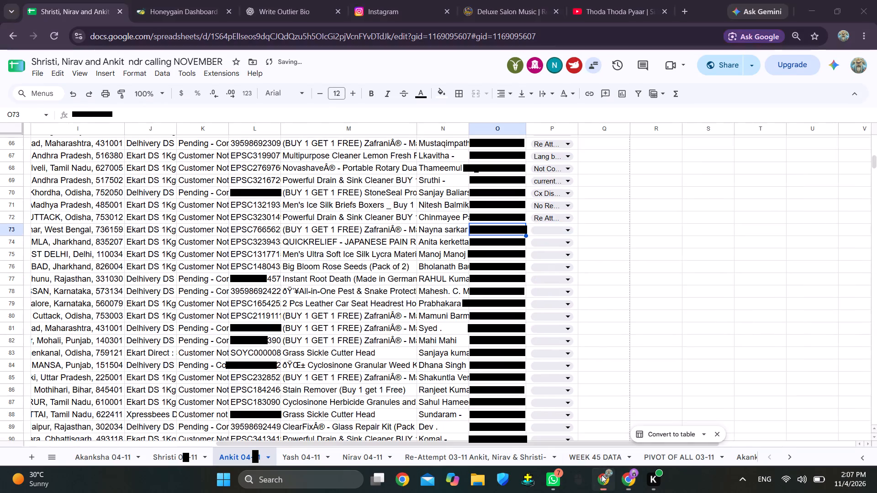
{"action": "left_click", "coordinate": [446, 230]}
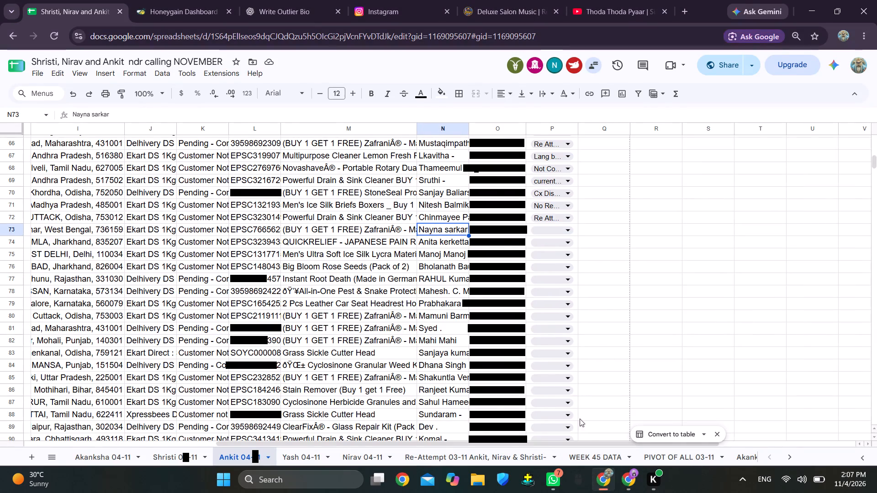
{"action": "left_click", "coordinate": [629, 479]}
{"action": "scroll", "coordinate": [635, 341], "scroll_direction": "down", "scroll_amount": 8}
{"action": "scroll", "coordinate": [659, 330], "scroll_direction": "up", "scroll_amount": 1}
{"action": "scroll", "coordinate": [659, 330], "scroll_direction": "down", "scroll_amount": 1}
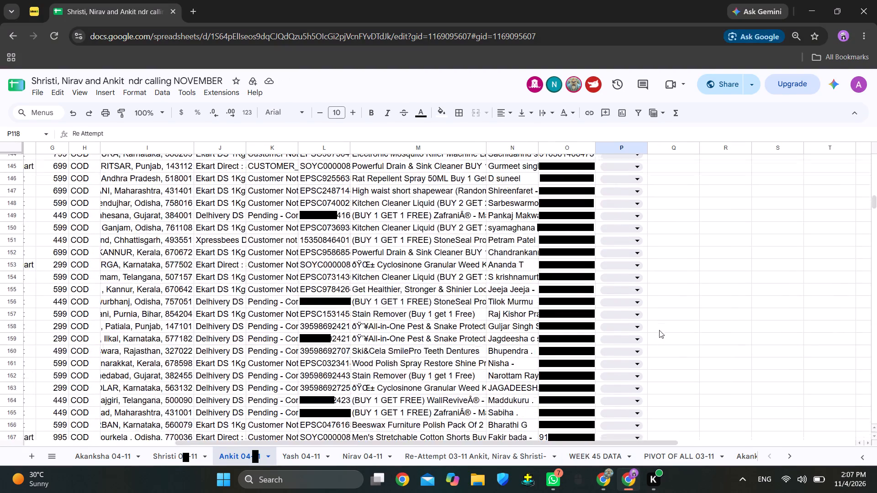
{"action": "scroll", "coordinate": [659, 330], "scroll_direction": "down", "scroll_amount": 4}
Switch to the other profile's window, set the row 73 remark to Re Attempt, and select the Customer Phone cell in row 74.
{"action": "left_click", "coordinate": [602, 486]}
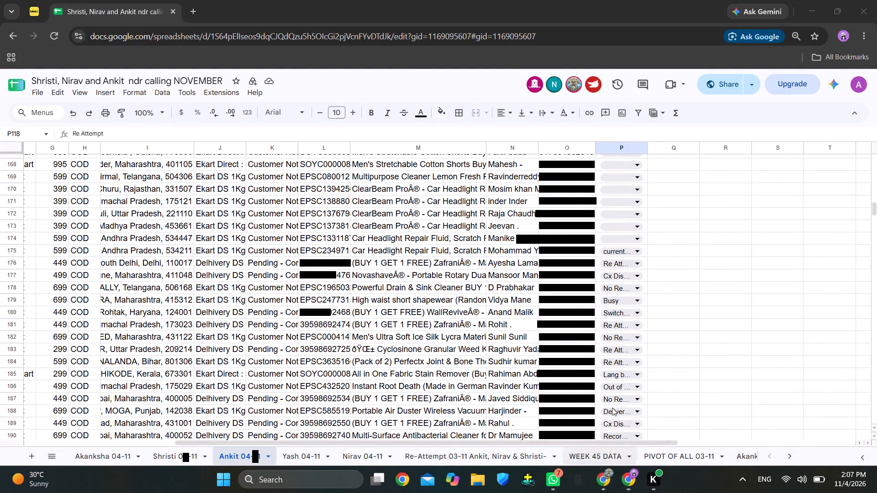
{"action": "left_click", "coordinate": [606, 482]}
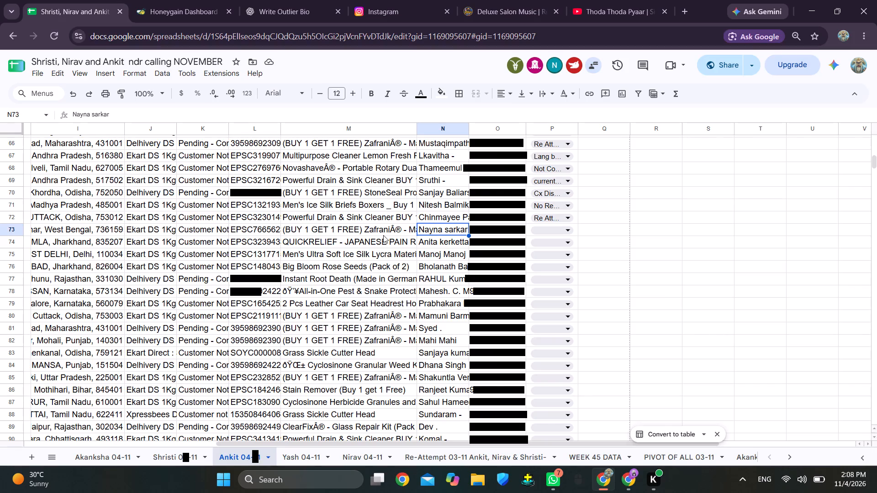
{"action": "left_click", "coordinate": [556, 231]}
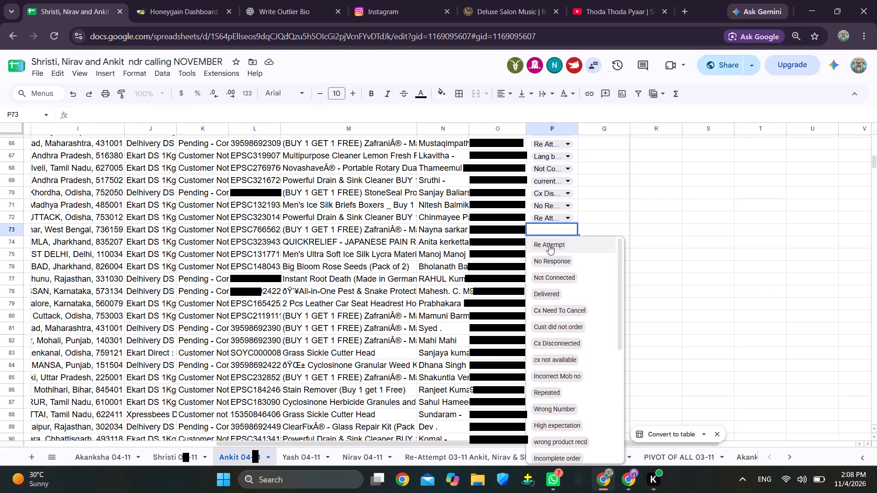
{"action": "left_click", "coordinate": [549, 245]}
{"action": "left_click", "coordinate": [507, 241]}
Switch to the first profile's window and set the row 174 remark to Lang barrier.
{"action": "left_click", "coordinate": [626, 476]}
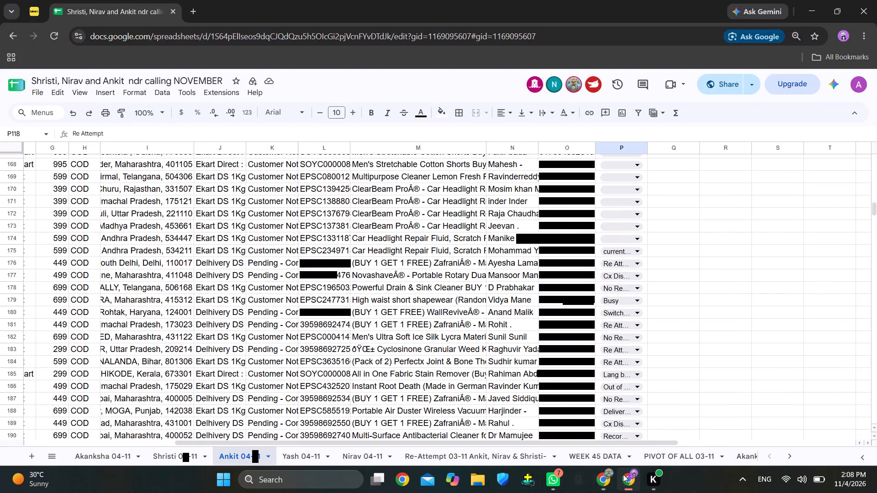
{"action": "left_click", "coordinate": [603, 484]}
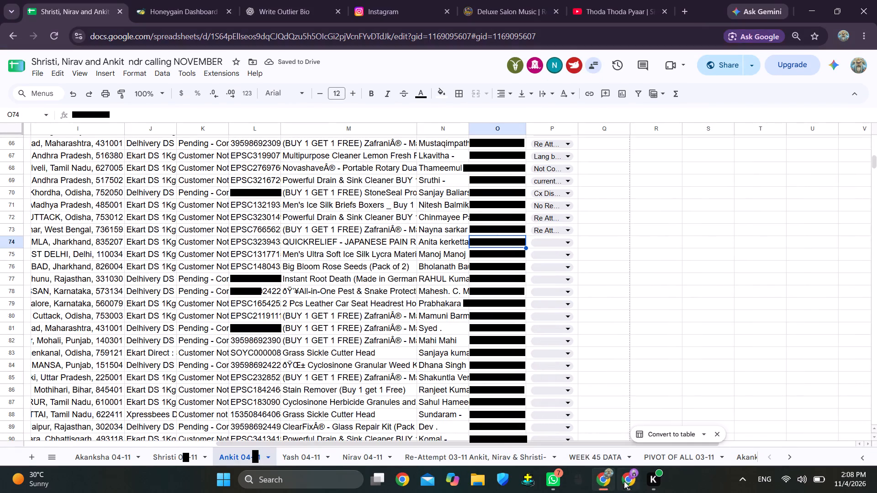
{"action": "left_click", "coordinate": [636, 484]}
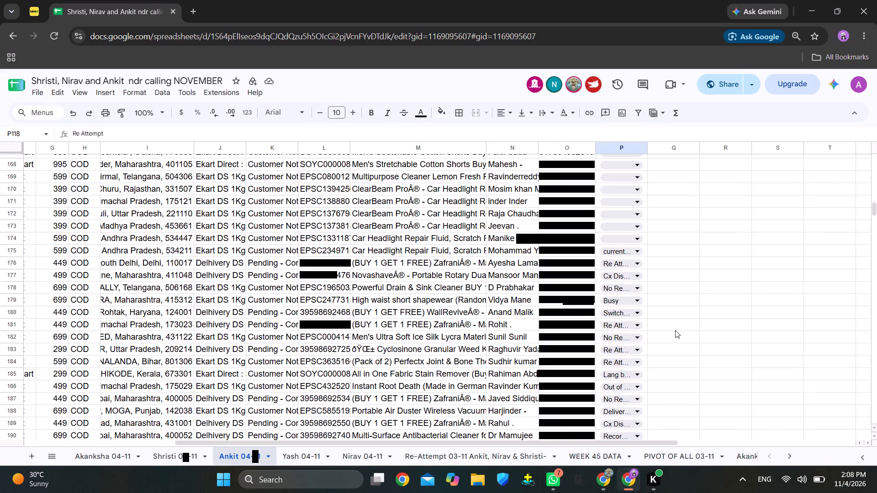
{"action": "scroll", "coordinate": [717, 294], "scroll_direction": "up", "scroll_amount": 1}
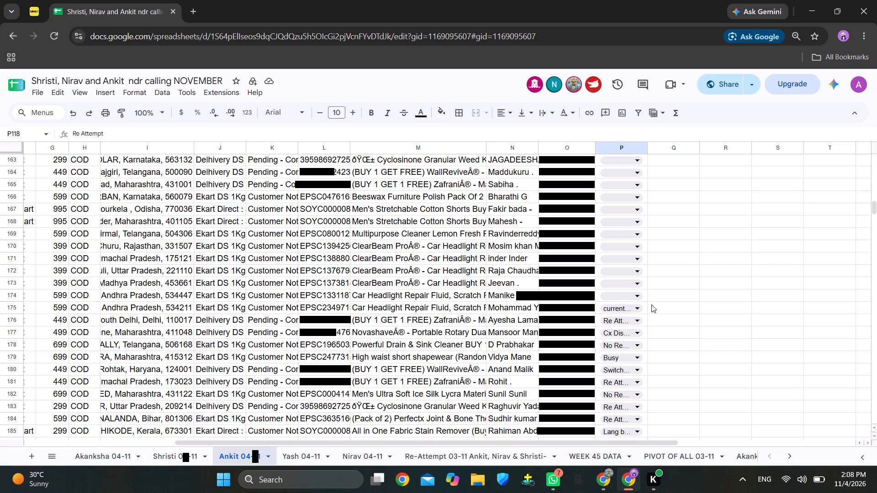
{"action": "left_click", "coordinate": [623, 294]}
{"action": "scroll", "coordinate": [634, 334], "scroll_direction": "down", "scroll_amount": 4}
{"action": "scroll", "coordinate": [640, 346], "scroll_direction": "up", "scroll_amount": 1}
{"action": "scroll", "coordinate": [640, 346], "scroll_direction": "down", "scroll_amount": 1}
{"action": "scroll", "coordinate": [640, 346], "scroll_direction": "up", "scroll_amount": 1}
{"action": "scroll", "coordinate": [640, 347], "scroll_direction": "down", "scroll_amount": 1}
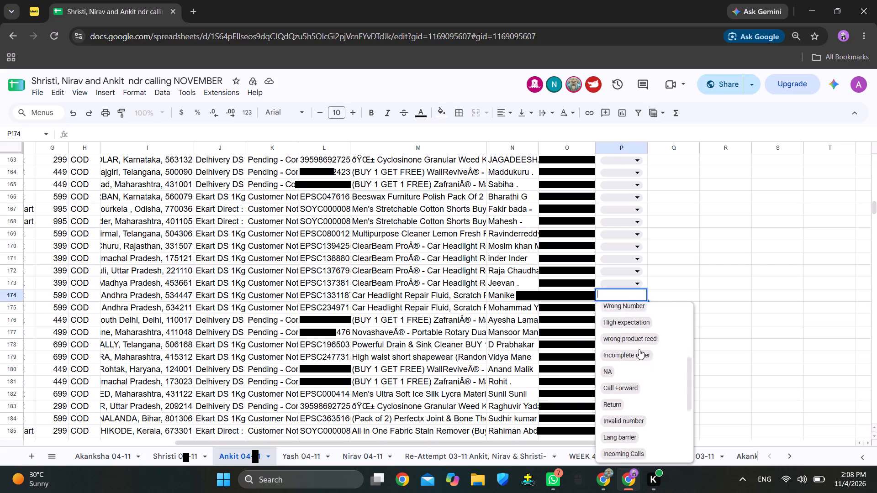
{"action": "scroll", "coordinate": [657, 398], "scroll_direction": "down", "scroll_amount": 3}
{"action": "scroll", "coordinate": [657, 398], "scroll_direction": "up", "scroll_amount": 1}
{"action": "scroll", "coordinate": [657, 398], "scroll_direction": "down", "scroll_amount": 1}
{"action": "left_click", "coordinate": [625, 322]}
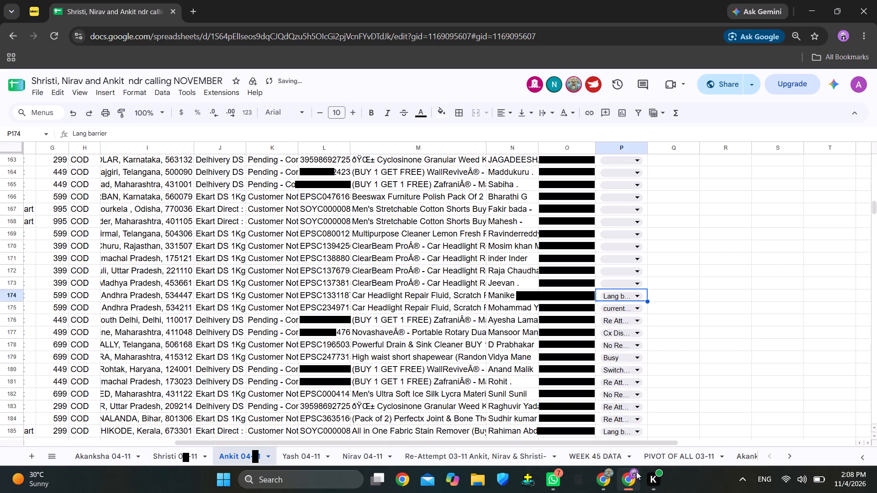
Switch to the other profile's window and select the customer name cell in row 74.
{"action": "left_click", "coordinate": [607, 479]}
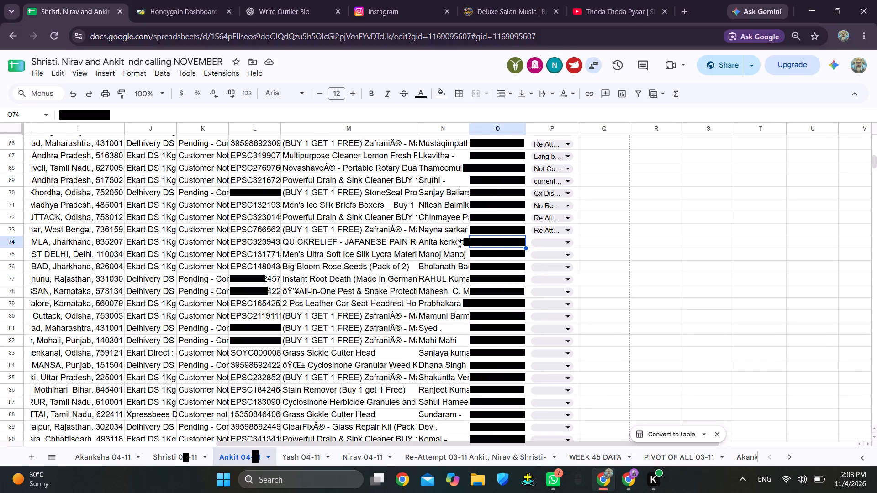
{"action": "left_click", "coordinate": [457, 239]}
Switch to the first profile's window and set the row 119 remark to Re Attempt.
{"action": "left_click", "coordinate": [628, 483]}
{"action": "scroll", "coordinate": [666, 299], "scroll_direction": "down", "scroll_amount": 1}
{"action": "scroll", "coordinate": [666, 299], "scroll_direction": "up", "scroll_amount": 4}
{"action": "scroll", "coordinate": [666, 280], "scroll_direction": "down", "scroll_amount": 1}
{"action": "scroll", "coordinate": [666, 280], "scroll_direction": "up", "scroll_amount": 1}
{"action": "scroll", "coordinate": [666, 280], "scroll_direction": "down", "scroll_amount": 1}
{"action": "scroll", "coordinate": [666, 280], "scroll_direction": "up", "scroll_amount": 1}
{"action": "scroll", "coordinate": [666, 280], "scroll_direction": "down", "scroll_amount": 1}
{"action": "scroll", "coordinate": [667, 280], "scroll_direction": "up", "scroll_amount": 9}
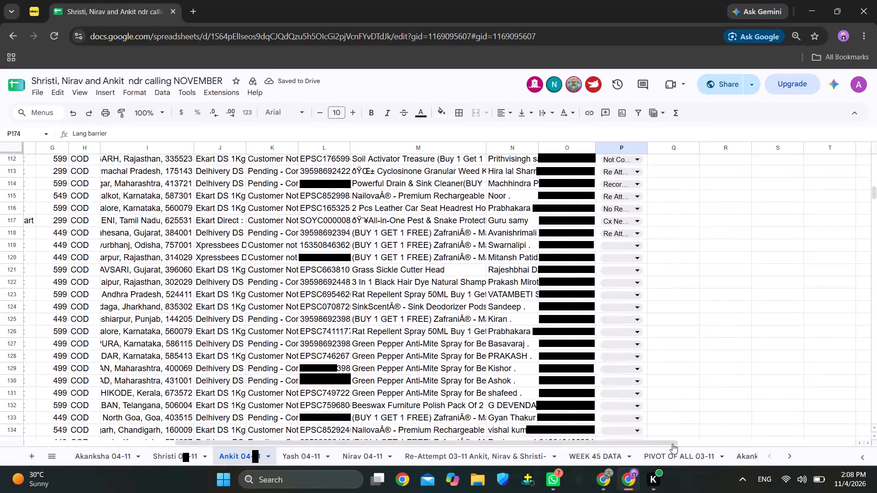
{"action": "left_click", "coordinate": [606, 479]}
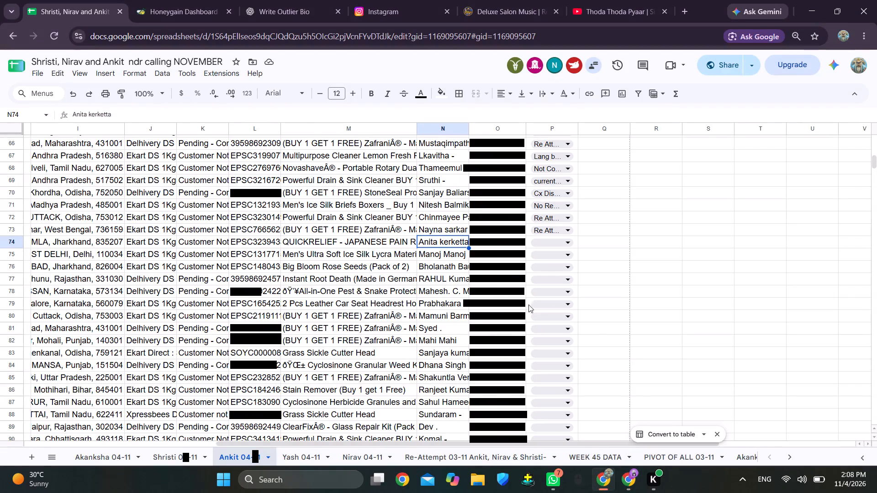
{"action": "left_click", "coordinate": [630, 479]}
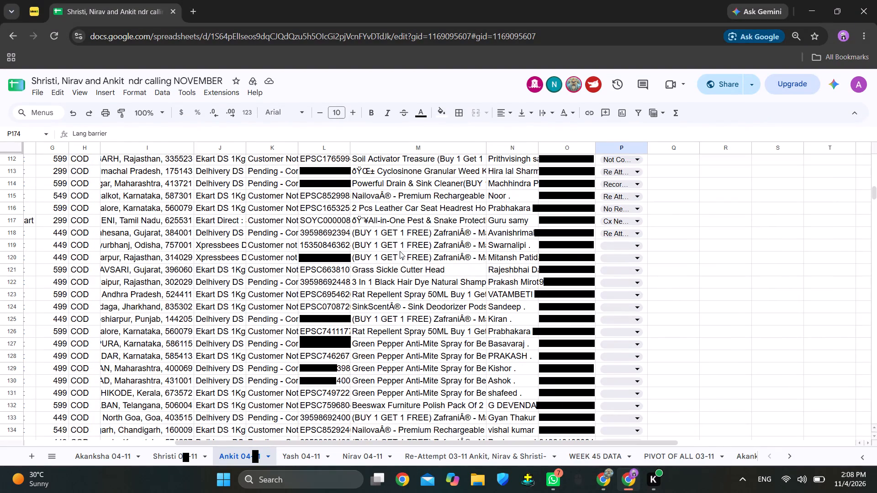
{"action": "left_click", "coordinate": [617, 250]}
{"action": "left_click", "coordinate": [622, 262]}
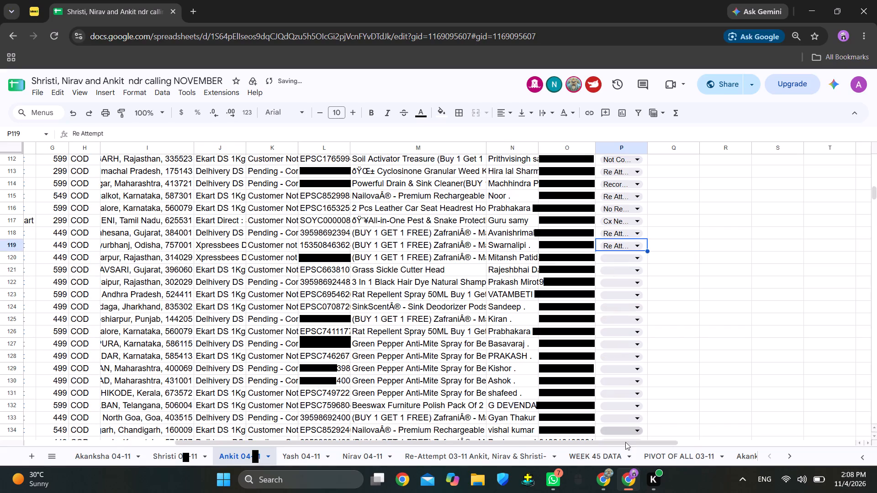
Switch to the other profile's window, set the row 74 remark to Busy, and select the Customer Phone cell in row 75.
{"action": "left_click", "coordinate": [607, 475]}
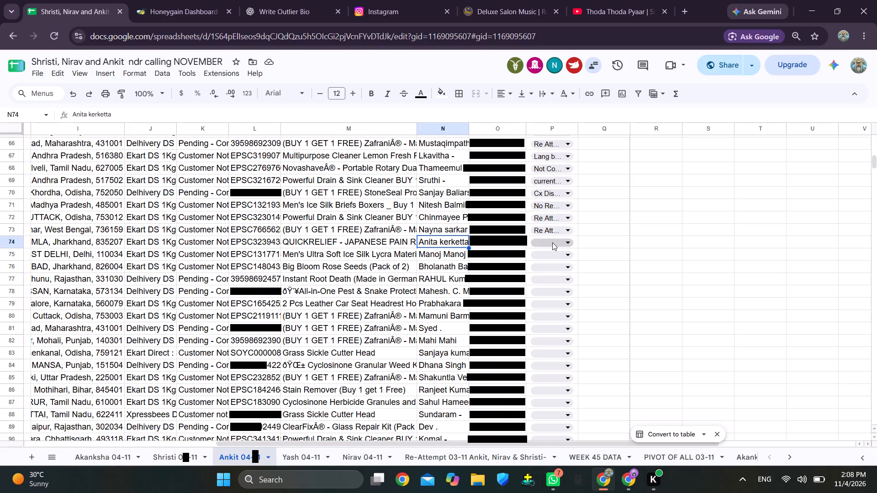
{"action": "left_click", "coordinate": [552, 242]}
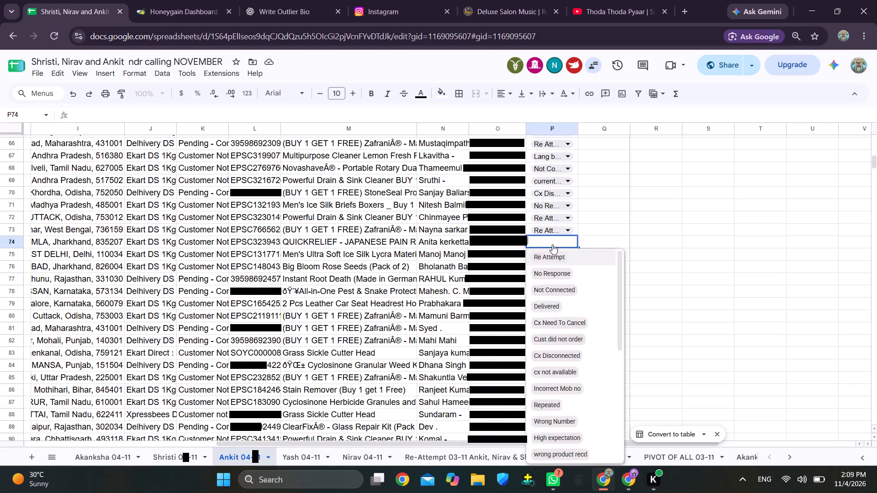
{"action": "scroll", "coordinate": [584, 333], "scroll_direction": "up", "scroll_amount": 1}
{"action": "scroll", "coordinate": [587, 342], "scroll_direction": "down", "scroll_amount": 1}
{"action": "scroll", "coordinate": [587, 342], "scroll_direction": "up", "scroll_amount": 1}
{"action": "scroll", "coordinate": [587, 343], "scroll_direction": "down", "scroll_amount": 1}
{"action": "scroll", "coordinate": [587, 343], "scroll_direction": "up", "scroll_amount": 1}
{"action": "scroll", "coordinate": [587, 343], "scroll_direction": "down", "scroll_amount": 6}
{"action": "left_click", "coordinate": [531, 368]}
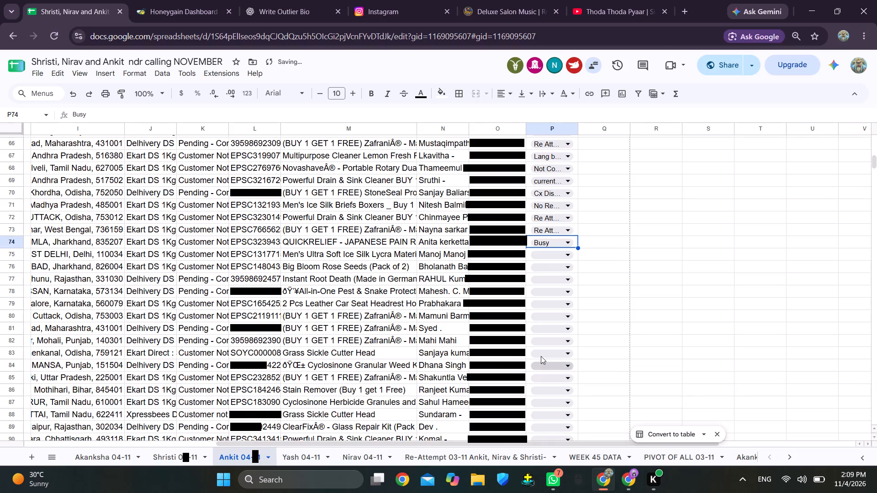
{"action": "left_click", "coordinate": [505, 255]}
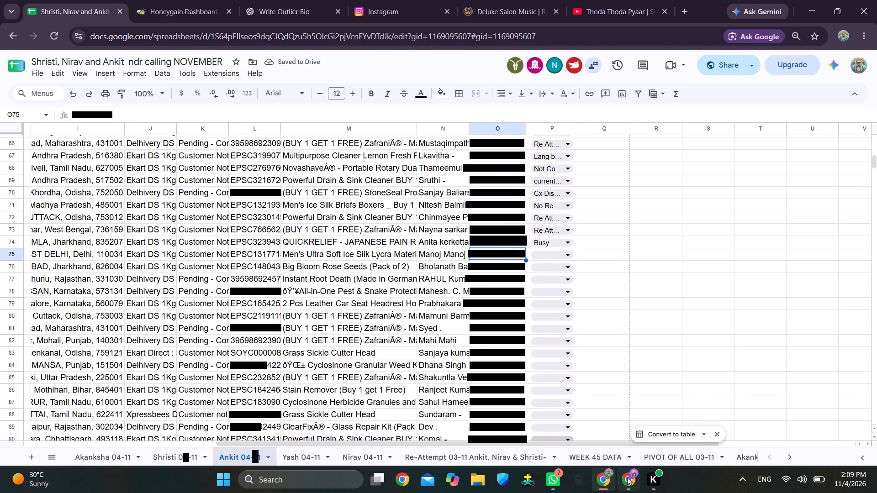
Switch to the first profile's window and set the row 173 remark to Re Attempt on the Ankit 04-11 sheet.
{"action": "left_click", "coordinate": [625, 478]}
{"action": "scroll", "coordinate": [592, 297], "scroll_direction": "down", "scroll_amount": 4}
{"action": "scroll", "coordinate": [624, 287], "scroll_direction": "up", "scroll_amount": 3}
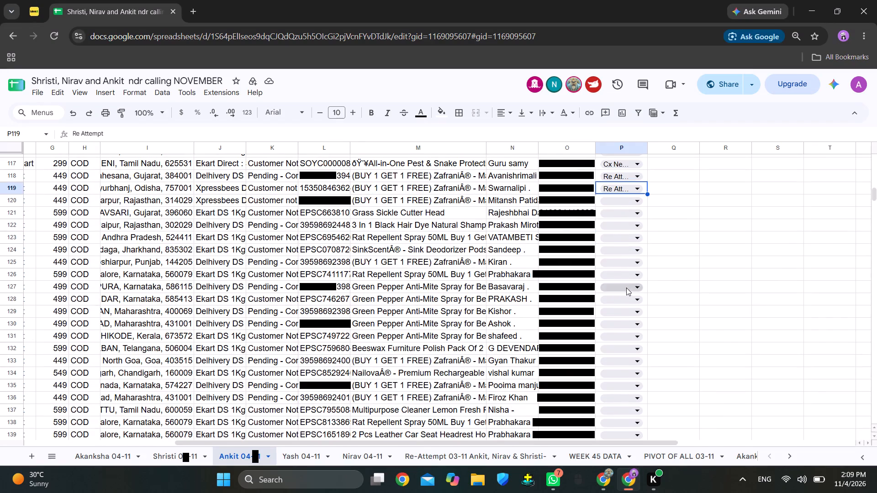
{"action": "scroll", "coordinate": [642, 293], "scroll_direction": "down", "scroll_amount": 10}
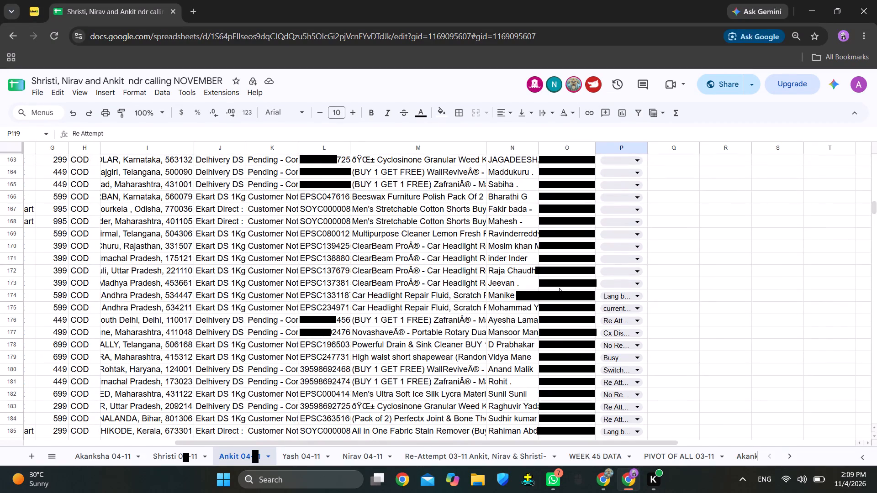
{"action": "left_click", "coordinate": [615, 285]}
{"action": "left_click", "coordinate": [617, 299]}
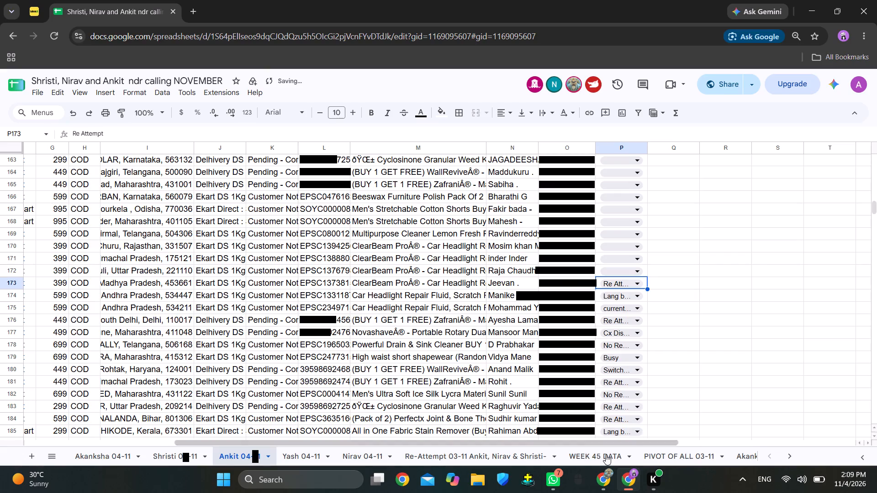
{"action": "left_click", "coordinate": [604, 463]}
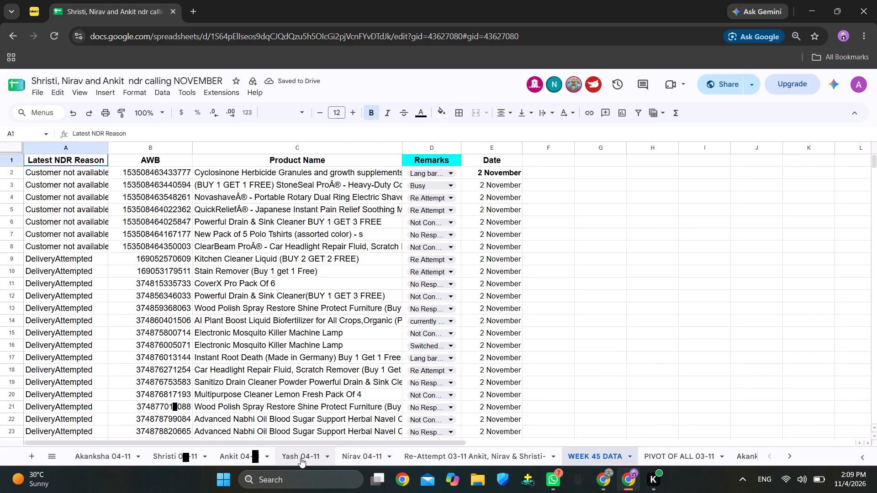
{"action": "left_click", "coordinate": [243, 456]}
Switch to the other profile's window and select the customer name cell in row 75.
{"action": "left_click", "coordinate": [609, 484]}
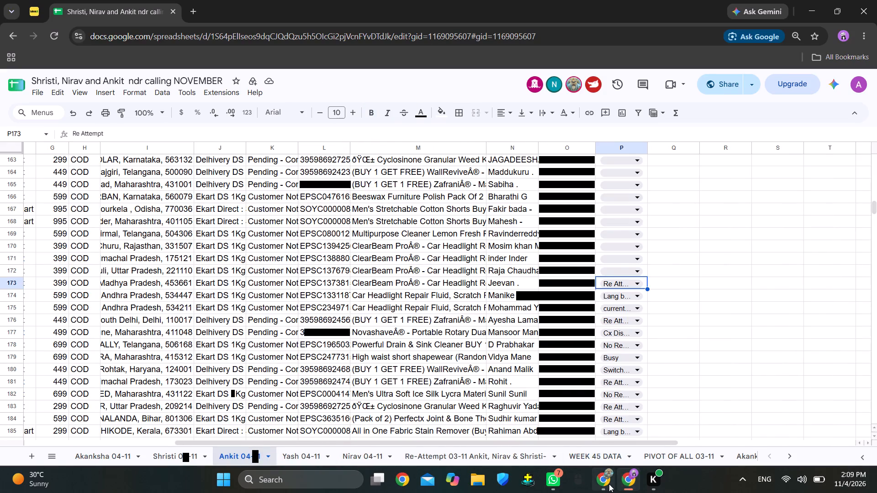
{"action": "left_click", "coordinate": [449, 255]}
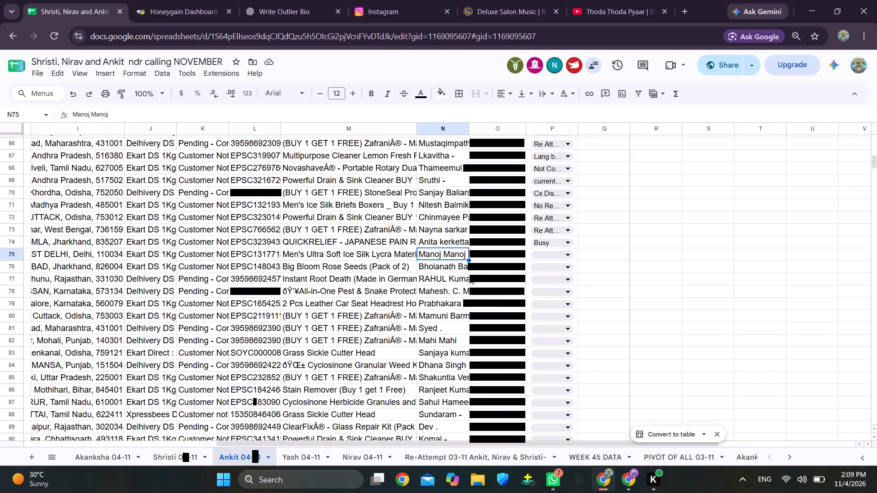
Switch to the first profile's window and set the row 120 remark to No Response.
{"action": "left_click", "coordinate": [631, 478]}
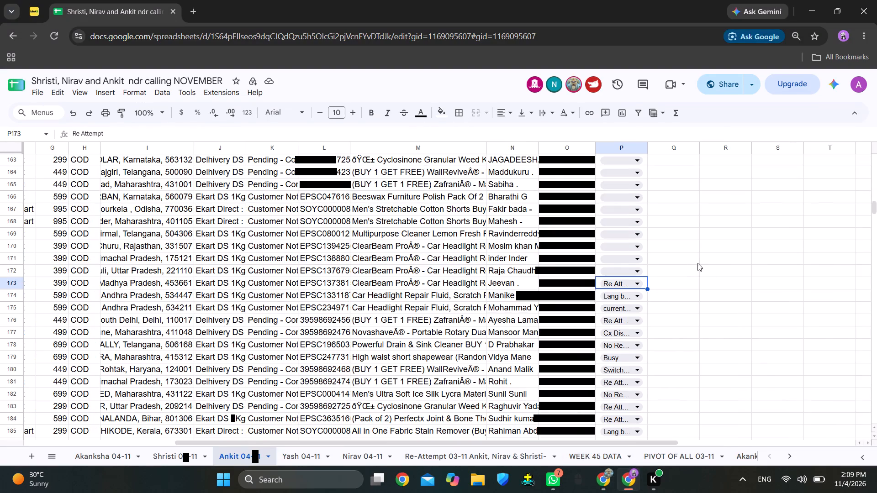
{"action": "scroll", "coordinate": [695, 252], "scroll_direction": "up", "scroll_amount": 1}
{"action": "scroll", "coordinate": [695, 252], "scroll_direction": "down", "scroll_amount": 1}
{"action": "scroll", "coordinate": [692, 253], "scroll_direction": "up", "scroll_amount": 6}
{"action": "scroll", "coordinate": [688, 237], "scroll_direction": "down", "scroll_amount": 1}
{"action": "scroll", "coordinate": [688, 237], "scroll_direction": "up", "scroll_amount": 1}
{"action": "scroll", "coordinate": [674, 227], "scroll_direction": "down", "scroll_amount": 1}
{"action": "scroll", "coordinate": [674, 228], "scroll_direction": "up", "scroll_amount": 7}
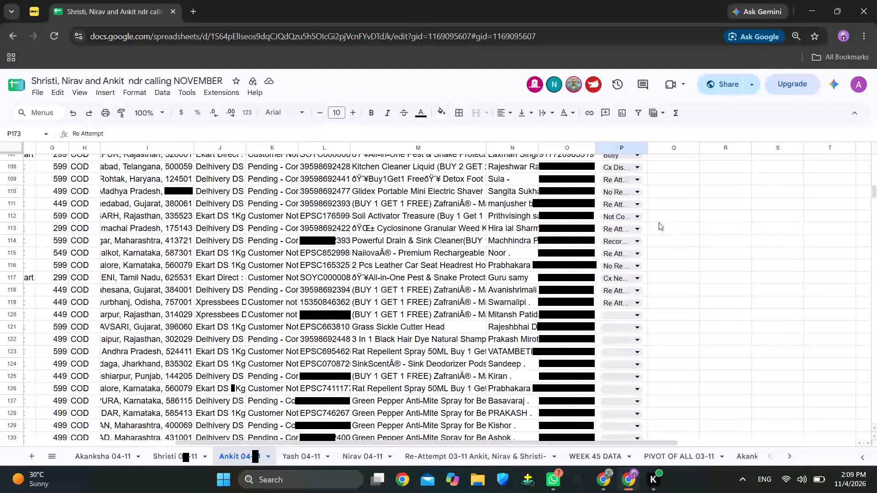
{"action": "scroll", "coordinate": [673, 242], "scroll_direction": "down", "scroll_amount": 2}
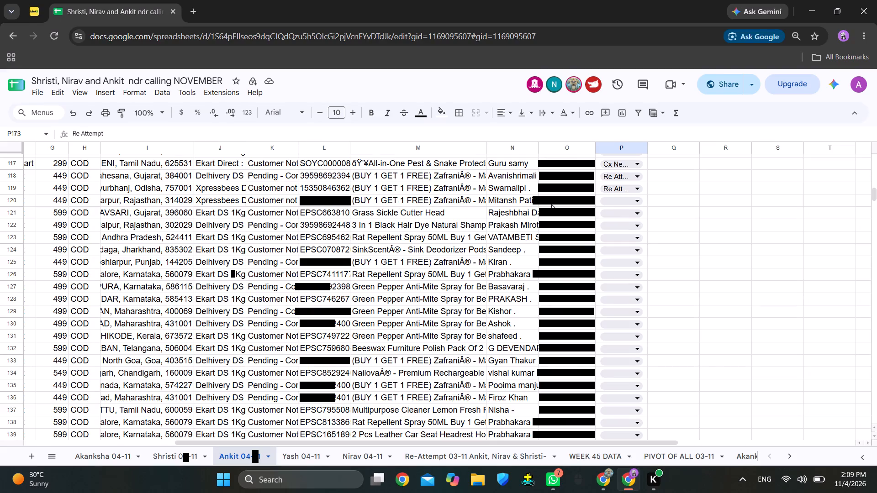
{"action": "left_click", "coordinate": [628, 201]}
{"action": "left_click", "coordinate": [634, 231]}
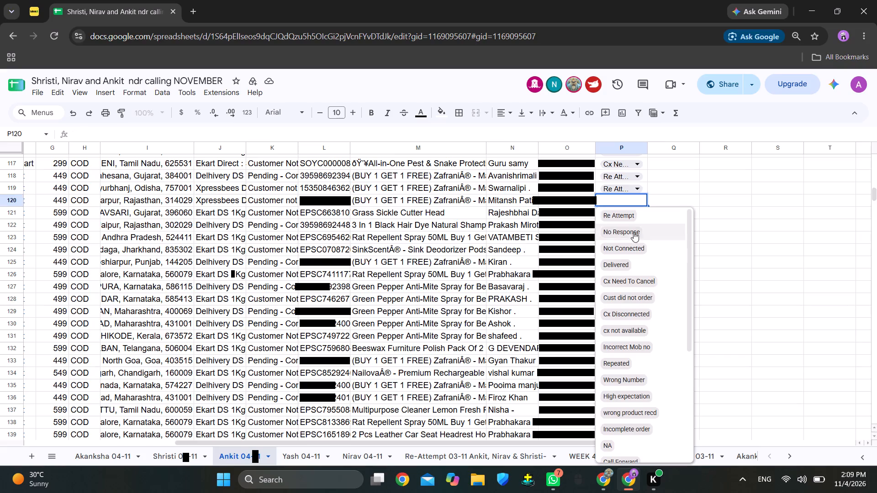
Switch to the other profile's window, set the row 75 remark to No Response, and select the Customer Phone cell in row 76.
{"action": "left_click", "coordinate": [610, 476]}
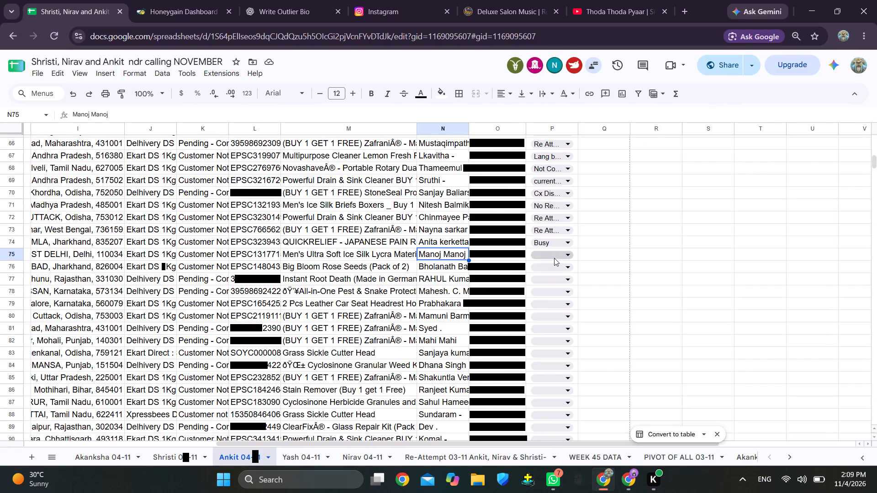
{"action": "left_click", "coordinate": [555, 258]}
{"action": "left_click", "coordinate": [563, 285]}
{"action": "left_click", "coordinate": [510, 267]}
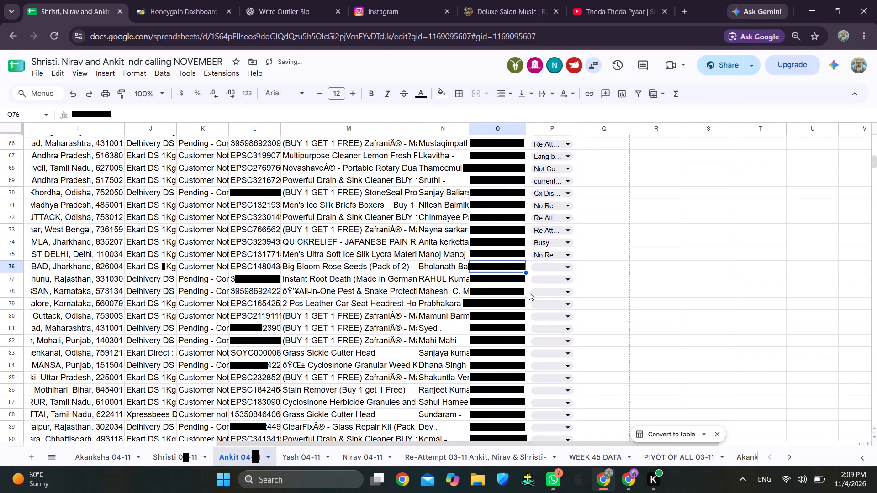
Switch to the first profile's window and set the row 172 remark to Re Attempt.
{"action": "left_click", "coordinate": [631, 480]}
{"action": "scroll", "coordinate": [728, 248], "scroll_direction": "down", "scroll_amount": 5}
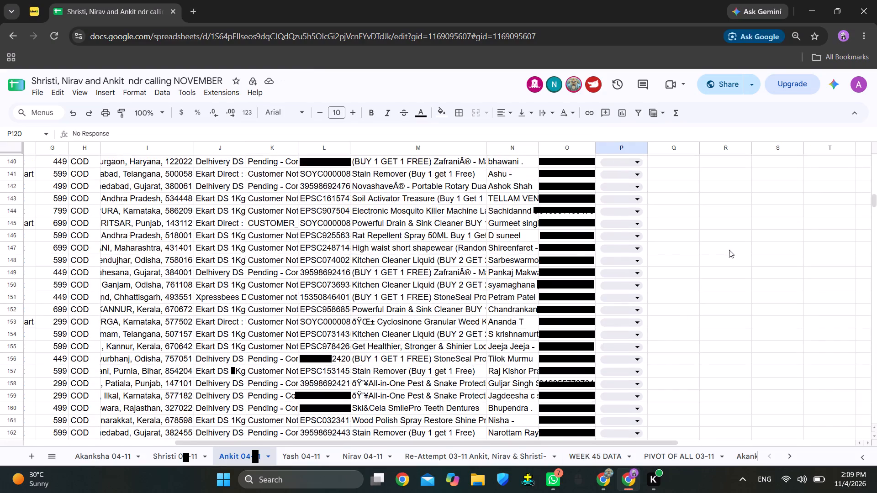
{"action": "scroll", "coordinate": [738, 246], "scroll_direction": "down", "scroll_amount": 5}
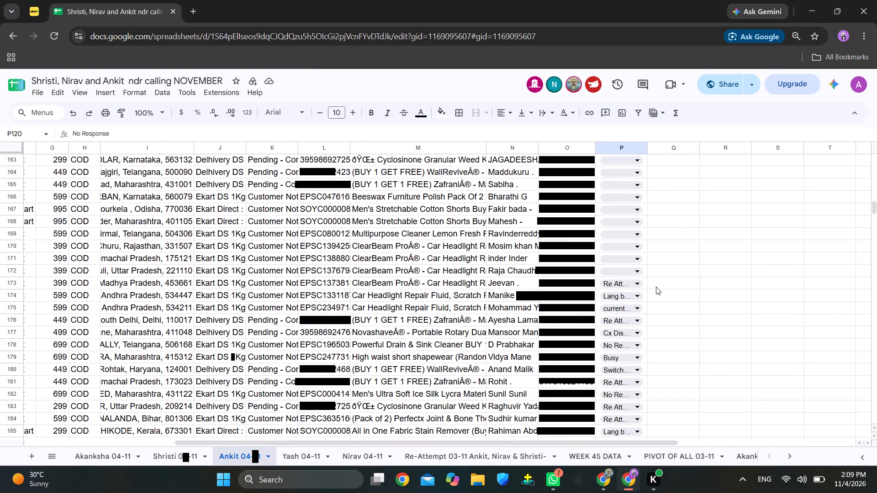
{"action": "left_click", "coordinate": [623, 272]}
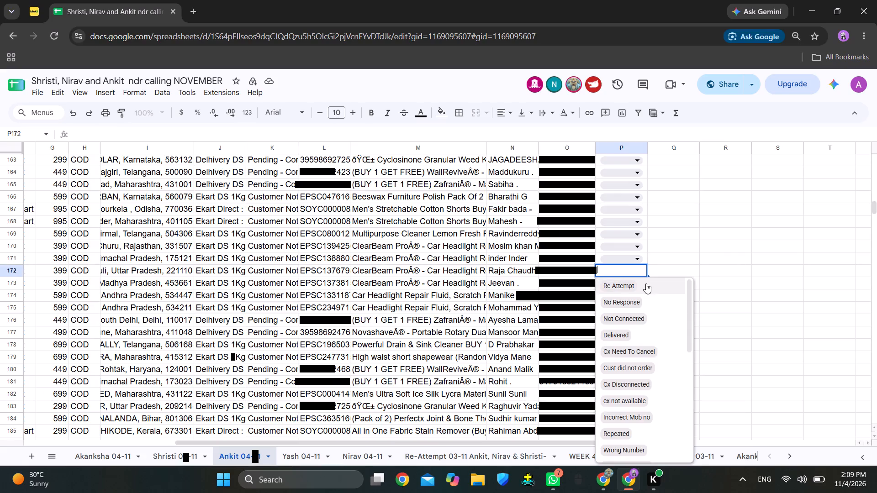
{"action": "left_click", "coordinate": [624, 288]}
Switch to the other profile's window and select the customer name cell in row 76.
{"action": "left_click", "coordinate": [602, 479]}
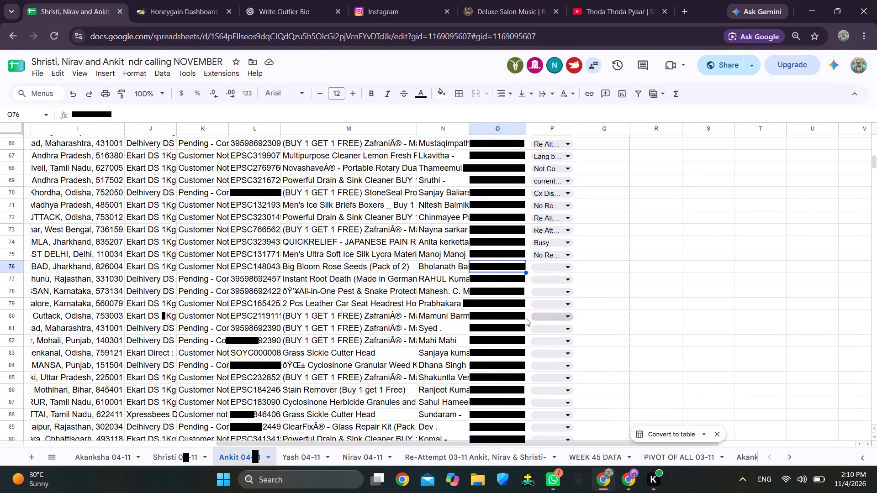
{"action": "left_click", "coordinate": [458, 269]}
Switch to the first profile's window and set the row 121 remark to Delivered.
{"action": "left_click", "coordinate": [630, 488]}
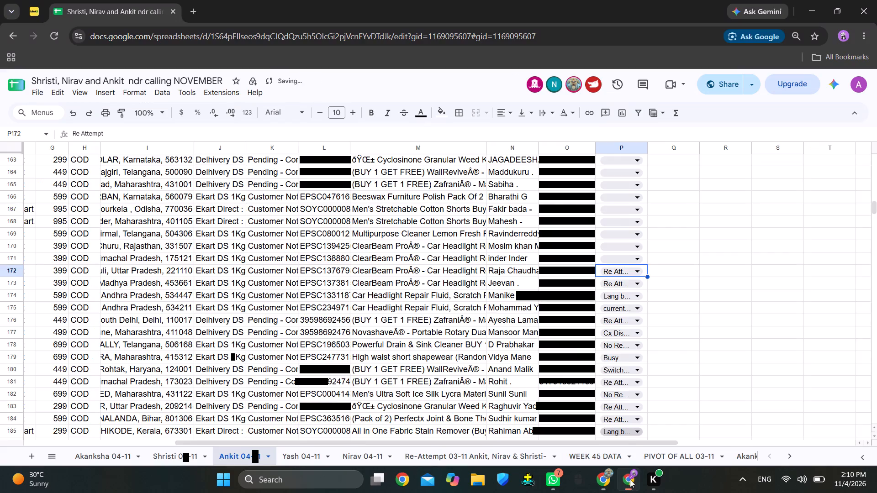
{"action": "scroll", "coordinate": [690, 307], "scroll_direction": "up", "scroll_amount": 1}
{"action": "scroll", "coordinate": [691, 307], "scroll_direction": "down", "scroll_amount": 1}
{"action": "scroll", "coordinate": [692, 306], "scroll_direction": "up", "scroll_amount": 2}
{"action": "scroll", "coordinate": [693, 304], "scroll_direction": "down", "scroll_amount": 1}
{"action": "scroll", "coordinate": [745, 271], "scroll_direction": "up", "scroll_amount": 1}
{"action": "scroll", "coordinate": [745, 271], "scroll_direction": "down", "scroll_amount": 2}
{"action": "scroll", "coordinate": [746, 271], "scroll_direction": "up", "scroll_amount": 6}
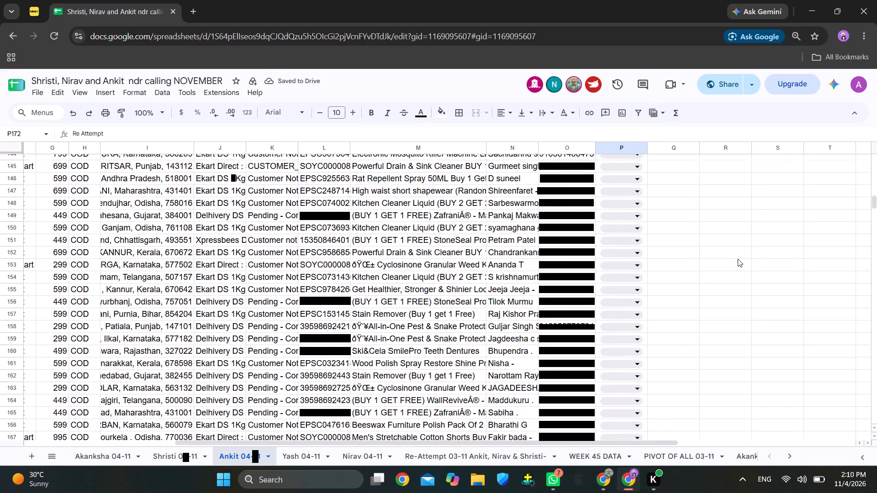
{"action": "scroll", "coordinate": [738, 259], "scroll_direction": "up", "scroll_amount": 1}
{"action": "scroll", "coordinate": [738, 259], "scroll_direction": "down", "scroll_amount": 1}
{"action": "scroll", "coordinate": [737, 257], "scroll_direction": "up", "scroll_amount": 7}
{"action": "scroll", "coordinate": [737, 264], "scroll_direction": "down", "scroll_amount": 3}
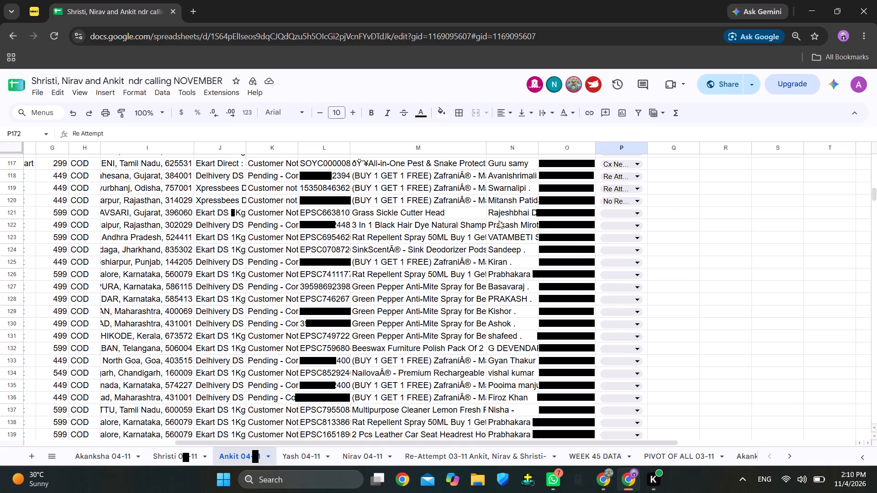
{"action": "left_click", "coordinate": [620, 215]}
{"action": "left_click", "coordinate": [620, 278]}
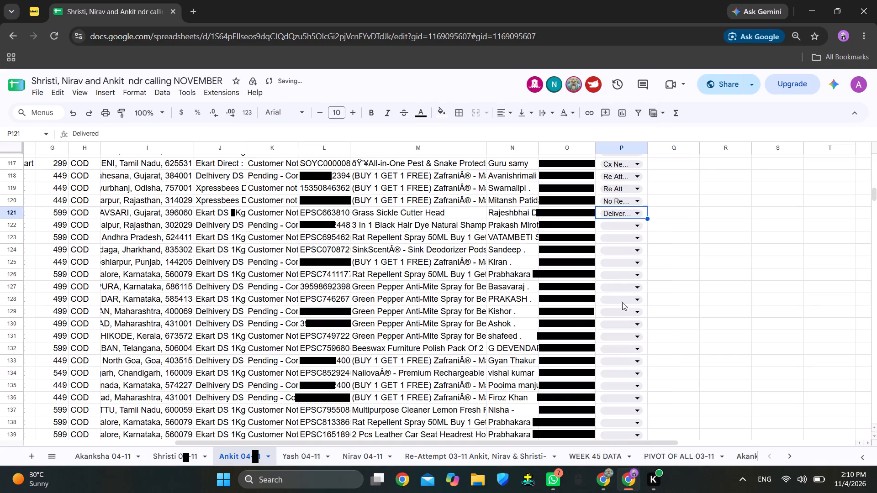
Switch to the other profile's window, set the row 76 remark to Re Attempt, and select the Customer Phone cell in row 77.
{"action": "left_click", "coordinate": [603, 480]}
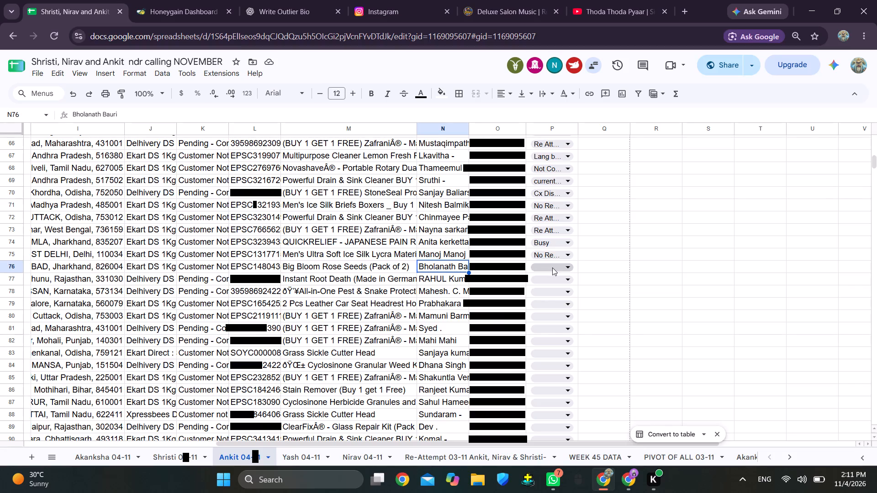
{"action": "left_click", "coordinate": [552, 267]}
{"action": "left_click", "coordinate": [554, 278]}
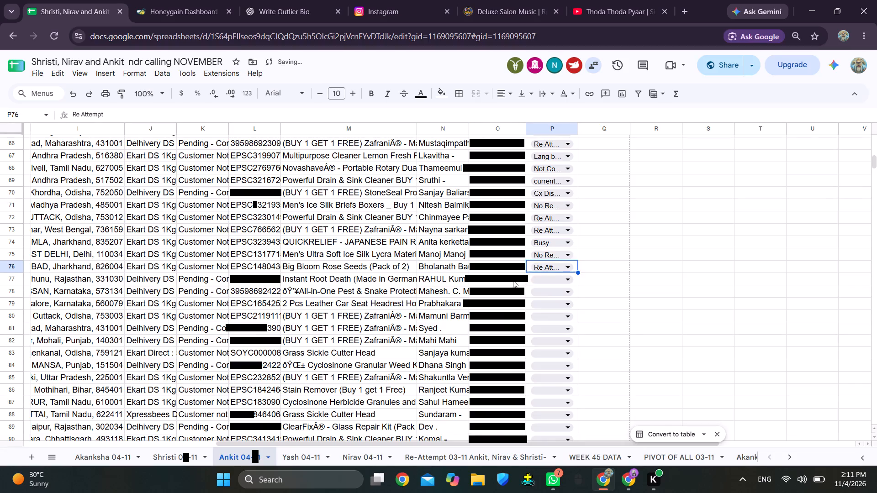
{"action": "left_click", "coordinate": [513, 280]}
Switch to the first profile's window and set the row 171 remark to Cx Disconnected.
{"action": "left_click", "coordinate": [634, 481]}
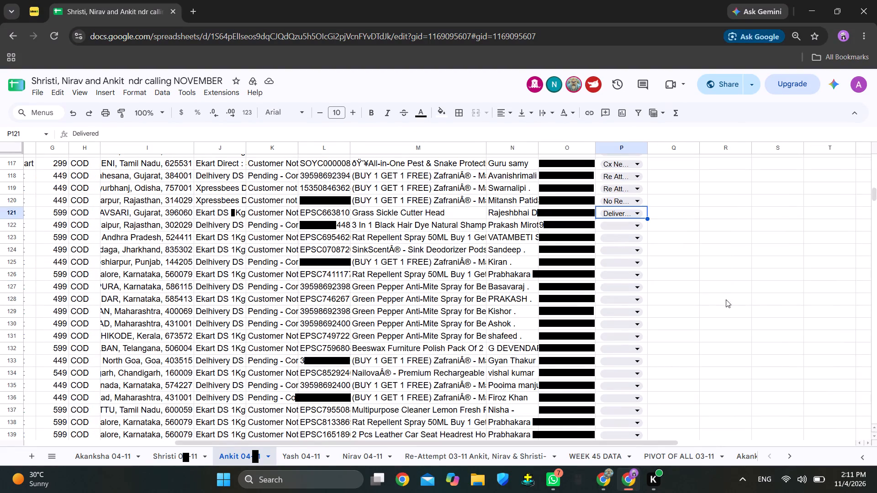
{"action": "scroll", "coordinate": [723, 301], "scroll_direction": "down", "scroll_amount": 4}
{"action": "scroll", "coordinate": [721, 305], "scroll_direction": "up", "scroll_amount": 1}
{"action": "scroll", "coordinate": [721, 305], "scroll_direction": "down", "scroll_amount": 1}
{"action": "scroll", "coordinate": [726, 304], "scroll_direction": "up", "scroll_amount": 2}
{"action": "scroll", "coordinate": [725, 304], "scroll_direction": "down", "scroll_amount": 7}
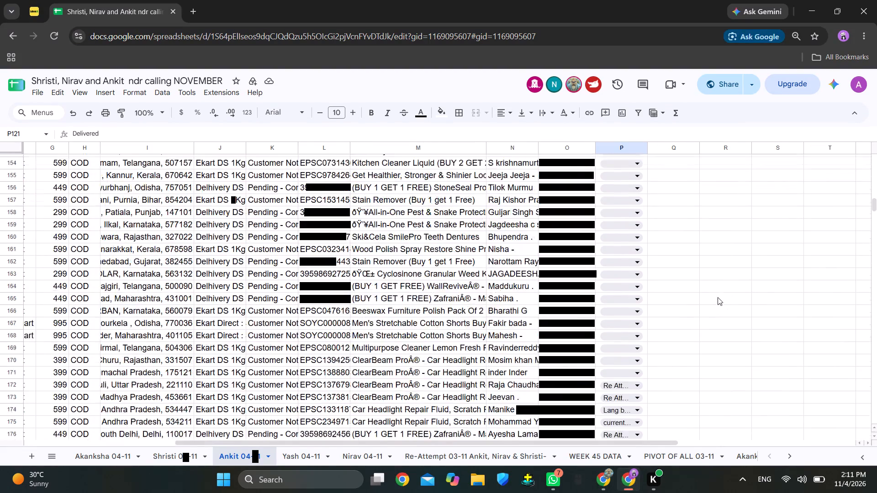
{"action": "scroll", "coordinate": [718, 297], "scroll_direction": "down", "scroll_amount": 1}
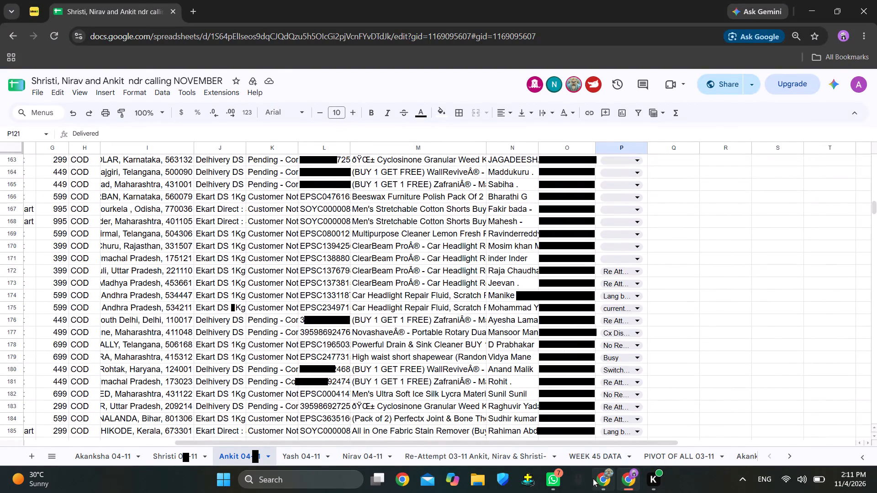
{"action": "left_click", "coordinate": [597, 479]}
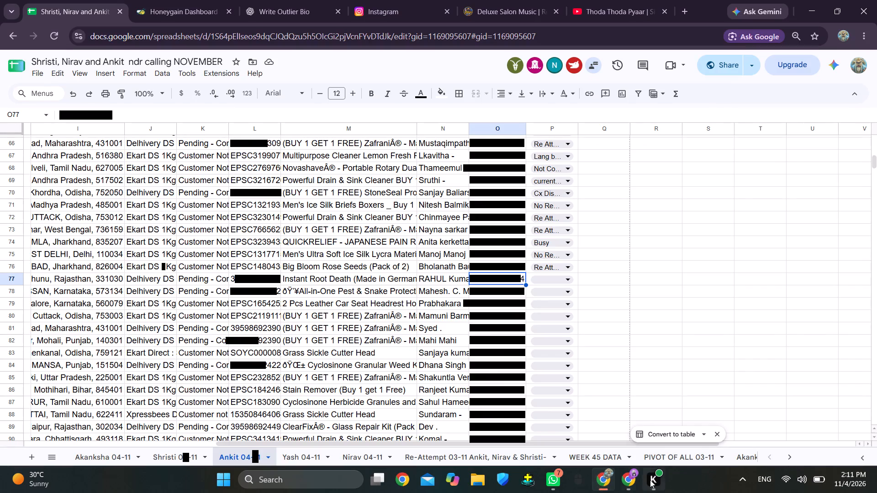
{"action": "left_click", "coordinate": [629, 482]}
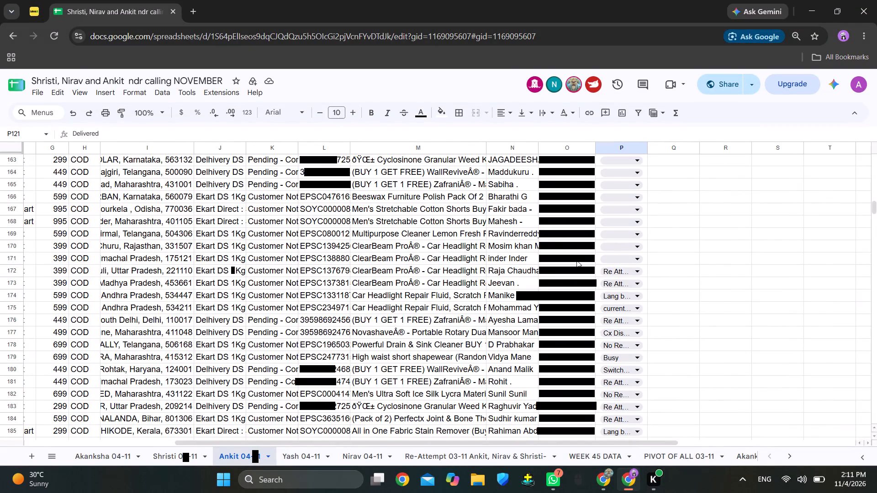
{"action": "left_click", "coordinate": [620, 258]}
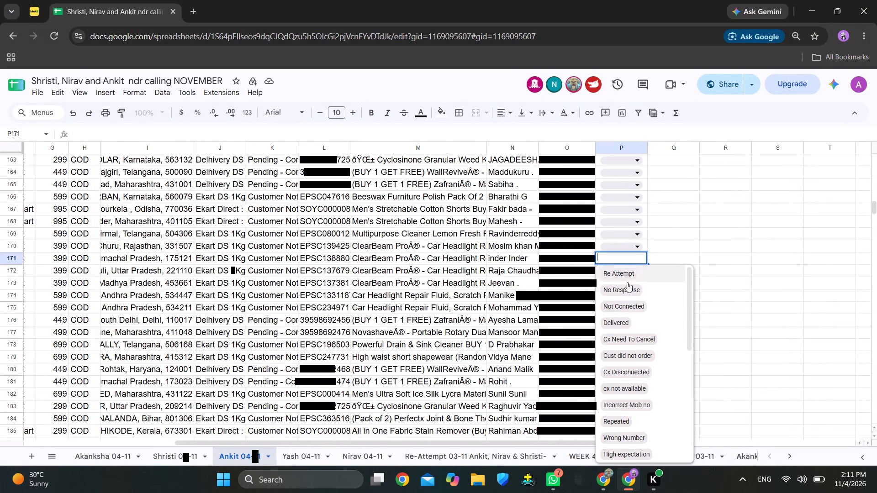
{"action": "left_click", "coordinate": [638, 373]}
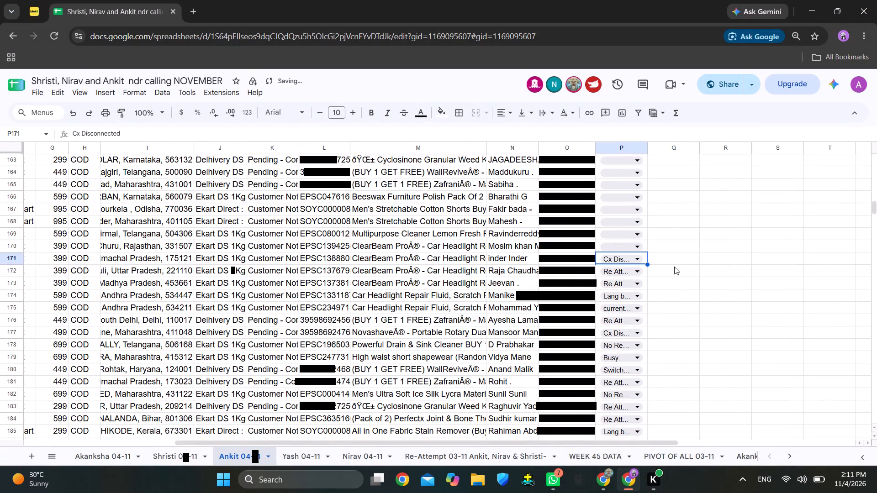
Switch to the other profile's window and select the customer name cell in row 77.
{"action": "left_click", "coordinate": [601, 474]}
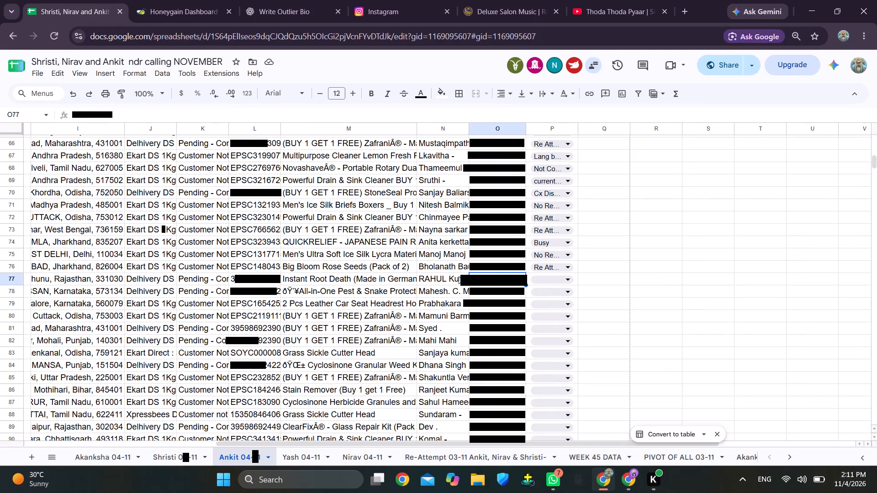
{"action": "left_click", "coordinate": [454, 277]}
Switch to the first profile's window and set the row 122 remark to Re Attempt.
{"action": "left_click", "coordinate": [629, 480]}
{"action": "scroll", "coordinate": [656, 290], "scroll_direction": "up", "scroll_amount": 7}
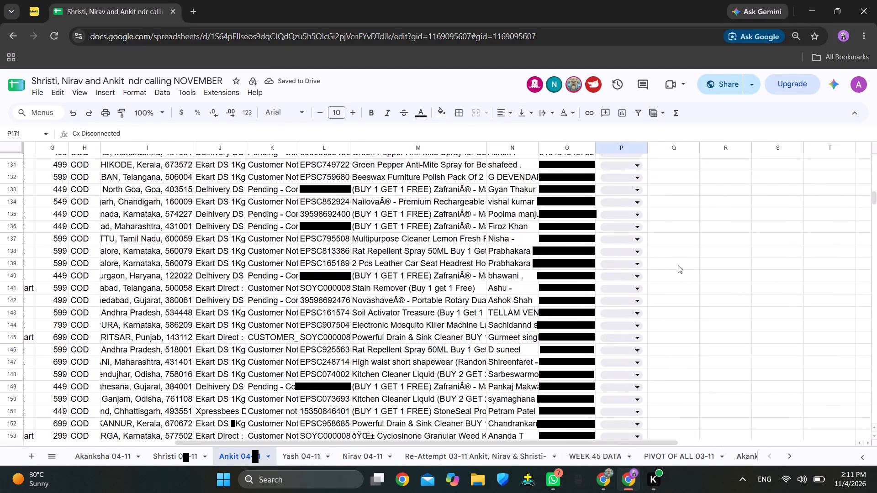
{"action": "scroll", "coordinate": [679, 263], "scroll_direction": "down", "scroll_amount": 1}
{"action": "scroll", "coordinate": [679, 263], "scroll_direction": "up", "scroll_amount": 5}
{"action": "scroll", "coordinate": [679, 262], "scroll_direction": "down", "scroll_amount": 1}
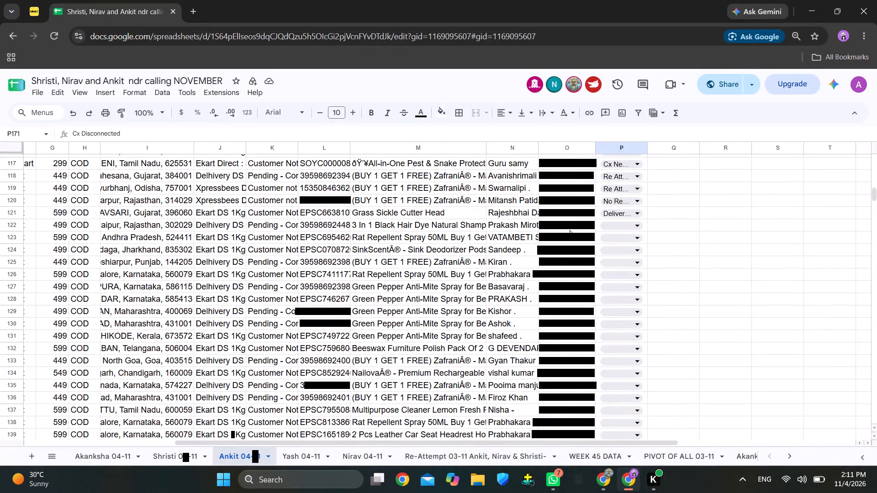
{"action": "left_click", "coordinate": [630, 226]}
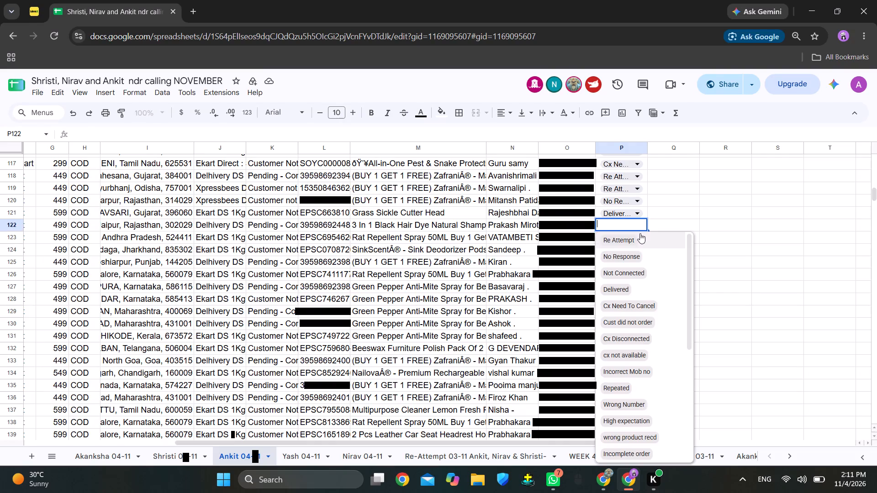
{"action": "left_click", "coordinate": [617, 243]}
Switch to the other profile's window, set the row 77 remark to Re Attempt, and select the Customer Phone cell in row 78.
{"action": "left_click", "coordinate": [613, 480]}
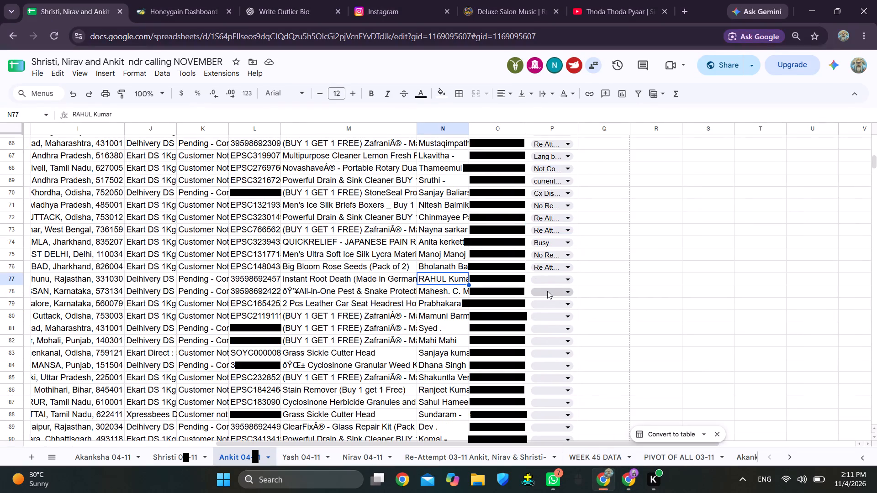
{"action": "left_click", "coordinate": [553, 279]}
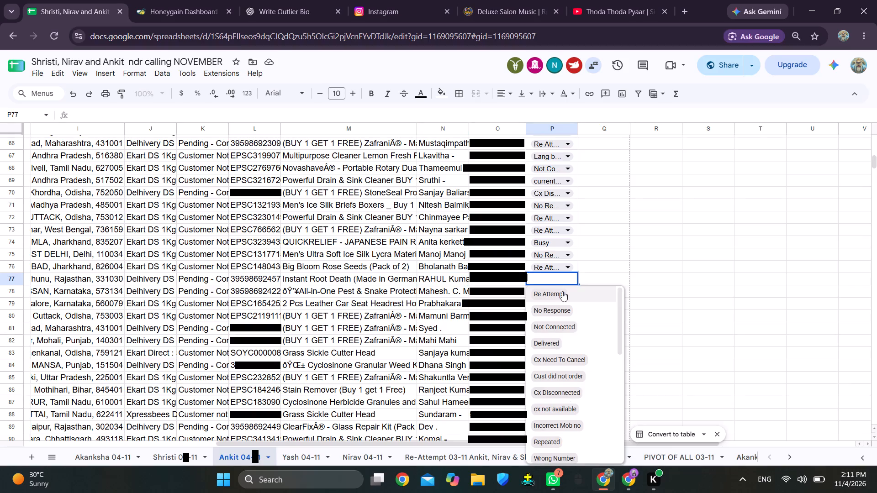
{"action": "left_click", "coordinate": [562, 291]}
{"action": "left_click", "coordinate": [491, 291]}
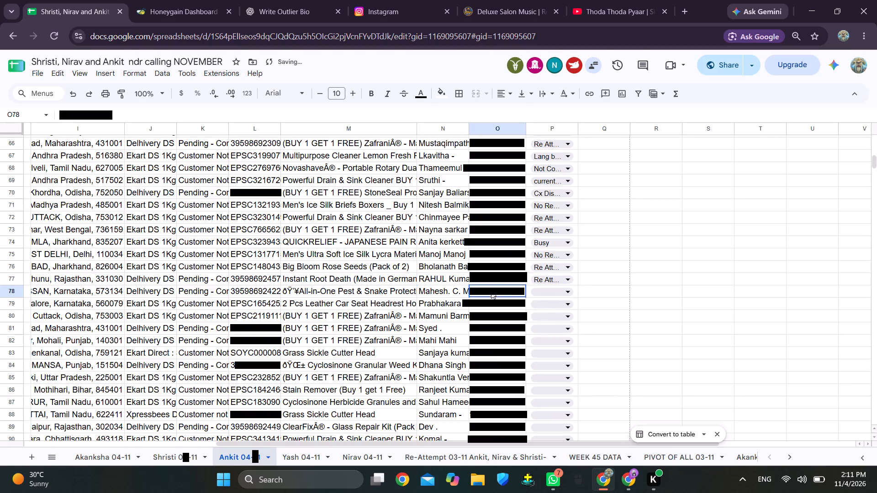
{"action": "scroll", "coordinate": [616, 303], "scroll_direction": "down", "scroll_amount": 1}
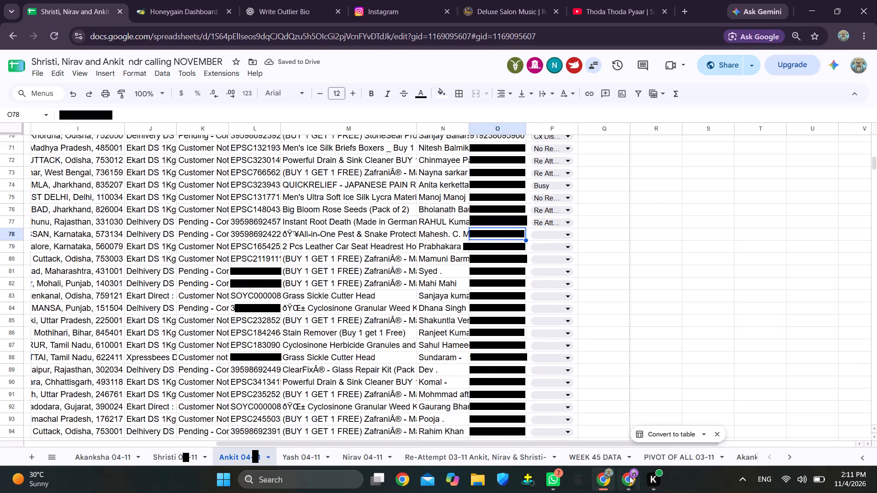
Switch to the first profile's window and set the row 170 remark to No Response.
{"action": "left_click", "coordinate": [629, 480]}
{"action": "scroll", "coordinate": [645, 332], "scroll_direction": "down", "scroll_amount": 6}
{"action": "scroll", "coordinate": [795, 353], "scroll_direction": "down", "scroll_amount": 6}
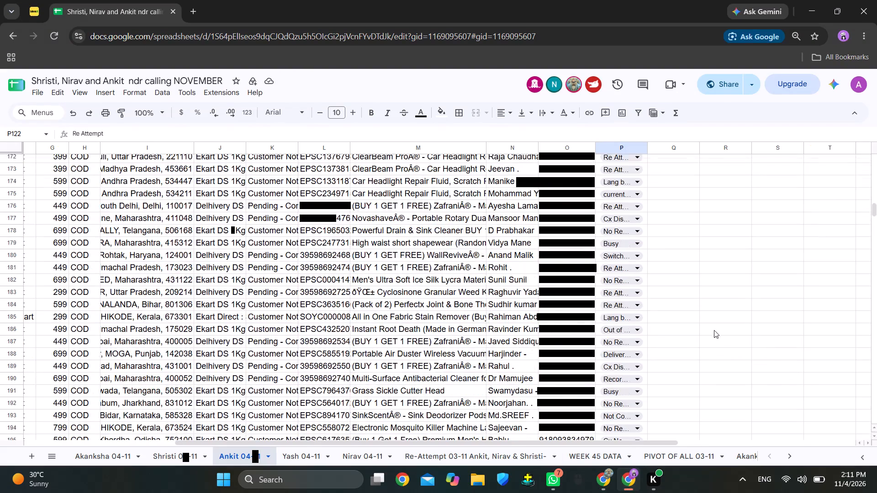
{"action": "scroll", "coordinate": [717, 316], "scroll_direction": "up", "scroll_amount": 3}
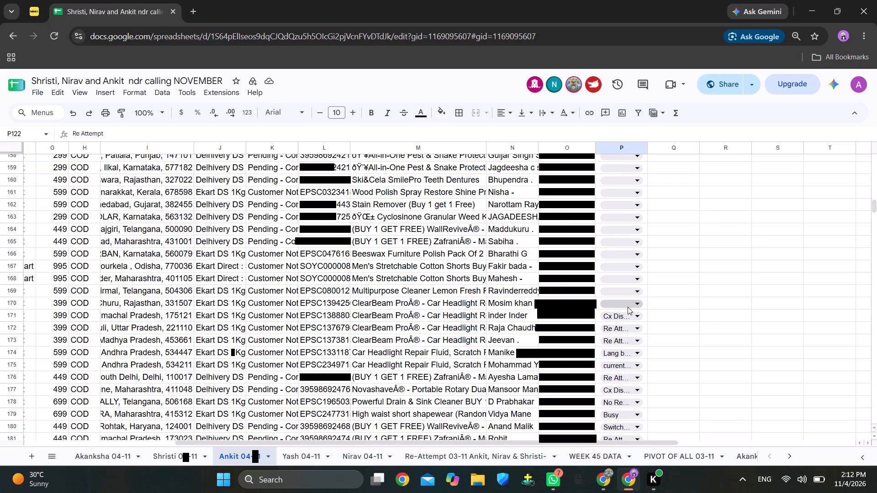
{"action": "left_click", "coordinate": [628, 307]}
{"action": "left_click", "coordinate": [622, 335]}
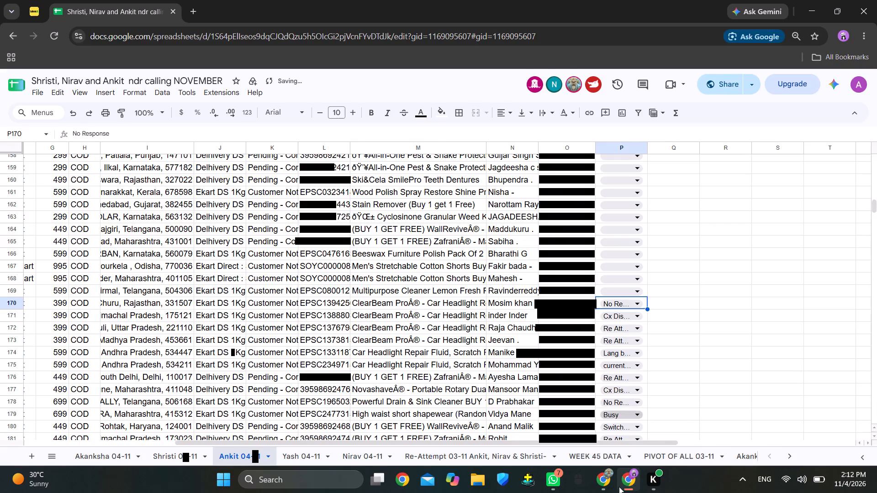
Switch to the other profile's window and select the customer name cell in row 78.
{"action": "left_click", "coordinate": [597, 481]}
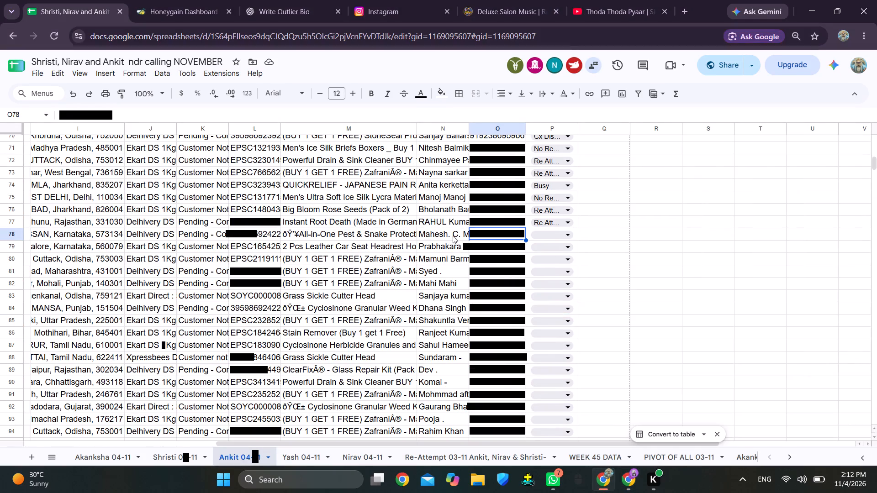
{"action": "left_click", "coordinate": [453, 236]}
Switch to the first profile's window and set the row 123 remark to Lang barrier.
{"action": "left_click", "coordinate": [629, 481]}
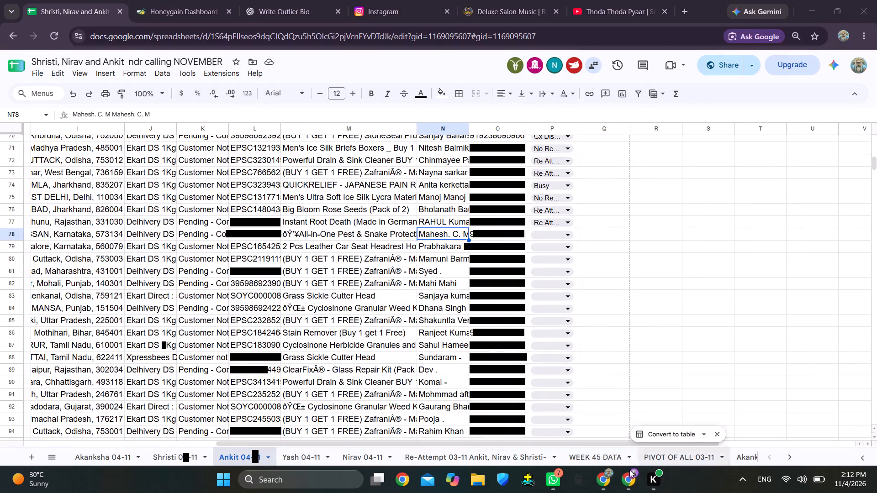
{"action": "left_click", "coordinate": [629, 487]}
{"action": "scroll", "coordinate": [639, 321], "scroll_direction": "up", "scroll_amount": 4}
{"action": "scroll", "coordinate": [645, 293], "scroll_direction": "down", "scroll_amount": 2}
{"action": "scroll", "coordinate": [645, 293], "scroll_direction": "up", "scroll_amount": 4}
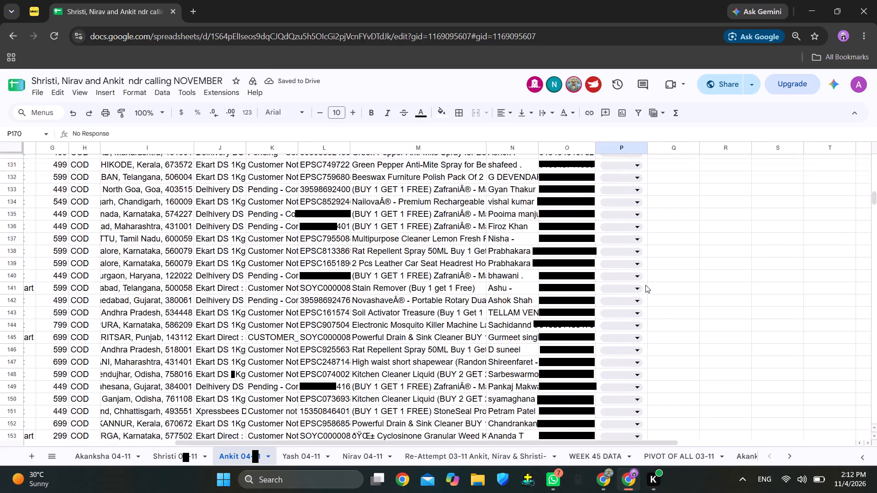
{"action": "scroll", "coordinate": [645, 285], "scroll_direction": "up", "scroll_amount": 3}
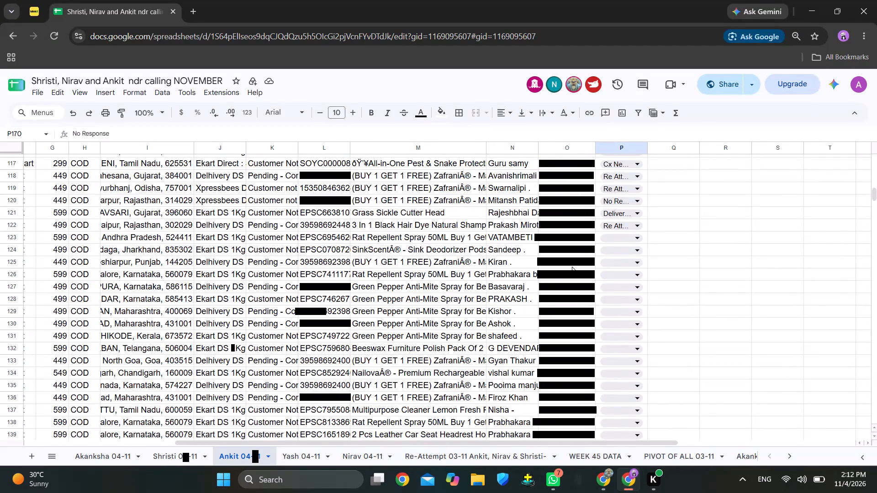
{"action": "left_click", "coordinate": [622, 240]}
{"action": "scroll", "coordinate": [660, 333], "scroll_direction": "down", "scroll_amount": 7}
{"action": "left_click", "coordinate": [621, 324]}
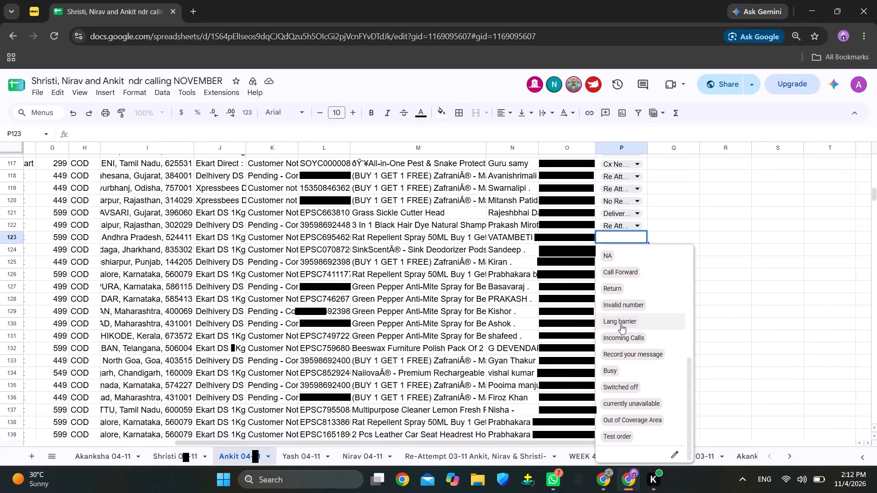
Switch to the other profile's window, set the row 78 remark to Switched off, and select the Customer Phone cell in row 79.
{"action": "left_click", "coordinate": [603, 477]}
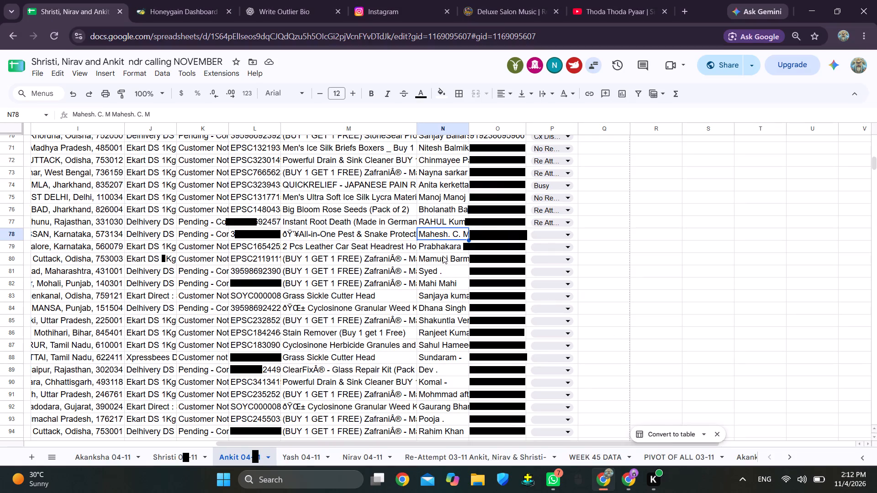
{"action": "left_click", "coordinate": [558, 235]}
{"action": "scroll", "coordinate": [565, 298], "scroll_direction": "down", "scroll_amount": 6}
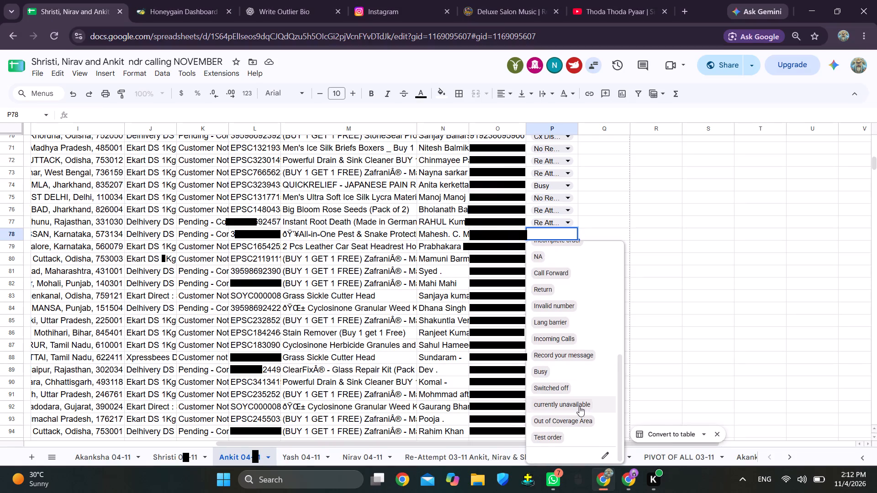
{"action": "left_click", "coordinate": [560, 387]}
{"action": "left_click", "coordinate": [501, 247]}
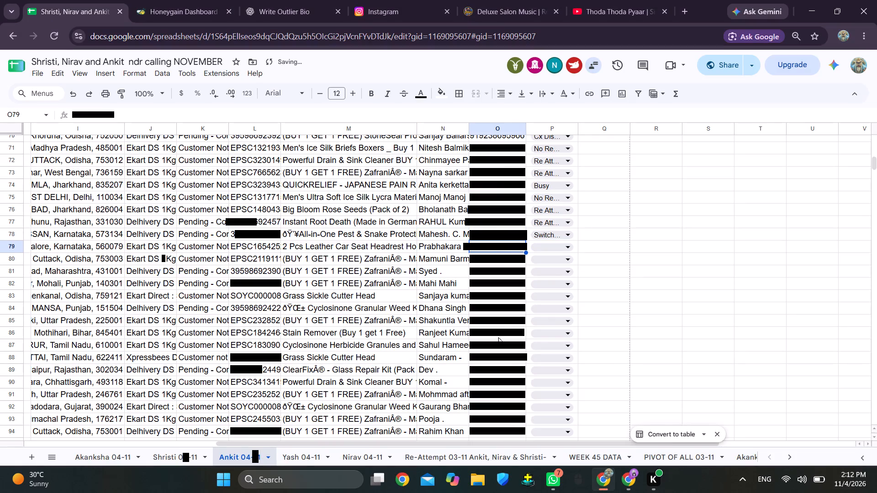
Switch to the first profile's window and set the row 169 remark to Not Connected.
{"action": "left_click", "coordinate": [632, 473]}
{"action": "scroll", "coordinate": [677, 336], "scroll_direction": "down", "scroll_amount": 3}
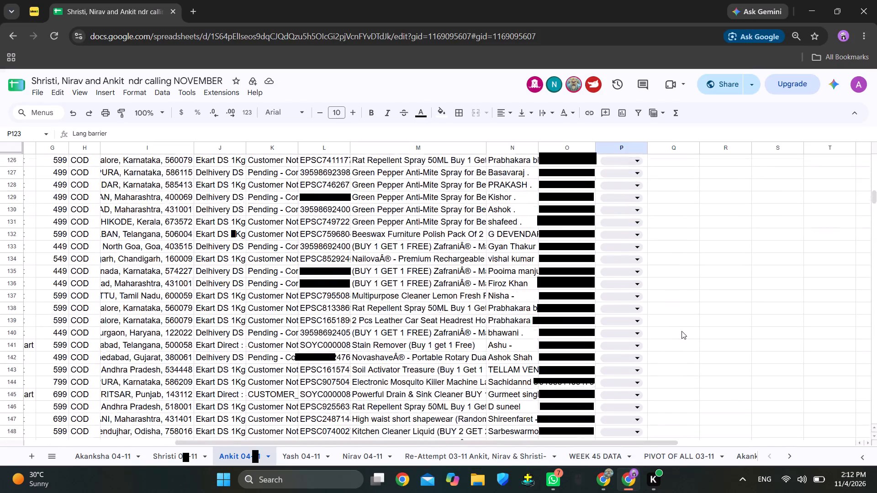
{"action": "scroll", "coordinate": [682, 331], "scroll_direction": "down", "scroll_amount": 7}
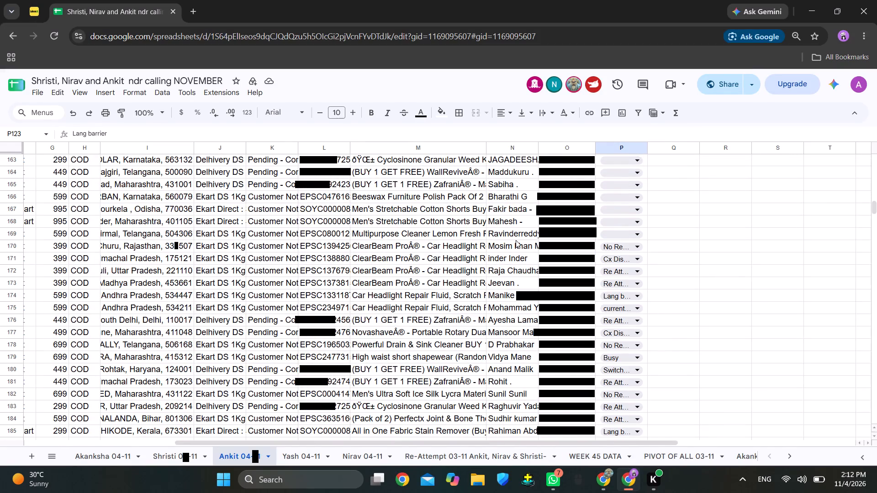
{"action": "left_click", "coordinate": [623, 235]}
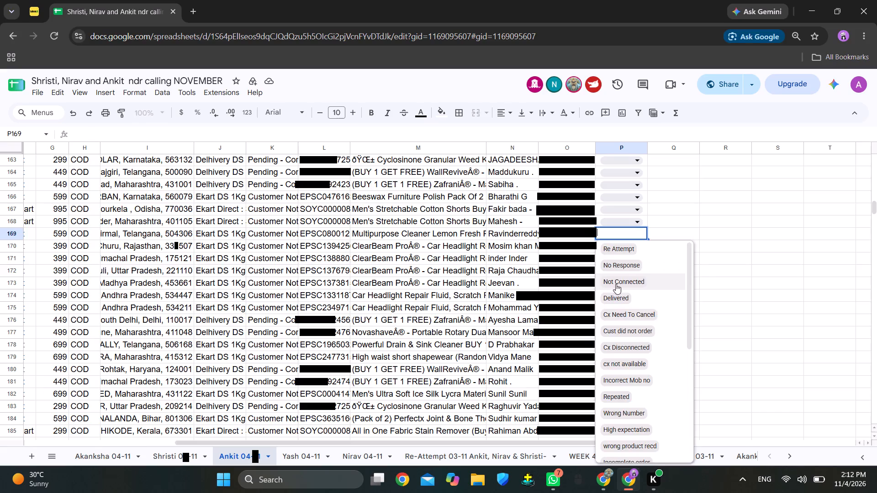
{"action": "left_click", "coordinate": [616, 284]}
{"action": "scroll", "coordinate": [681, 277], "scroll_direction": "down", "scroll_amount": 2}
{"action": "scroll", "coordinate": [681, 277], "scroll_direction": "up", "scroll_amount": 1}
Switch to the other profile's window and select the customer name cell in row 79.
{"action": "left_click", "coordinate": [608, 472]}
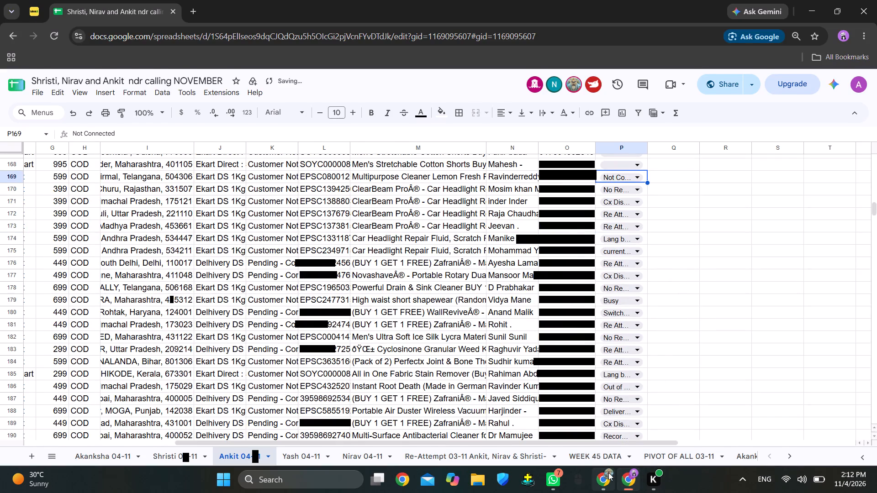
{"action": "left_click", "coordinate": [447, 249]}
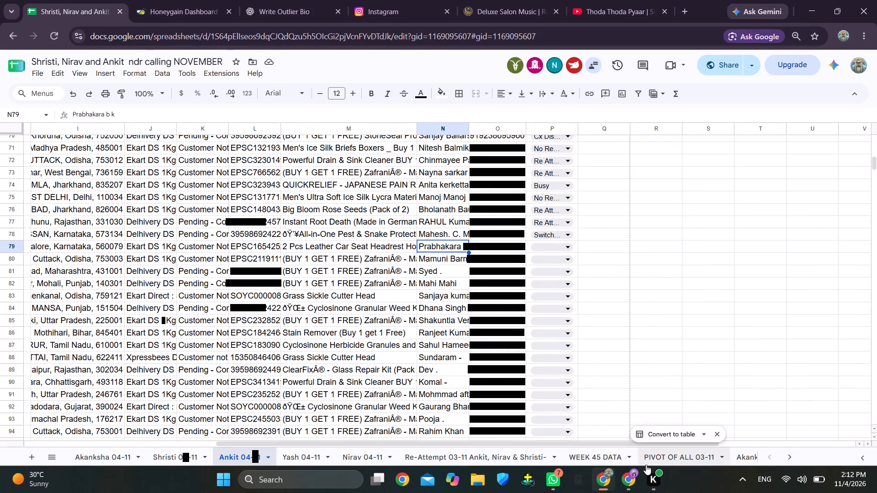
Switch to the first profile's window and set the row 124 remark to Cx Disconnected.
{"action": "left_click", "coordinate": [634, 477]}
{"action": "scroll", "coordinate": [661, 322], "scroll_direction": "up", "scroll_amount": 4}
{"action": "scroll", "coordinate": [662, 321], "scroll_direction": "down", "scroll_amount": 1}
{"action": "scroll", "coordinate": [662, 320], "scroll_direction": "up", "scroll_amount": 1}
{"action": "scroll", "coordinate": [664, 318], "scroll_direction": "down", "scroll_amount": 1}
{"action": "scroll", "coordinate": [670, 300], "scroll_direction": "up", "scroll_amount": 1}
{"action": "scroll", "coordinate": [670, 300], "scroll_direction": "down", "scroll_amount": 1}
{"action": "scroll", "coordinate": [670, 300], "scroll_direction": "up", "scroll_amount": 3}
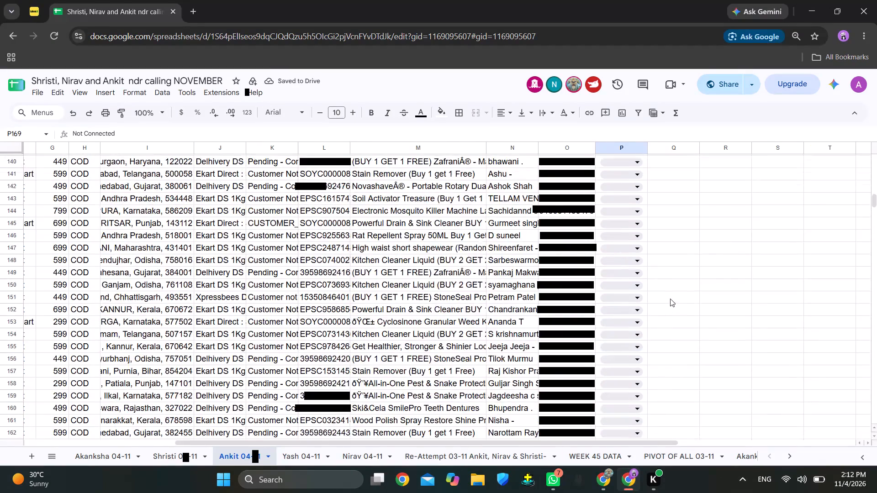
{"action": "scroll", "coordinate": [670, 299], "scroll_direction": "up", "scroll_amount": 5}
{"action": "scroll", "coordinate": [671, 298], "scroll_direction": "down", "scroll_amount": 1}
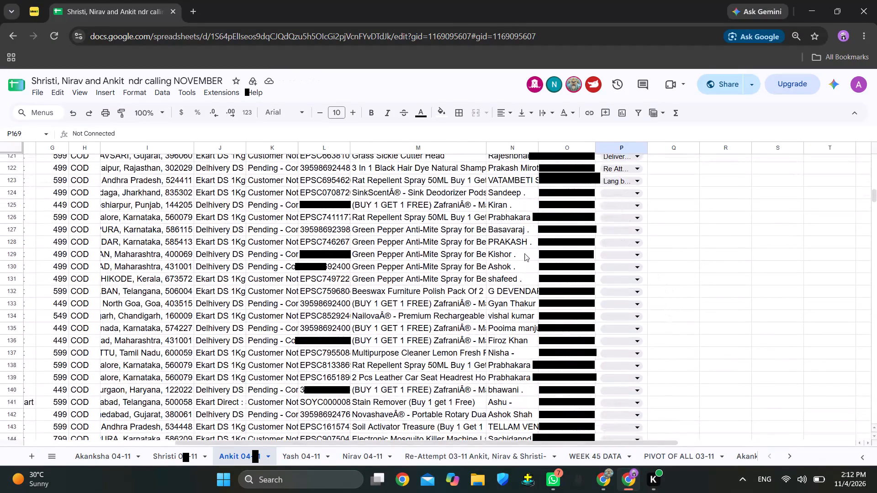
{"action": "scroll", "coordinate": [594, 231], "scroll_direction": "up", "scroll_amount": 1}
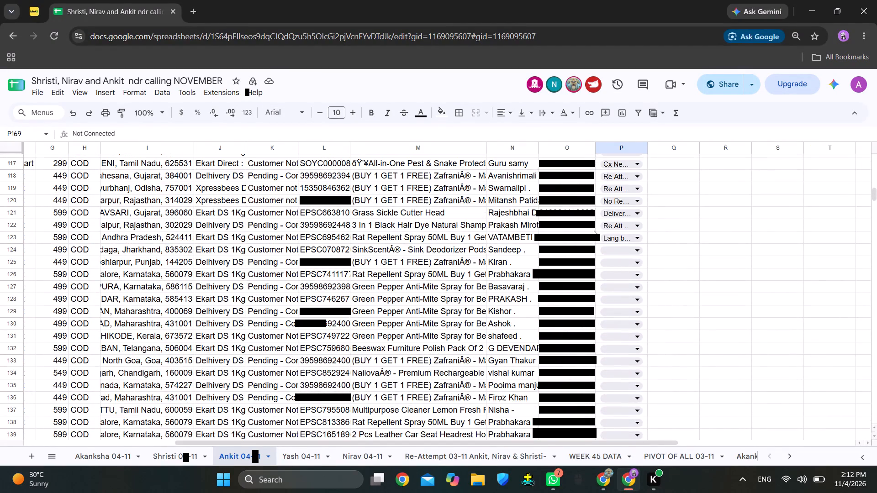
{"action": "left_click", "coordinate": [630, 252]}
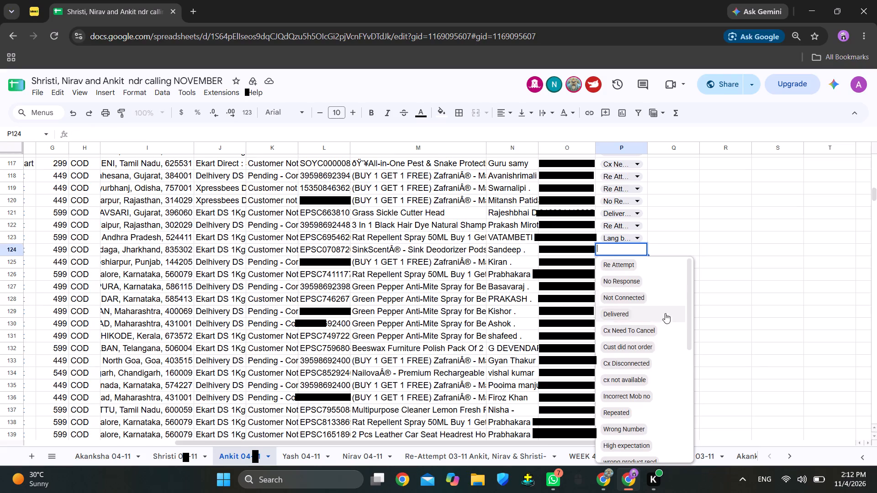
{"action": "left_click", "coordinate": [633, 366]}
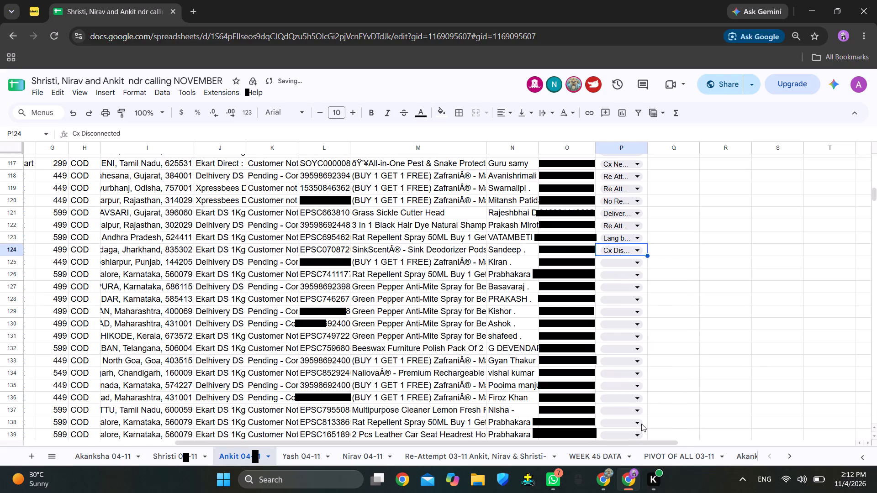
Switch to the other profile's window, set the row 79 remark to Cx Disconnected, and select the Customer Phone cell in row 80.
{"action": "left_click", "coordinate": [608, 478]}
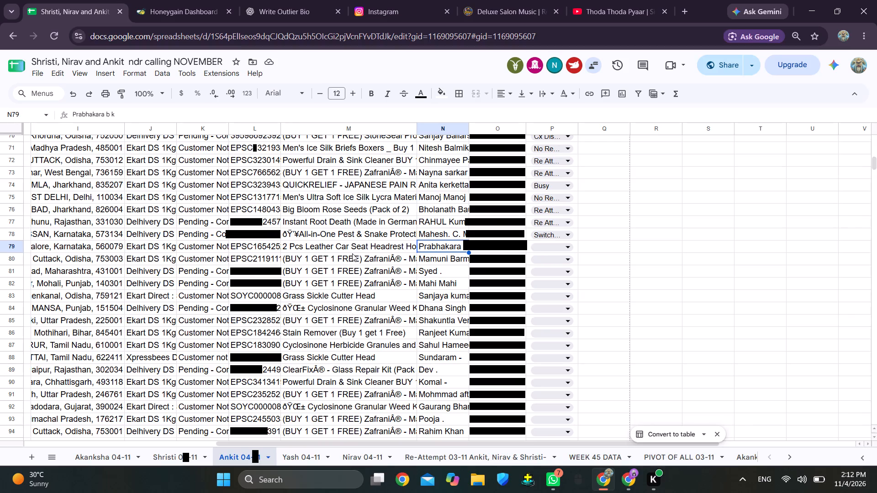
{"action": "left_click", "coordinate": [546, 248]}
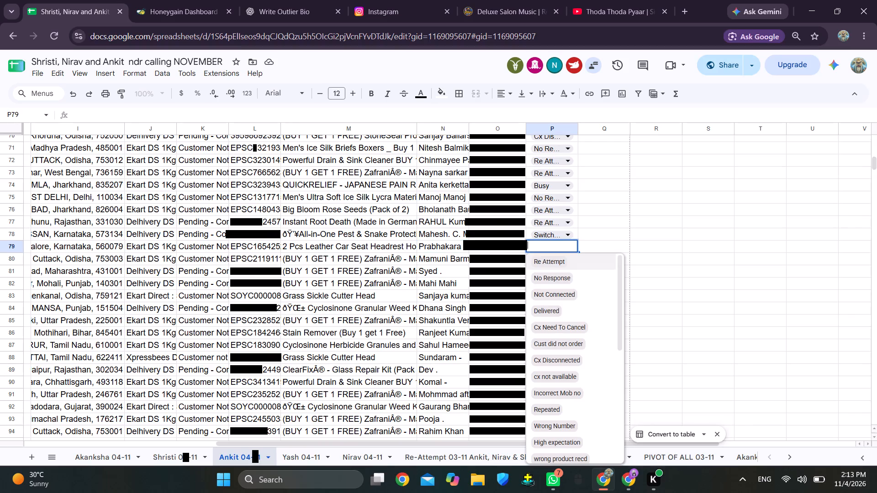
{"action": "left_click", "coordinate": [567, 358]}
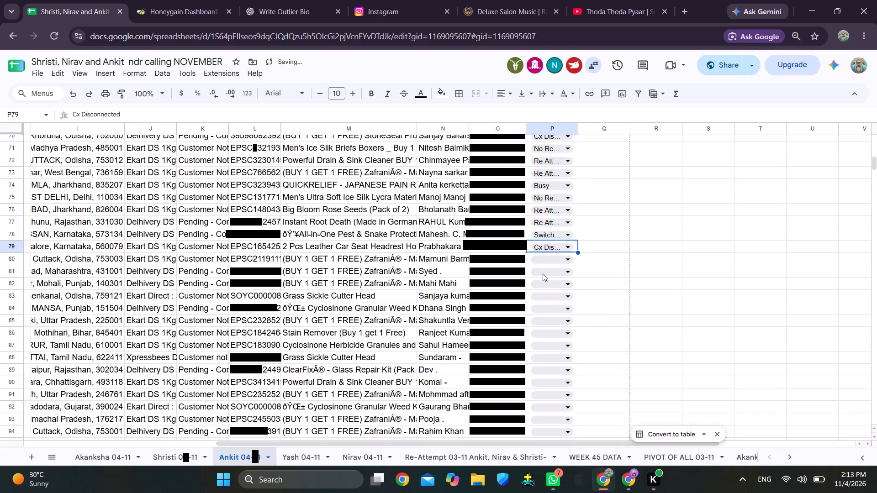
{"action": "left_click", "coordinate": [497, 260]}
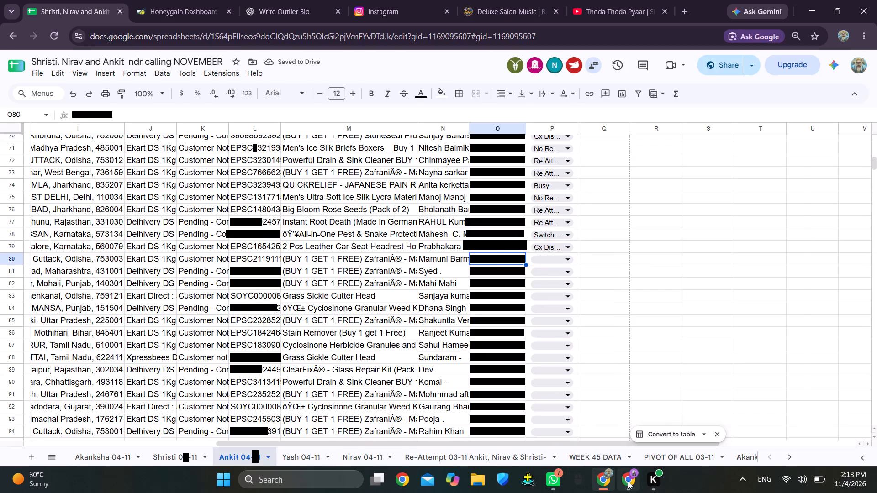
Switch to the first profile's window and set the row 168 remark to Out of Coverage Area.
{"action": "left_click", "coordinate": [628, 481]}
{"action": "scroll", "coordinate": [672, 368], "scroll_direction": "down", "scroll_amount": 6}
{"action": "scroll", "coordinate": [703, 329], "scroll_direction": "down", "scroll_amount": 4}
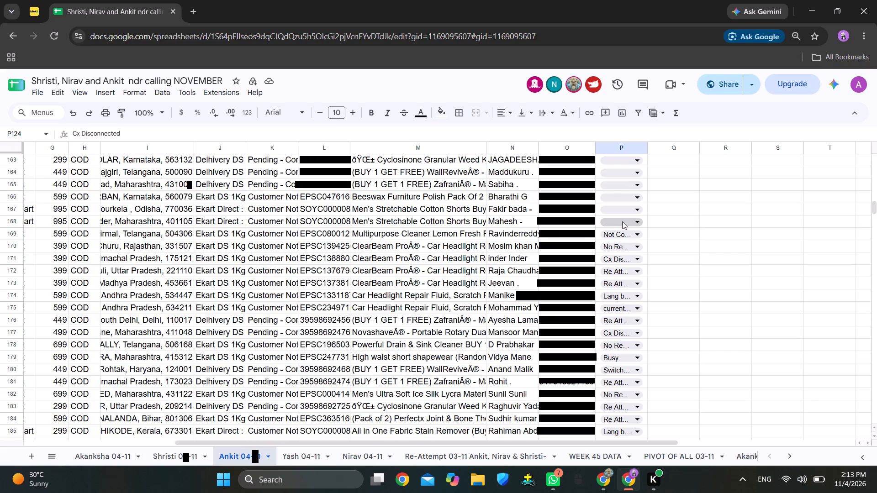
{"action": "left_click", "coordinate": [623, 221]}
{"action": "scroll", "coordinate": [619, 265], "scroll_direction": "down", "scroll_amount": 1}
{"action": "scroll", "coordinate": [615, 287], "scroll_direction": "up", "scroll_amount": 1}
{"action": "scroll", "coordinate": [613, 300], "scroll_direction": "down", "scroll_amount": 1}
{"action": "scroll", "coordinate": [612, 303], "scroll_direction": "up", "scroll_amount": 1}
{"action": "scroll", "coordinate": [609, 313], "scroll_direction": "down", "scroll_amount": 8}
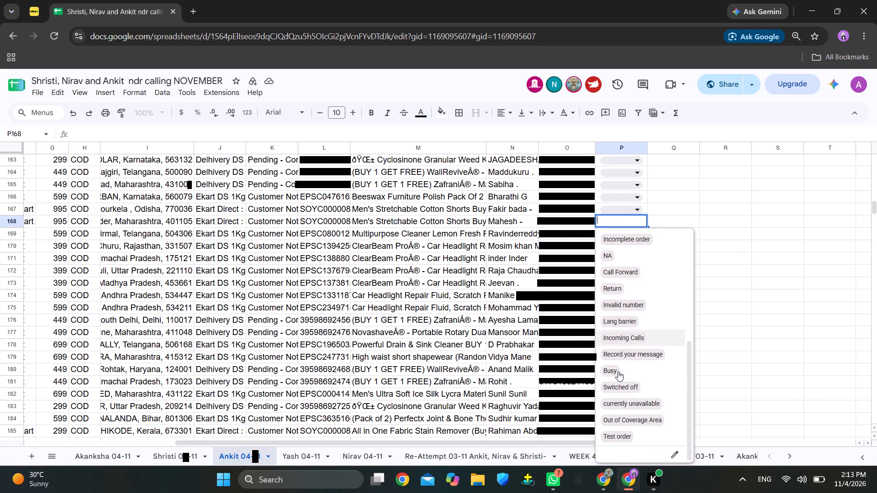
{"action": "scroll", "coordinate": [619, 370], "scroll_direction": "down", "scroll_amount": 6}
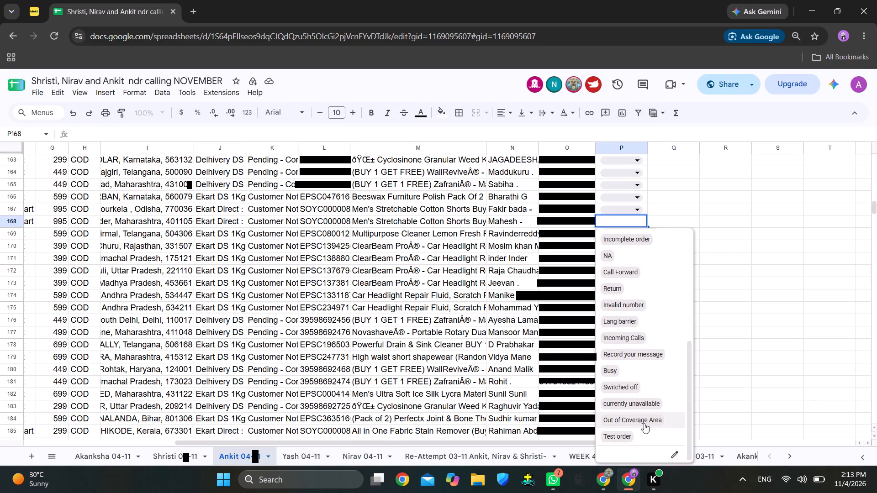
{"action": "left_click", "coordinate": [646, 423]}
{"action": "scroll", "coordinate": [700, 356], "scroll_direction": "up", "scroll_amount": 4}
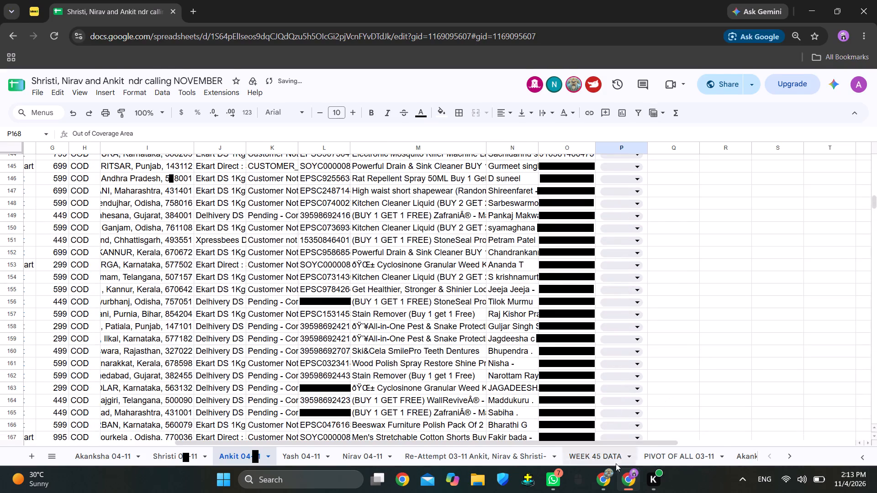
Switch to the other profile's window and select the customer name cell in row 80.
{"action": "left_click", "coordinate": [600, 478]}
{"action": "left_click", "coordinate": [451, 260]}
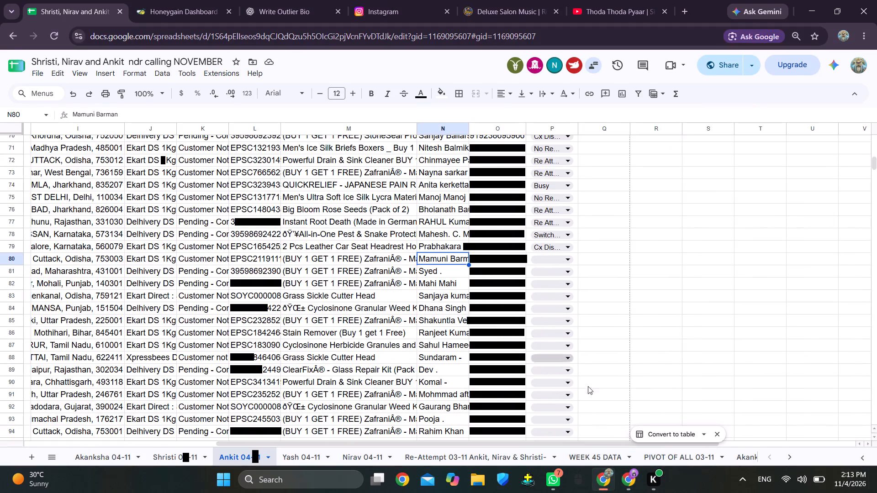
Switch to the first profile's window and set the row 125 remark to Re Attempt.
{"action": "left_click", "coordinate": [631, 479]}
{"action": "scroll", "coordinate": [661, 318], "scroll_direction": "up", "scroll_amount": 7}
{"action": "scroll", "coordinate": [667, 307], "scroll_direction": "down", "scroll_amount": 2}
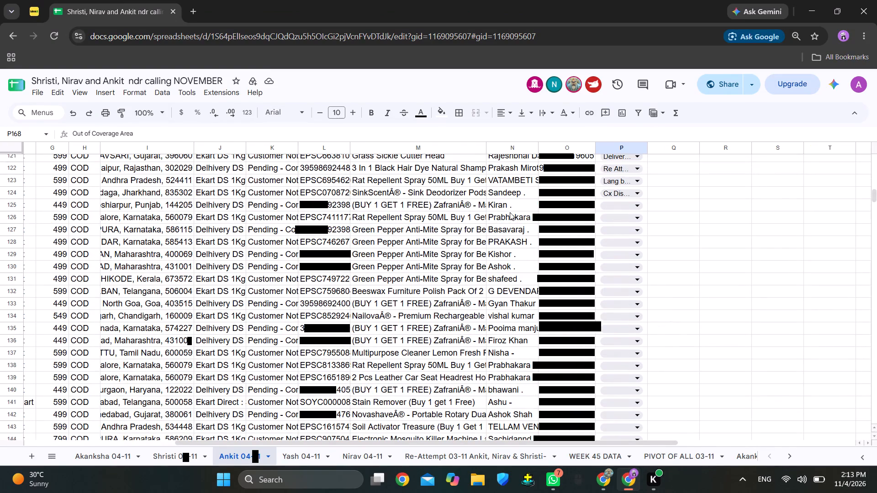
{"action": "left_click", "coordinate": [610, 203]}
{"action": "left_click", "coordinate": [627, 216]}
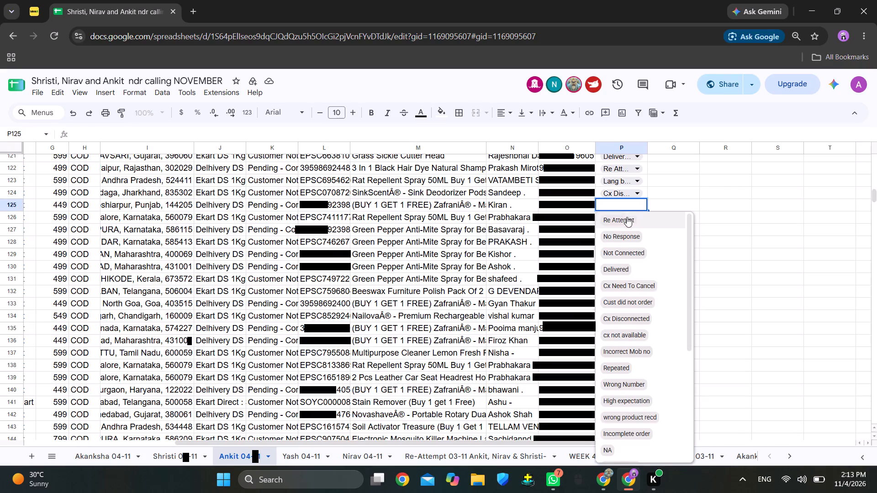
Switch to the other profile's window, set the row 80 remark to Not Connected, and select the Customer Phone cell in row 81.
{"action": "left_click", "coordinate": [607, 476]}
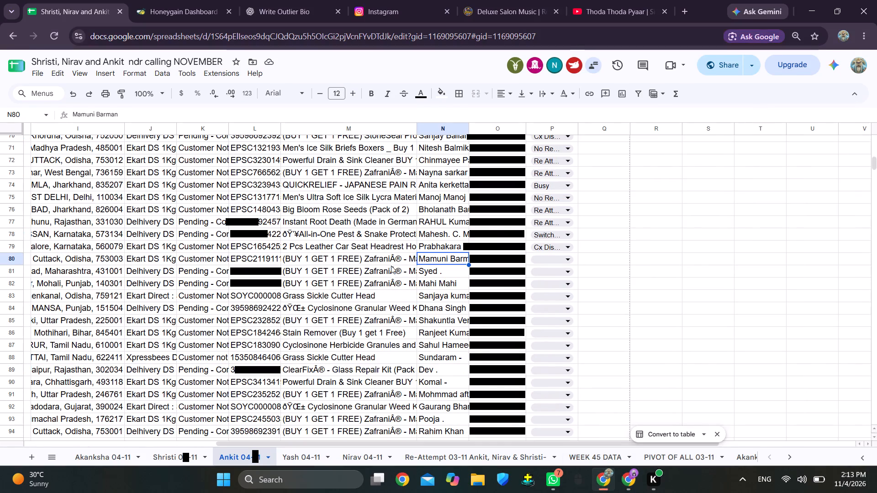
{"action": "left_click", "coordinate": [552, 262]}
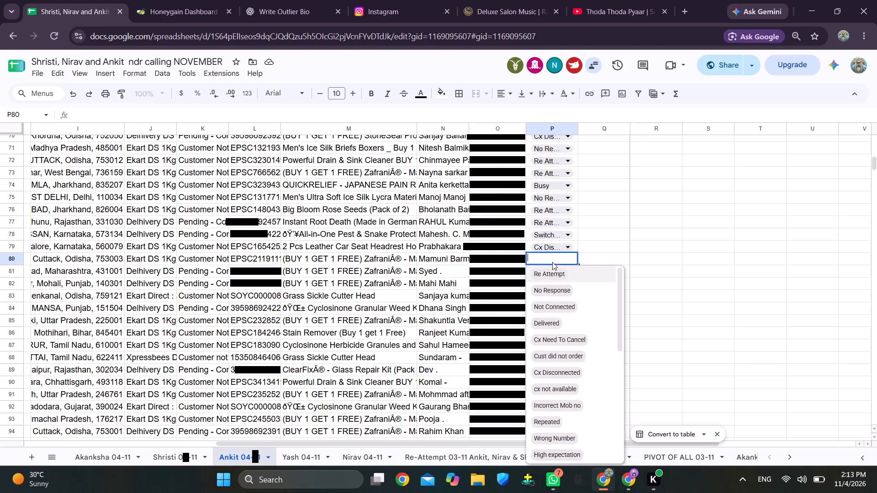
{"action": "left_click", "coordinate": [556, 307]}
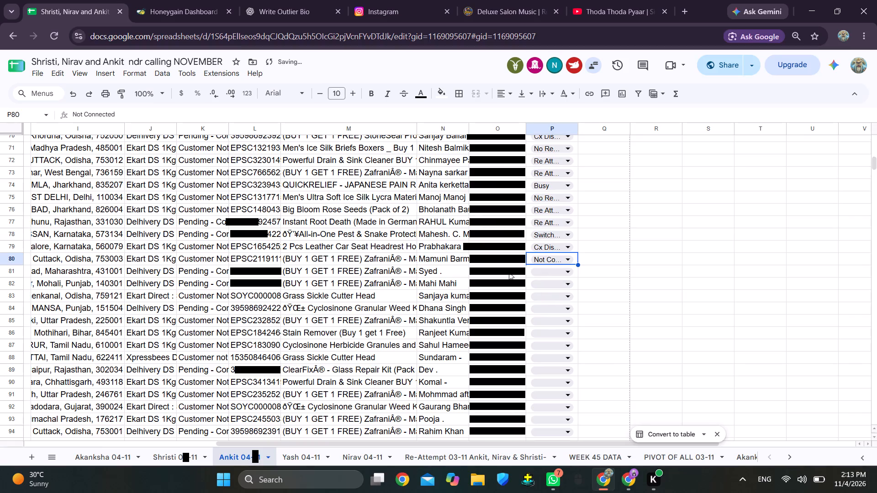
{"action": "left_click", "coordinate": [509, 272]}
Switch to the first profile's window and set the row 167 remark to currently unavailable.
{"action": "left_click", "coordinate": [631, 483]}
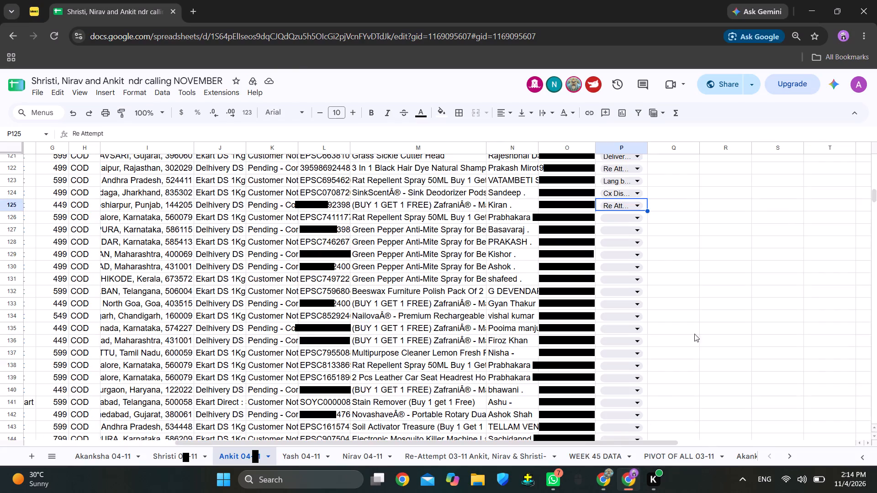
{"action": "scroll", "coordinate": [729, 309], "scroll_direction": "down", "scroll_amount": 4}
{"action": "scroll", "coordinate": [728, 310], "scroll_direction": "up", "scroll_amount": 1}
{"action": "scroll", "coordinate": [727, 310], "scroll_direction": "down", "scroll_amount": 5}
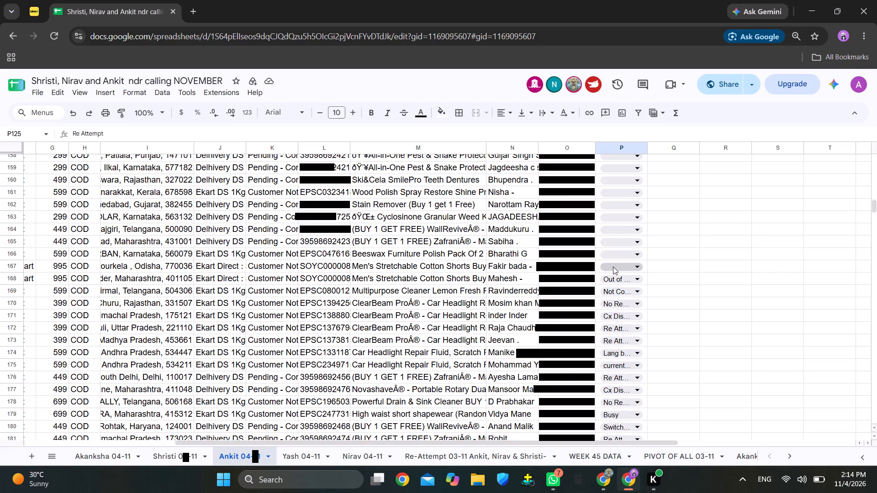
{"action": "left_click", "coordinate": [613, 267]}
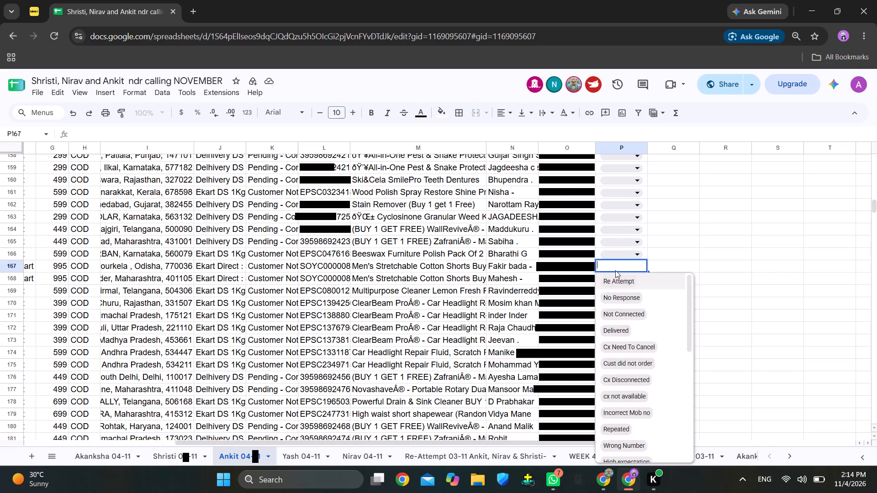
{"action": "scroll", "coordinate": [648, 346], "scroll_direction": "down", "scroll_amount": 9}
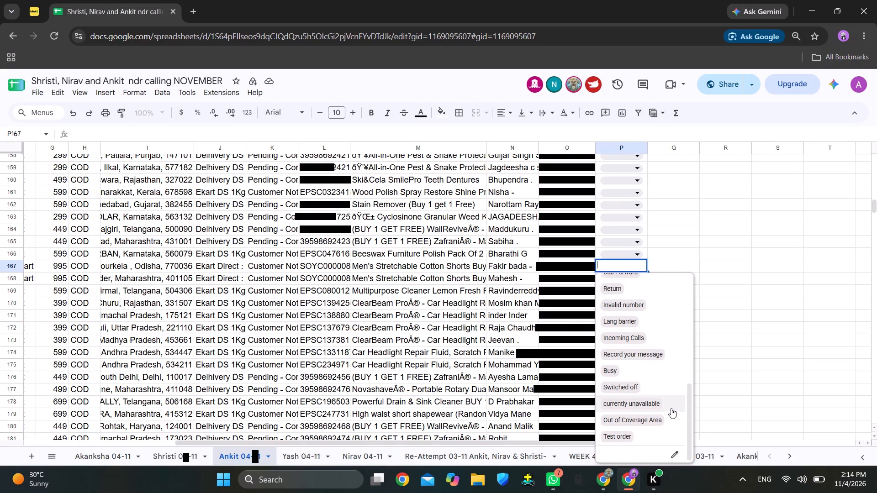
{"action": "left_click", "coordinate": [659, 408]}
Switch to the other profile's window and select the customer name cell in row 81.
{"action": "left_click", "coordinate": [608, 477]}
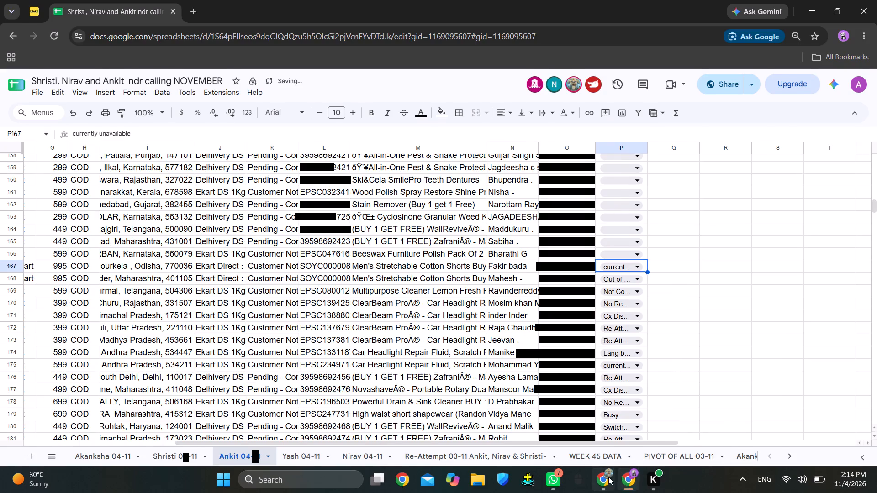
{"action": "left_click", "coordinate": [455, 270]}
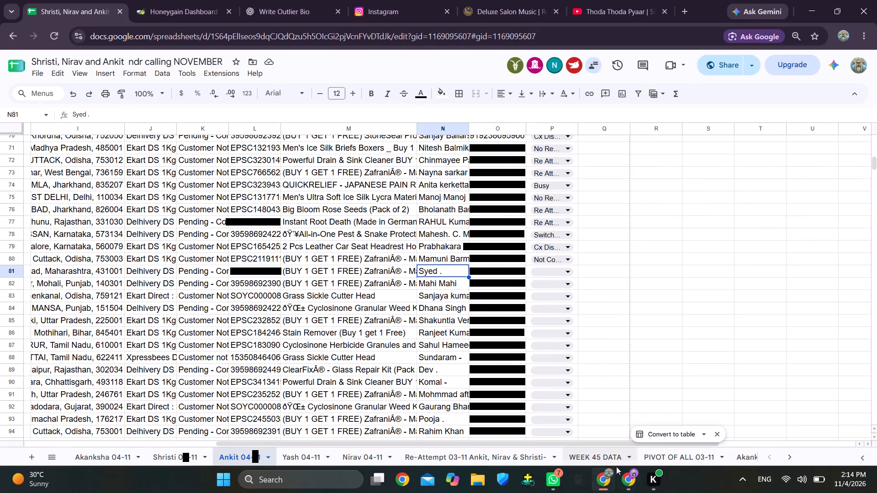
Switch to the first profile's window and find row 126 in the remarks column.
{"action": "left_click", "coordinate": [624, 473]}
{"action": "scroll", "coordinate": [639, 287], "scroll_direction": "up", "scroll_amount": 3}
{"action": "scroll", "coordinate": [641, 287], "scroll_direction": "down", "scroll_amount": 1}
{"action": "scroll", "coordinate": [642, 285], "scroll_direction": "up", "scroll_amount": 1}
{"action": "scroll", "coordinate": [633, 261], "scroll_direction": "down", "scroll_amount": 1}
{"action": "scroll", "coordinate": [633, 262], "scroll_direction": "up", "scroll_amount": 2}
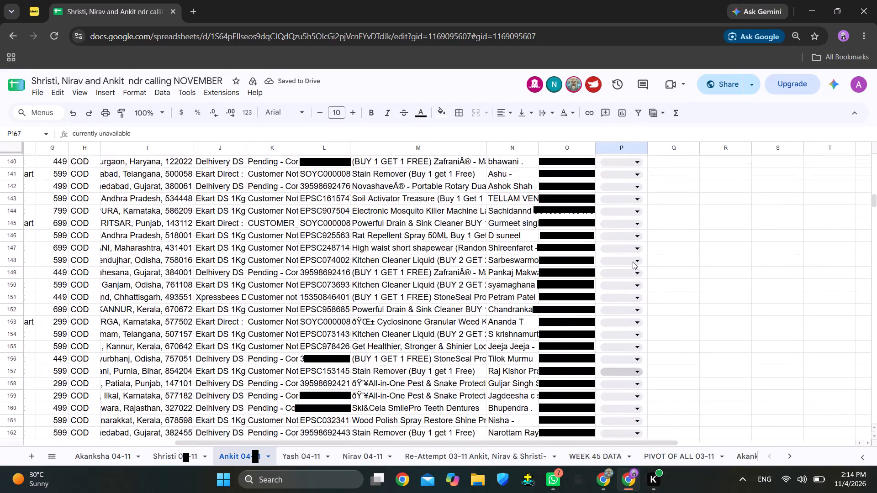
{"action": "scroll", "coordinate": [633, 262], "scroll_direction": "up", "scroll_amount": 5}
{"action": "scroll", "coordinate": [621, 247], "scroll_direction": "down", "scroll_amount": 1}
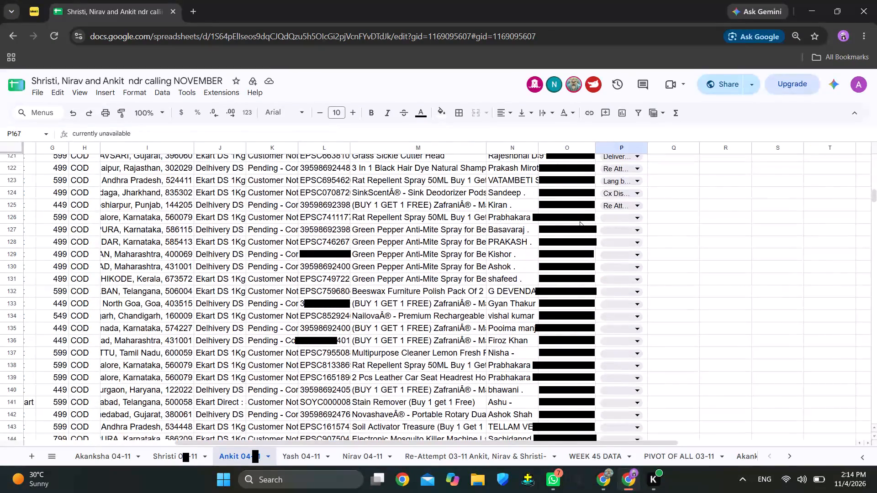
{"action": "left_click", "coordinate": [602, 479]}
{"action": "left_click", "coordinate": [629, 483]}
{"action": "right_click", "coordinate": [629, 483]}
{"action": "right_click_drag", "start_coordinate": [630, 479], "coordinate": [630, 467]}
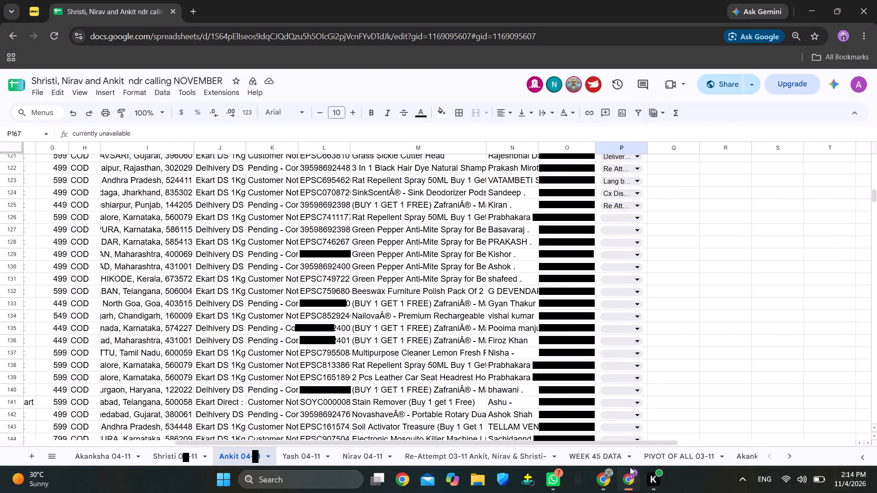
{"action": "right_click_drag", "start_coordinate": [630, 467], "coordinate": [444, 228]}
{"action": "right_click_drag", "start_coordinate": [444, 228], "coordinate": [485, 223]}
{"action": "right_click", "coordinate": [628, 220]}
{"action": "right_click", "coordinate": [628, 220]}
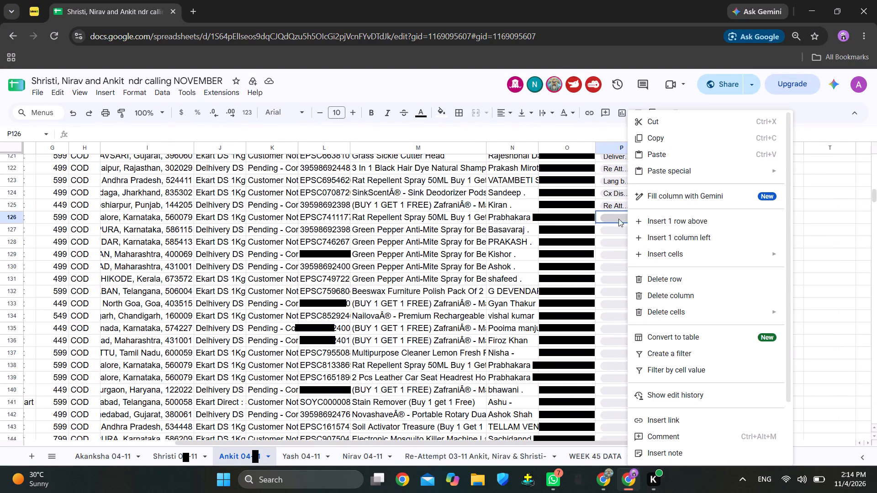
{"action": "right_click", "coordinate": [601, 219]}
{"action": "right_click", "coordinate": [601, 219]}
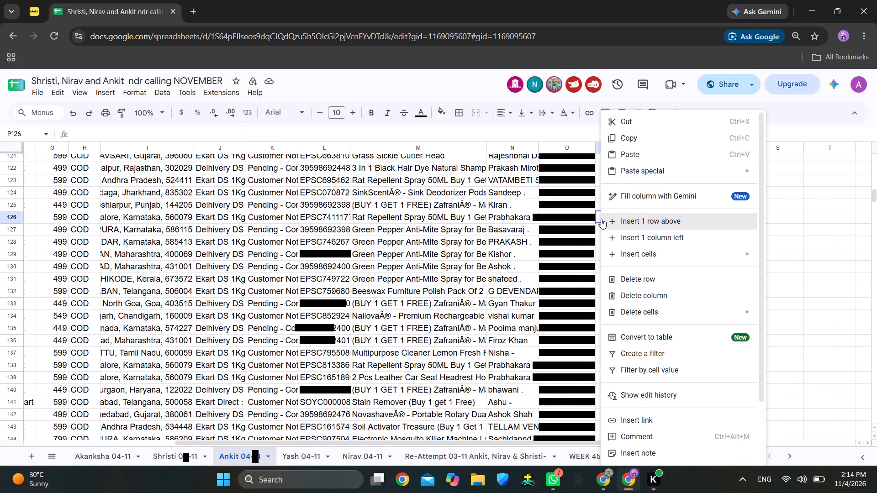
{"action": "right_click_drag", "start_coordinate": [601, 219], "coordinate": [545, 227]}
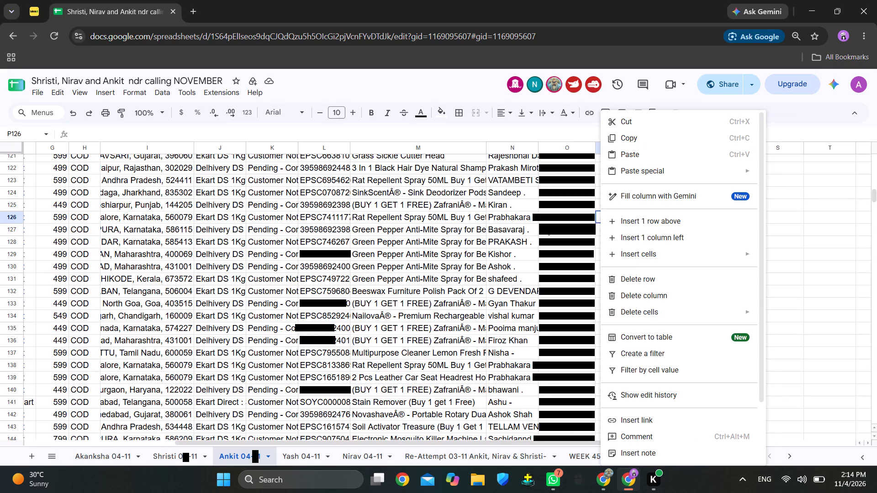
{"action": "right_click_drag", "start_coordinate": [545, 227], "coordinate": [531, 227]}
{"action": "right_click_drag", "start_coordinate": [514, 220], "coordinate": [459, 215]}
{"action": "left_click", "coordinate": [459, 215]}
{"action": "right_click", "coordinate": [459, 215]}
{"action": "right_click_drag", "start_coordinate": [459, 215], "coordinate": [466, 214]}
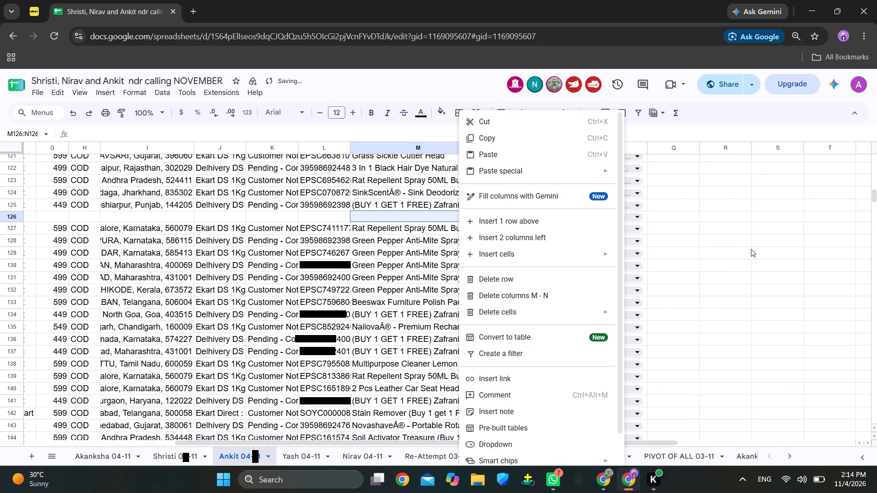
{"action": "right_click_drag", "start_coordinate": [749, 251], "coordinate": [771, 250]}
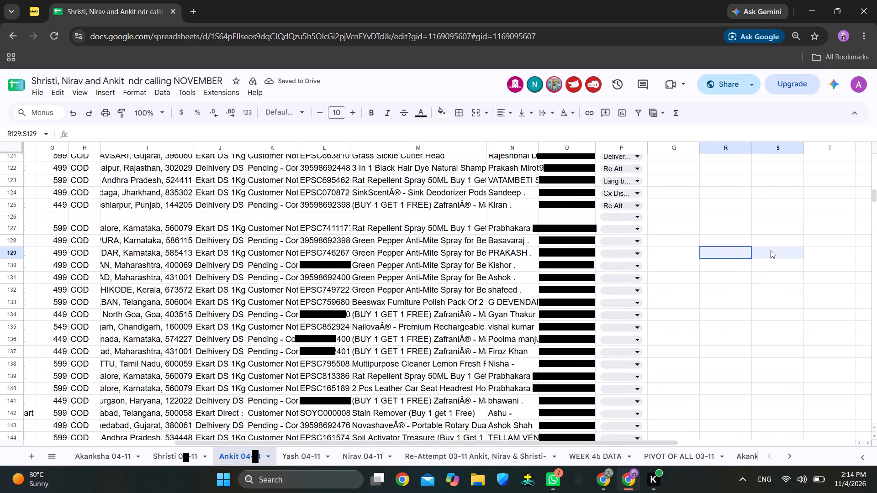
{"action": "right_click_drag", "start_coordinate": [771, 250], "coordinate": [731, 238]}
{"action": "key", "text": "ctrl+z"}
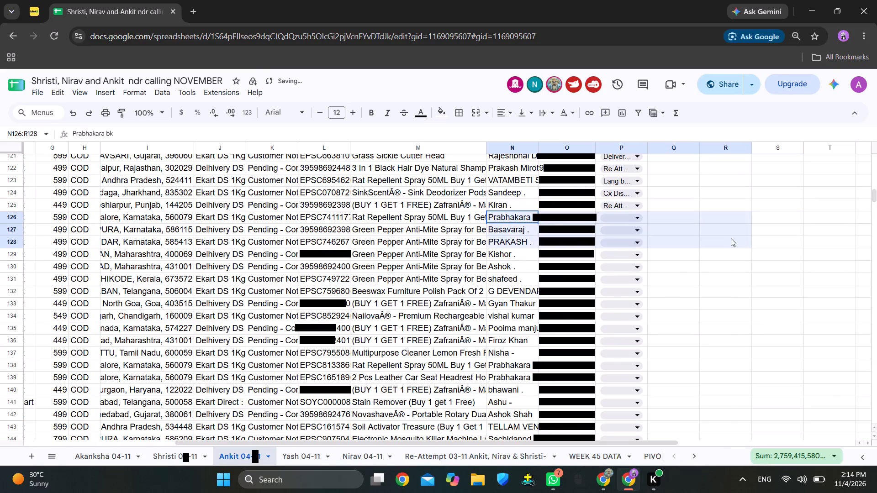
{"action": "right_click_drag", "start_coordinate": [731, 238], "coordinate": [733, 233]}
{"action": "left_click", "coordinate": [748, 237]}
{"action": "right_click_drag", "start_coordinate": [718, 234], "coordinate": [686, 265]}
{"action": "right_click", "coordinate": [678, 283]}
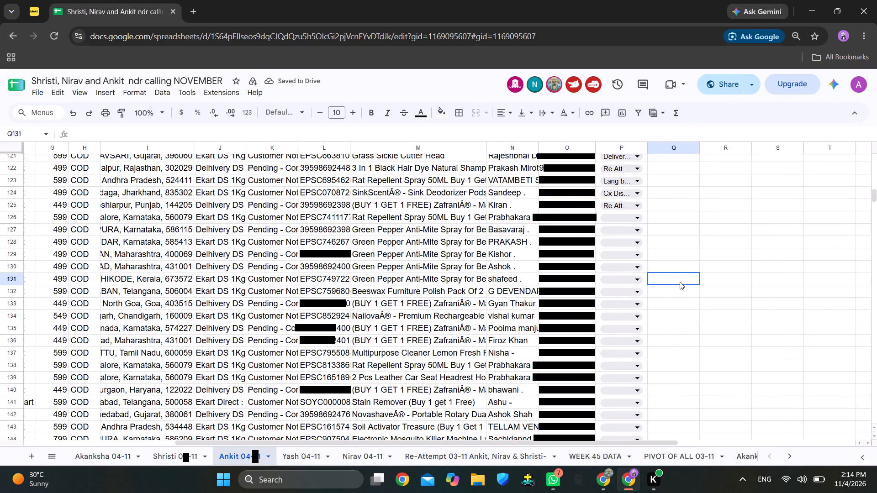
Set the row 126 remark to No Response.
{"action": "left_click", "coordinate": [665, 230]}
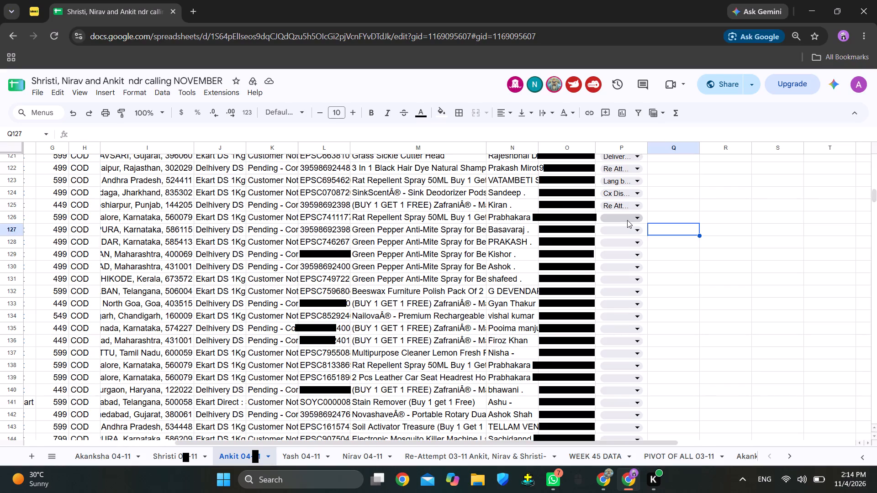
{"action": "left_click", "coordinate": [627, 220]}
{"action": "left_click", "coordinate": [631, 252]}
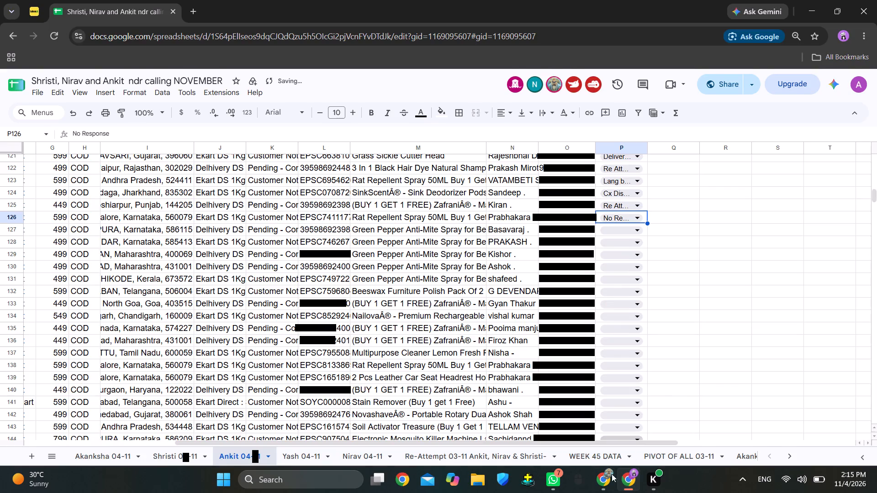
Switch to the other profile's window, set the row 81 remark to Delivered, and select the Customer Phone cell in row 82.
{"action": "left_click", "coordinate": [605, 483]}
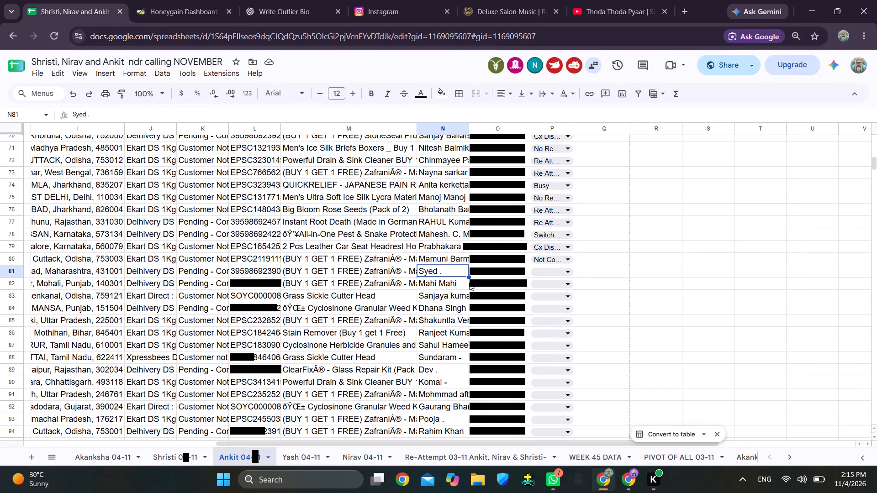
{"action": "left_click", "coordinate": [563, 273]}
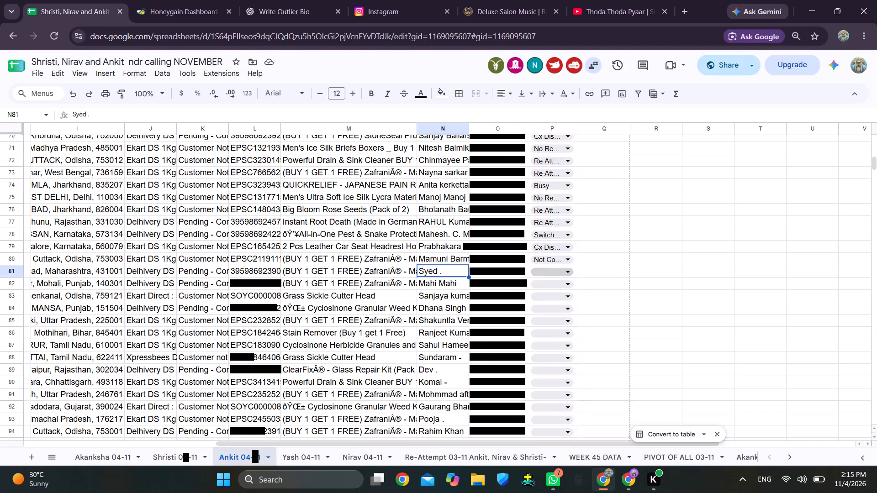
{"action": "left_click", "coordinate": [539, 337]}
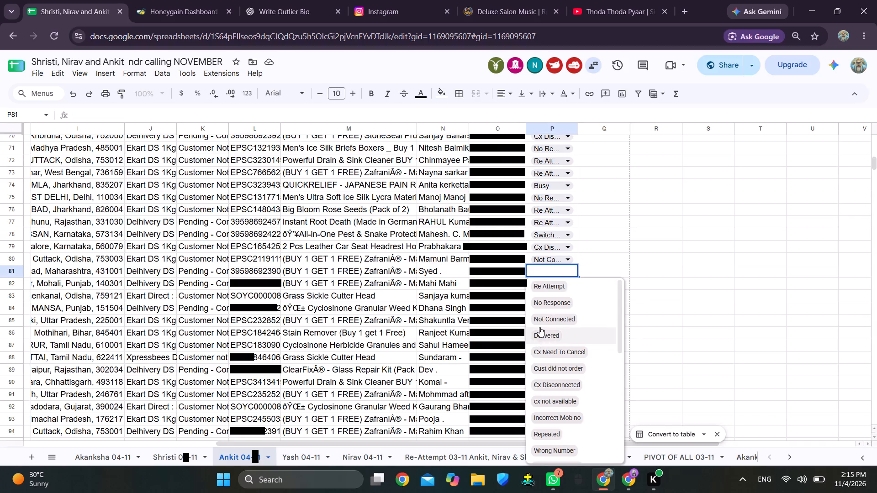
{"action": "left_click", "coordinate": [510, 282]}
Look through the remarks column below row 82 to see which rows still have no call outcome.
{"action": "scroll", "coordinate": [628, 267], "scroll_direction": "down", "scroll_amount": 2}
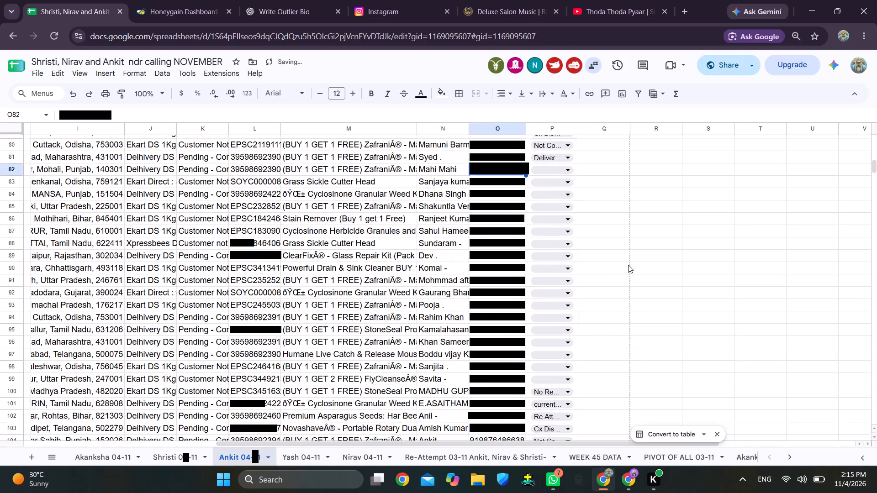
{"action": "scroll", "coordinate": [628, 265], "scroll_direction": "down", "scroll_amount": 2}
{"action": "scroll", "coordinate": [628, 263], "scroll_direction": "up", "scroll_amount": 2}
{"action": "scroll", "coordinate": [633, 261], "scroll_direction": "down", "scroll_amount": 3}
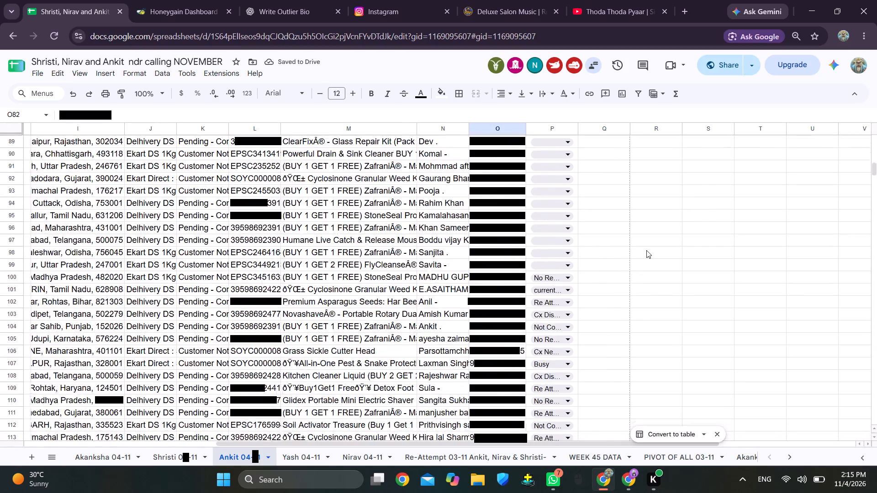
{"action": "scroll", "coordinate": [656, 244], "scroll_direction": "down", "scroll_amount": 3}
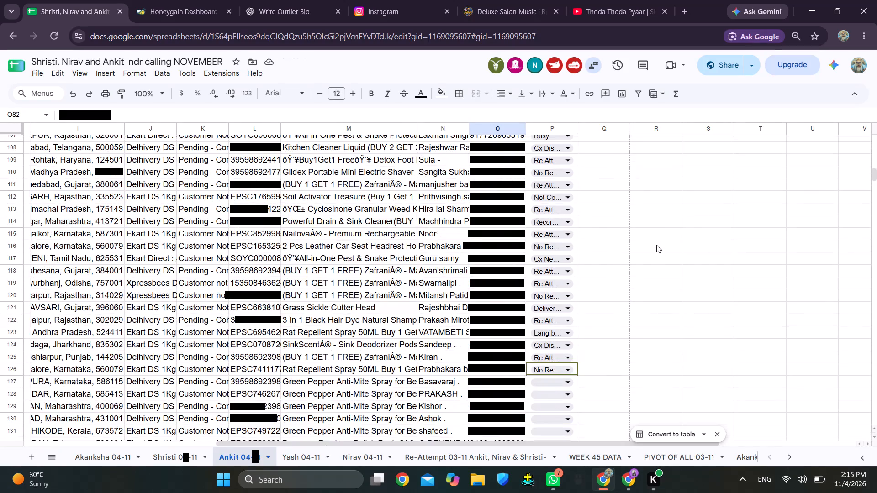
{"action": "scroll", "coordinate": [656, 244], "scroll_direction": "up", "scroll_amount": 1}
{"action": "scroll", "coordinate": [656, 244], "scroll_direction": "down", "scroll_amount": 1}
{"action": "scroll", "coordinate": [656, 244], "scroll_direction": "up", "scroll_amount": 2}
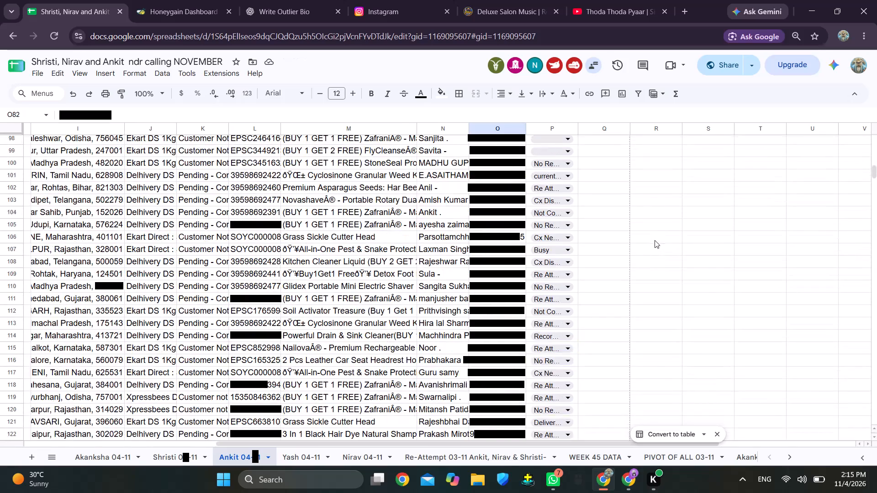
{"action": "scroll", "coordinate": [655, 240], "scroll_direction": "down", "scroll_amount": 4}
{"action": "scroll", "coordinate": [658, 241], "scroll_direction": "up", "scroll_amount": 1}
{"action": "scroll", "coordinate": [658, 241], "scroll_direction": "down", "scroll_amount": 2}
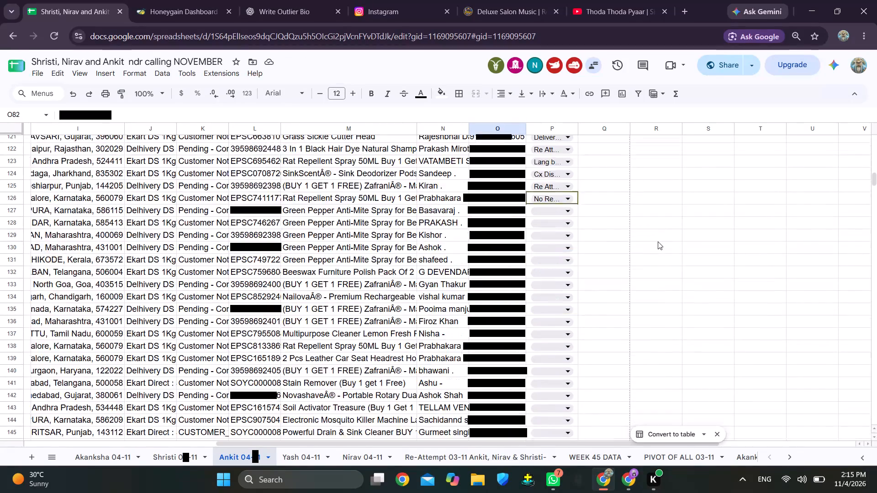
{"action": "scroll", "coordinate": [658, 241], "scroll_direction": "down", "scroll_amount": 6}
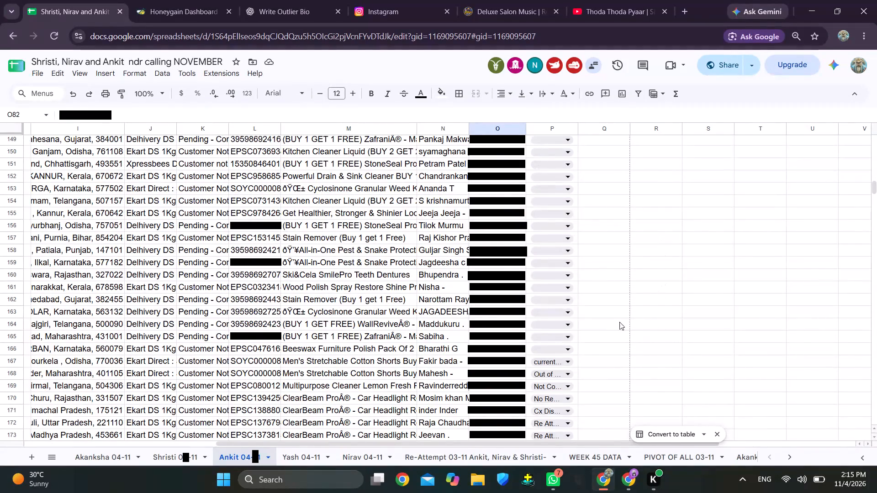
{"action": "scroll", "coordinate": [663, 274], "scroll_direction": "up", "scroll_amount": 1}
{"action": "scroll", "coordinate": [663, 274], "scroll_direction": "down", "scroll_amount": 1}
{"action": "scroll", "coordinate": [661, 274], "scroll_direction": "up", "scroll_amount": 3}
{"action": "scroll", "coordinate": [622, 239], "scroll_direction": "down", "scroll_amount": 1}
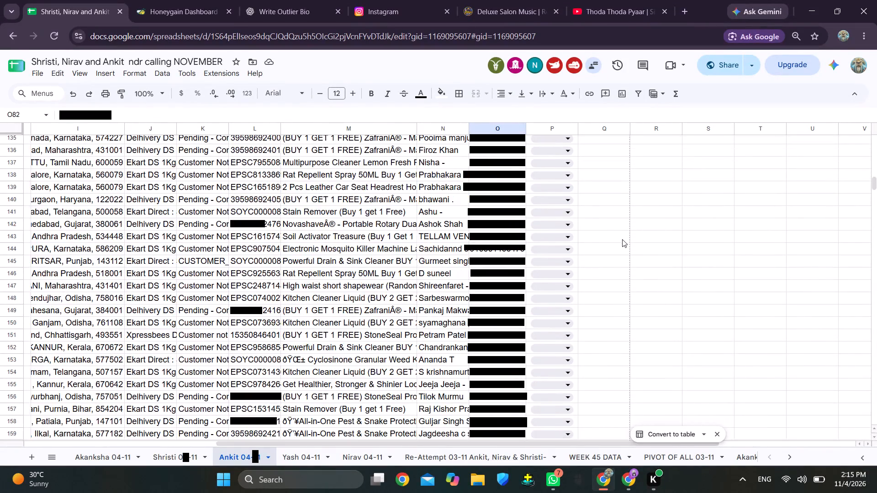
{"action": "scroll", "coordinate": [622, 239], "scroll_direction": "down", "scroll_amount": 1}
{"action": "scroll", "coordinate": [622, 241], "scroll_direction": "up", "scroll_amount": 1}
{"action": "scroll", "coordinate": [622, 242], "scroll_direction": "down", "scroll_amount": 1}
{"action": "scroll", "coordinate": [622, 243], "scroll_direction": "up", "scroll_amount": 2}
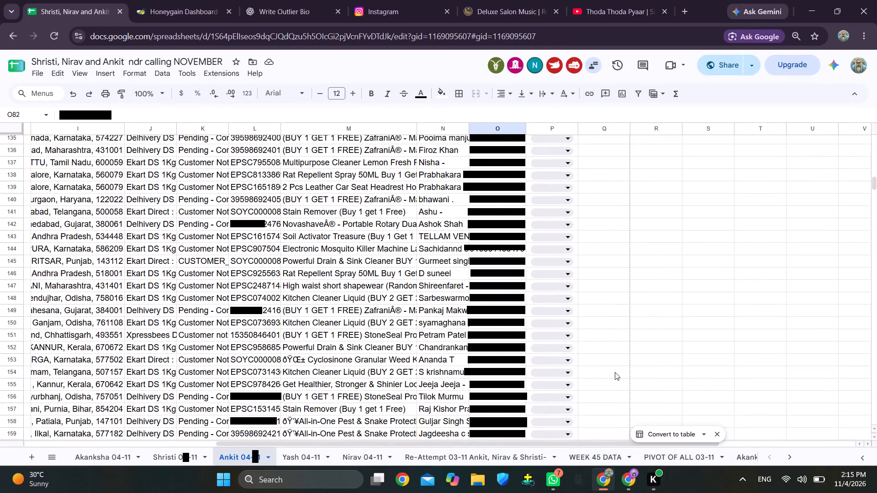
Switch to the first profile's window and examine the remarks column from row 126 down to about row 176.
{"action": "left_click", "coordinate": [629, 483]}
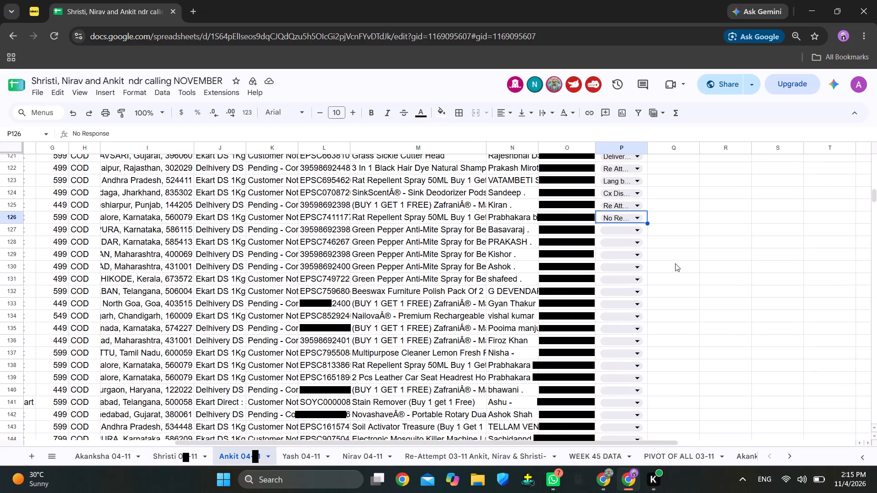
{"action": "scroll", "coordinate": [708, 336], "scroll_direction": "down", "scroll_amount": 2}
{"action": "scroll", "coordinate": [708, 327], "scroll_direction": "up", "scroll_amount": 1}
{"action": "scroll", "coordinate": [707, 314], "scroll_direction": "down", "scroll_amount": 1}
{"action": "scroll", "coordinate": [692, 309], "scroll_direction": "up", "scroll_amount": 1}
{"action": "scroll", "coordinate": [692, 309], "scroll_direction": "down", "scroll_amount": 5}
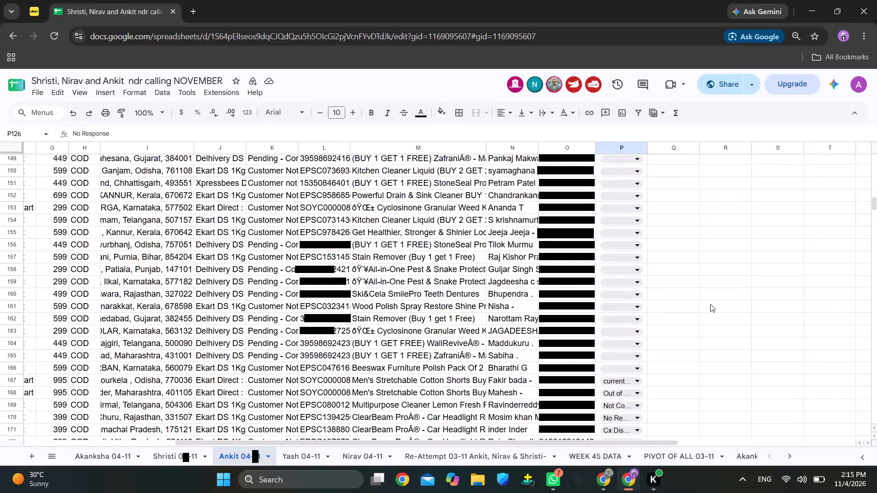
{"action": "scroll", "coordinate": [710, 305], "scroll_direction": "down", "scroll_amount": 1}
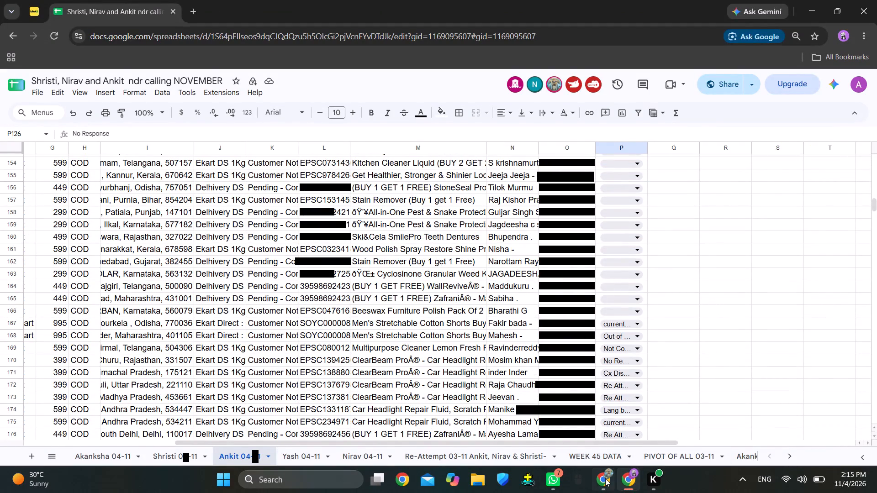
Switch to the other profile's window and select the customer name cell in row 82.
{"action": "left_click", "coordinate": [605, 479]}
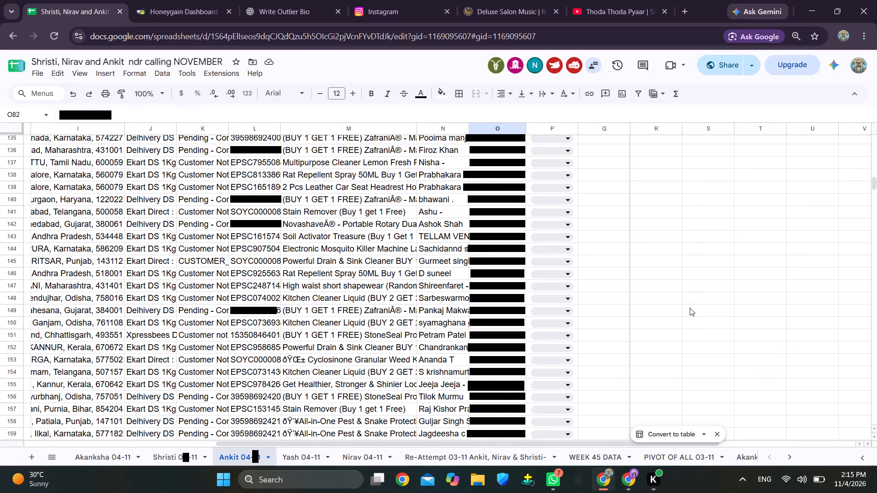
{"action": "scroll", "coordinate": [690, 308], "scroll_direction": "up", "scroll_amount": 6}
{"action": "scroll", "coordinate": [693, 305], "scroll_direction": "down", "scroll_amount": 1}
{"action": "scroll", "coordinate": [693, 304], "scroll_direction": "up", "scroll_amount": 1}
{"action": "scroll", "coordinate": [693, 304], "scroll_direction": "down", "scroll_amount": 1}
{"action": "scroll", "coordinate": [693, 304], "scroll_direction": "up", "scroll_amount": 2}
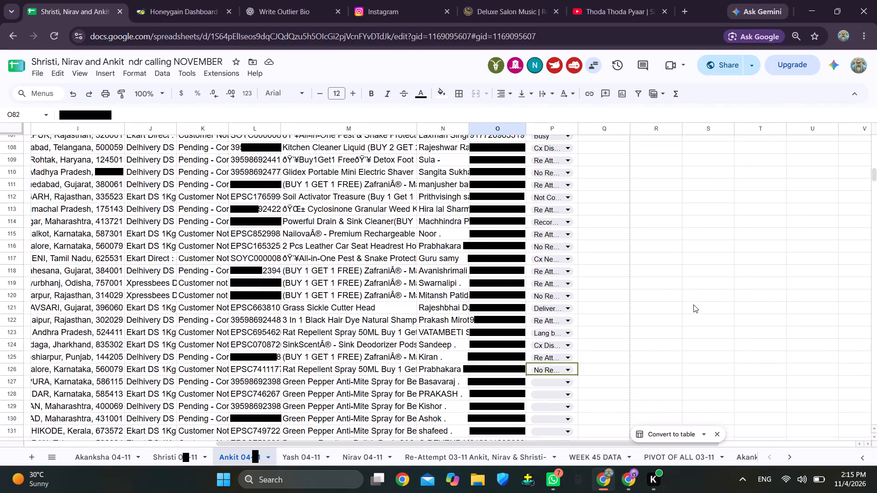
{"action": "scroll", "coordinate": [693, 304], "scroll_direction": "up", "scroll_amount": 5}
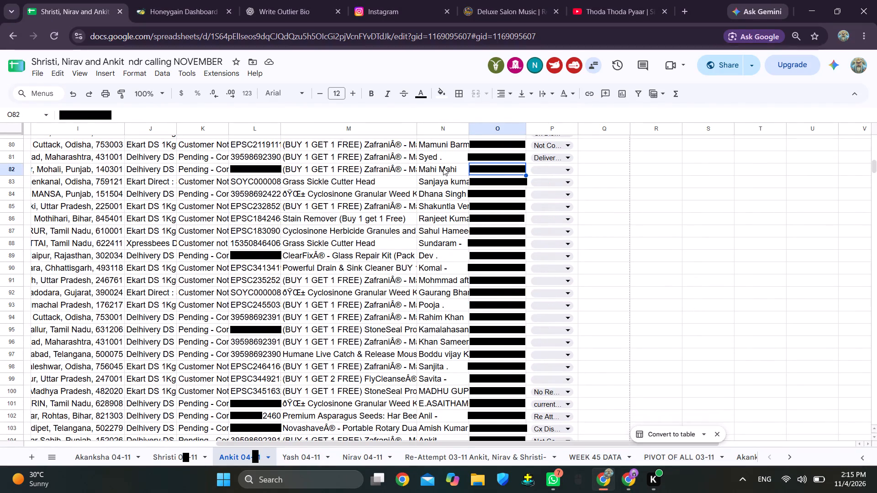
{"action": "left_click", "coordinate": [444, 168]}
Switch to the first profile's window and set the row 166 remark to Re Attempt.
{"action": "left_click", "coordinate": [627, 478]}
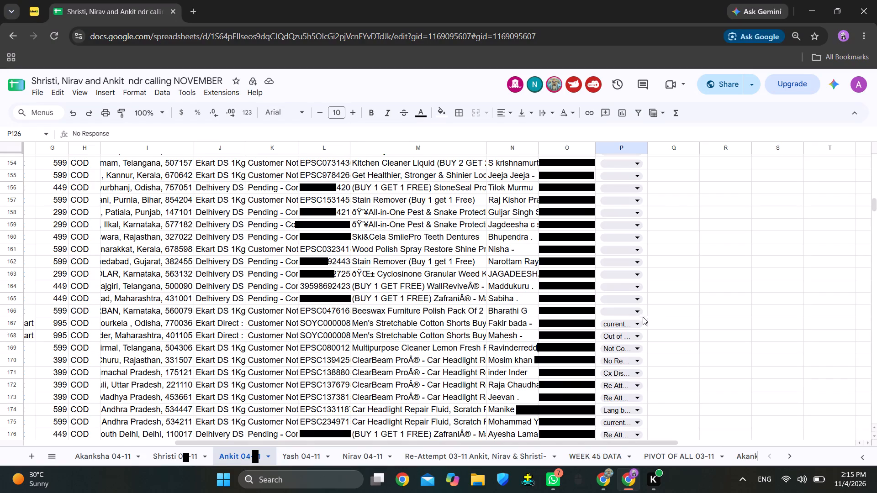
{"action": "left_click", "coordinate": [630, 310]}
{"action": "left_click", "coordinate": [629, 327]}
Set the row 127 remark to Cx Disconnected.
{"action": "scroll", "coordinate": [687, 291], "scroll_direction": "up", "scroll_amount": 6}
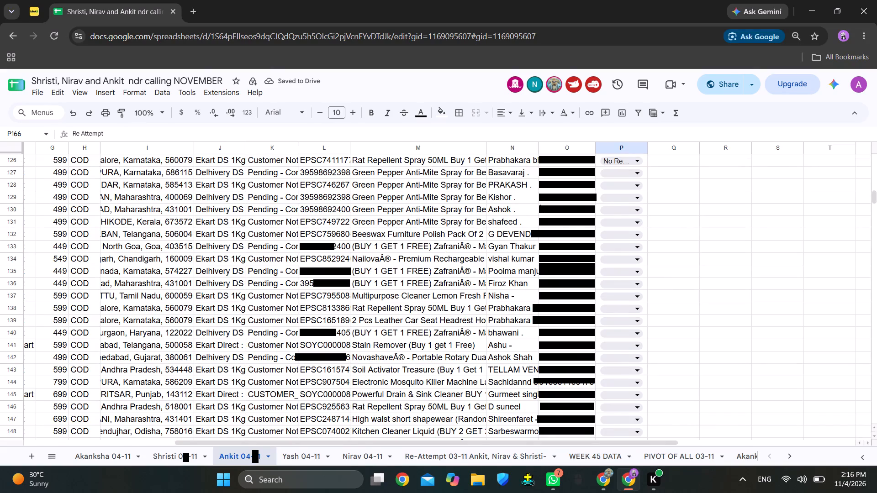
{"action": "scroll", "coordinate": [590, 196], "scroll_direction": "up", "scroll_amount": 1}
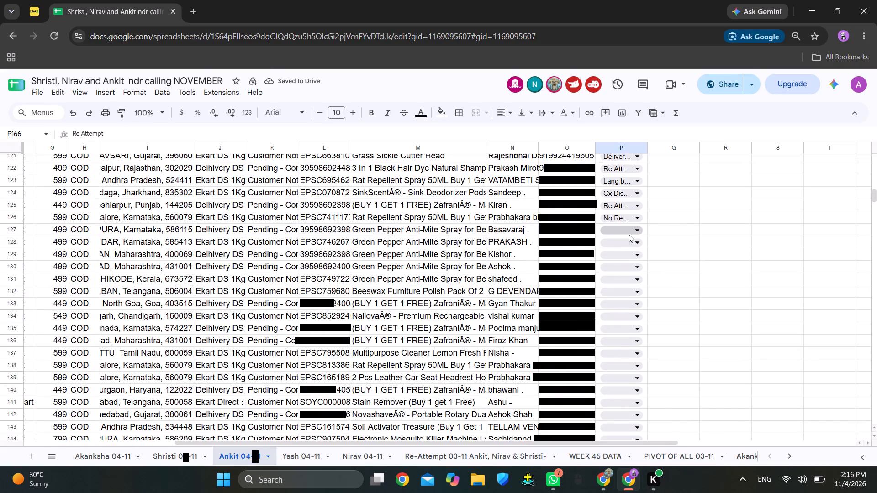
{"action": "left_click", "coordinate": [629, 234]}
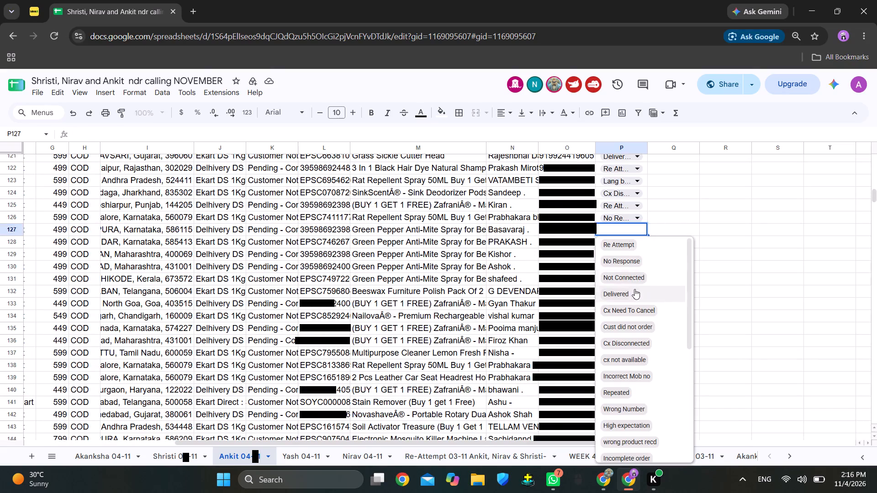
{"action": "left_click", "coordinate": [623, 345]}
Switch to the other profile's window and set the row 82 remark to Re Attempt.
{"action": "left_click", "coordinate": [604, 479]}
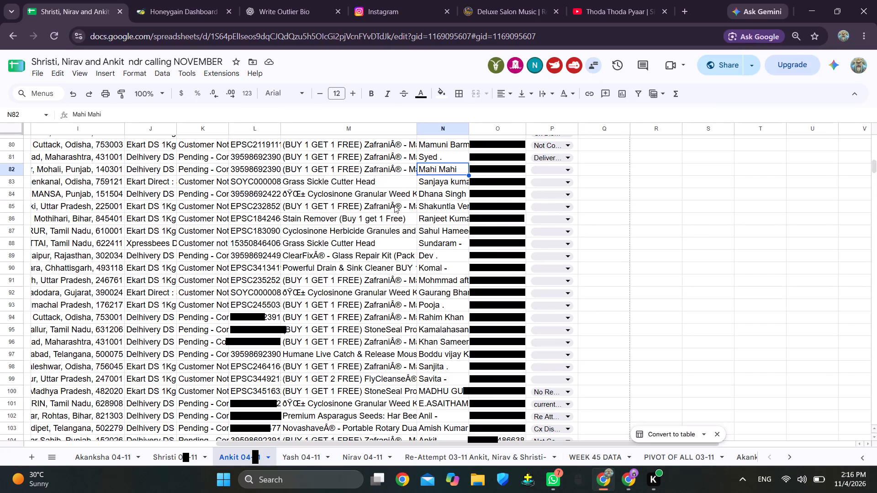
{"action": "left_click", "coordinate": [549, 172]}
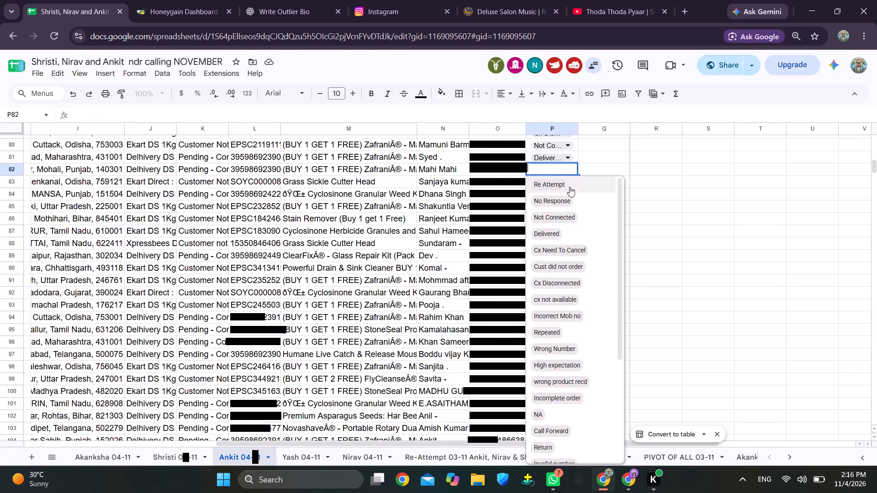
{"action": "left_click", "coordinate": [557, 185]}
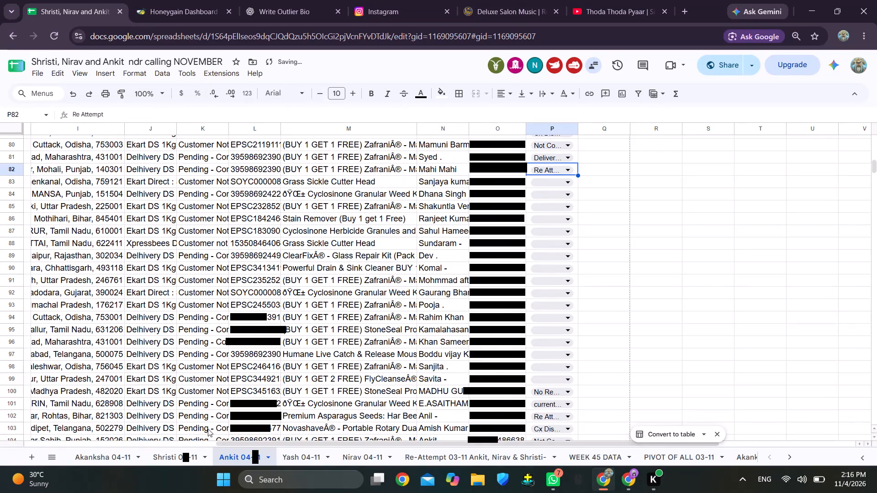
Check the Akanksha, Shristi and Nirav 04-11 sheets, reviewing how far the Nirav sheet's remarks column is filled in.
{"action": "left_click", "coordinate": [111, 462]}
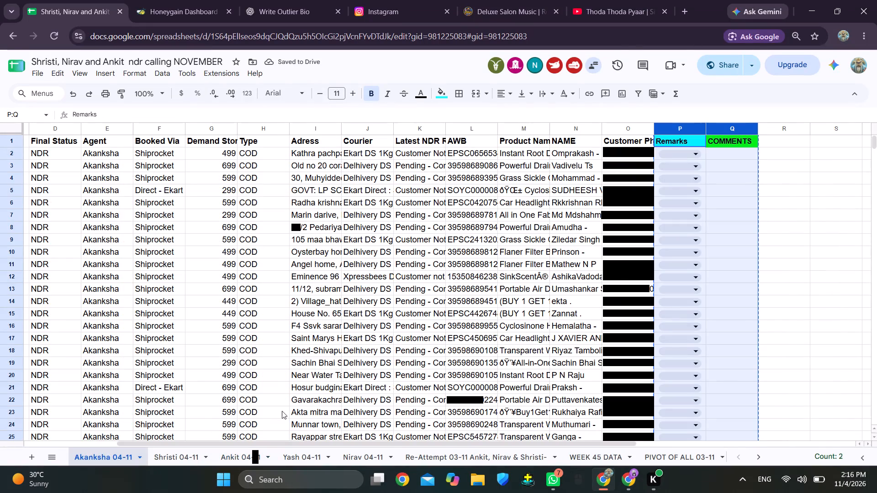
{"action": "left_click", "coordinate": [177, 460]}
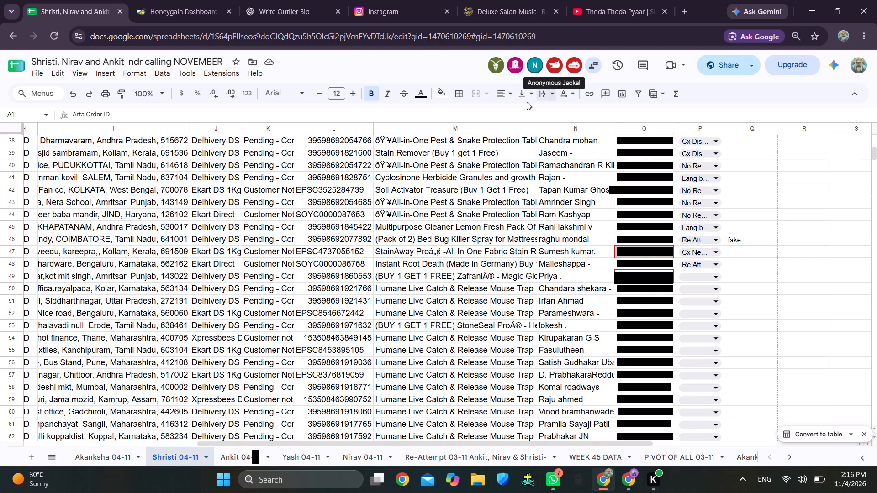
{"action": "left_click", "coordinate": [361, 455]}
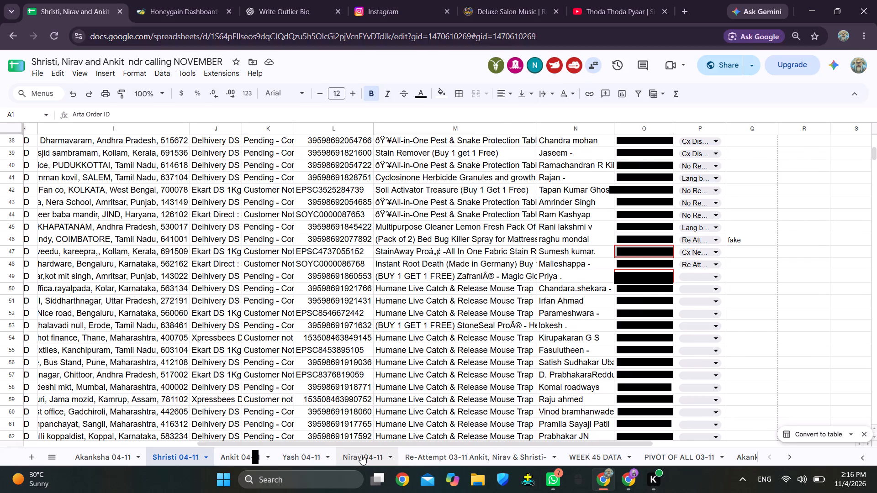
{"action": "left_click_drag", "start_coordinate": [477, 446], "coordinate": [485, 446]}
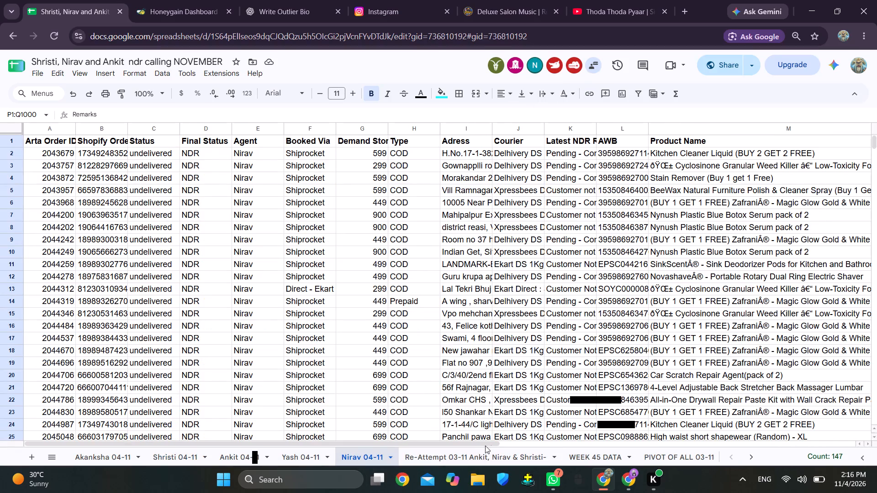
{"action": "left_click_drag", "start_coordinate": [485, 446], "coordinate": [497, 444]}
{"action": "left_click_drag", "start_coordinate": [491, 443], "coordinate": [731, 443]}
{"action": "scroll", "coordinate": [812, 288], "scroll_direction": "down", "scroll_amount": 3}
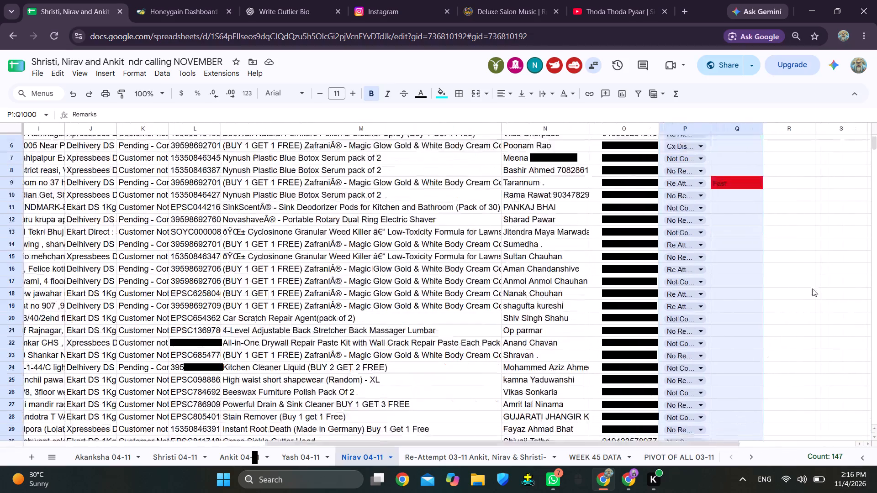
{"action": "scroll", "coordinate": [812, 288], "scroll_direction": "down", "scroll_amount": 11}
{"action": "scroll", "coordinate": [819, 315], "scroll_direction": "up", "scroll_amount": 1}
{"action": "scroll", "coordinate": [819, 316], "scroll_direction": "down", "scroll_amount": 6}
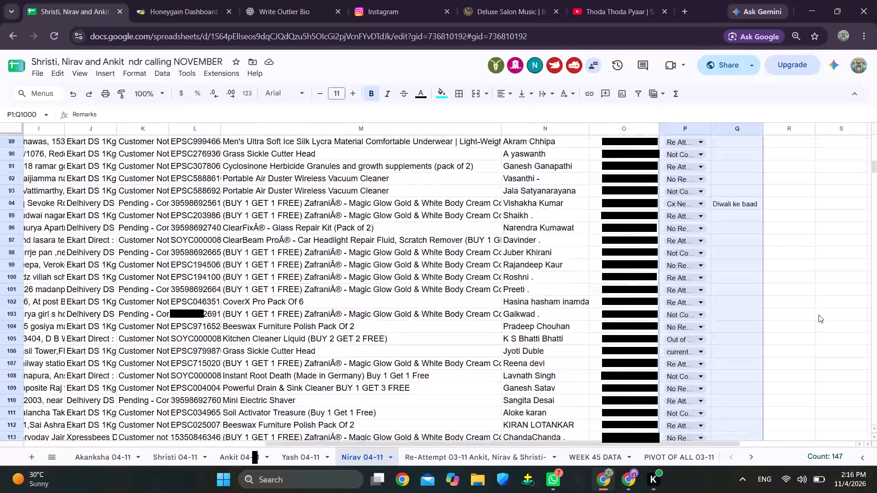
{"action": "scroll", "coordinate": [821, 309], "scroll_direction": "down", "scroll_amount": 4}
{"action": "scroll", "coordinate": [821, 309], "scroll_direction": "up", "scroll_amount": 1}
{"action": "scroll", "coordinate": [822, 310], "scroll_direction": "down", "scroll_amount": 7}
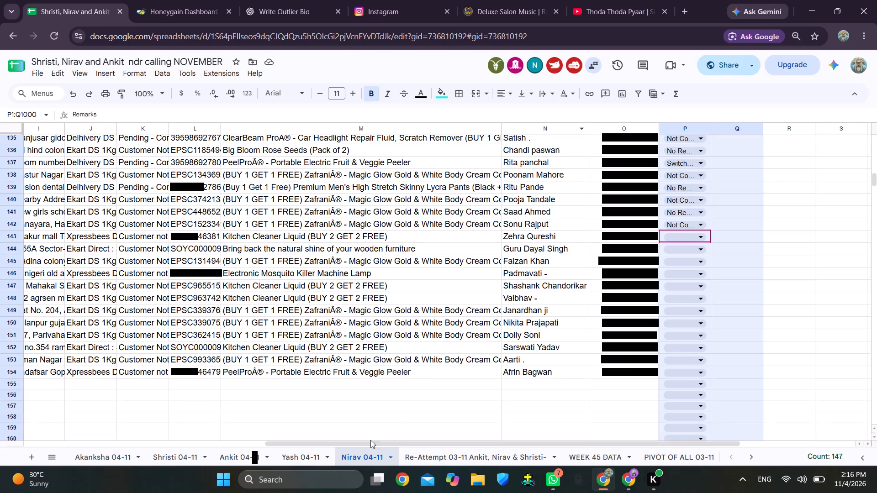
Return to the Ankit 04-11 sheet and check the remarks column around row 127.
{"action": "left_click", "coordinate": [254, 460]}
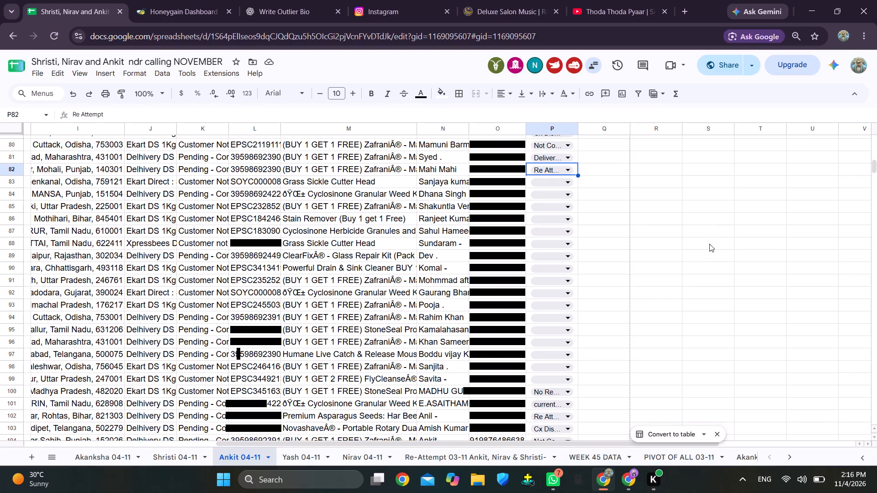
{"action": "scroll", "coordinate": [712, 275], "scroll_direction": "down", "scroll_amount": 6}
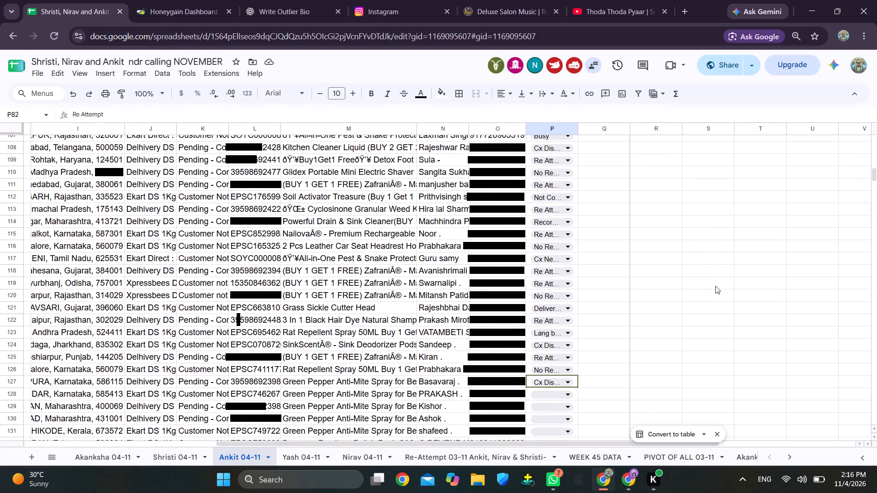
{"action": "scroll", "coordinate": [721, 283], "scroll_direction": "down", "scroll_amount": 3}
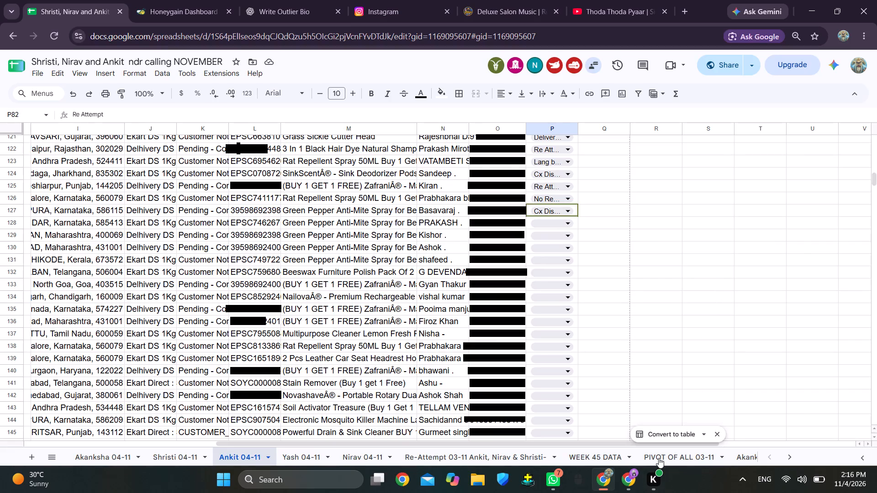
Switch to the first profile's window and set the row 128 remark to currently unavailable.
{"action": "left_click", "coordinate": [629, 483]}
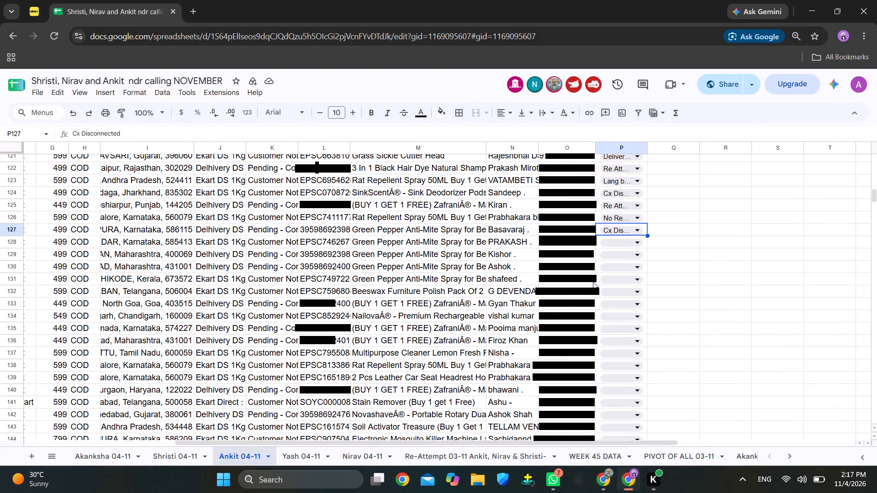
{"action": "left_click", "coordinate": [634, 246]}
{"action": "scroll", "coordinate": [649, 334], "scroll_direction": "down", "scroll_amount": 10}
{"action": "left_click", "coordinate": [650, 403]}
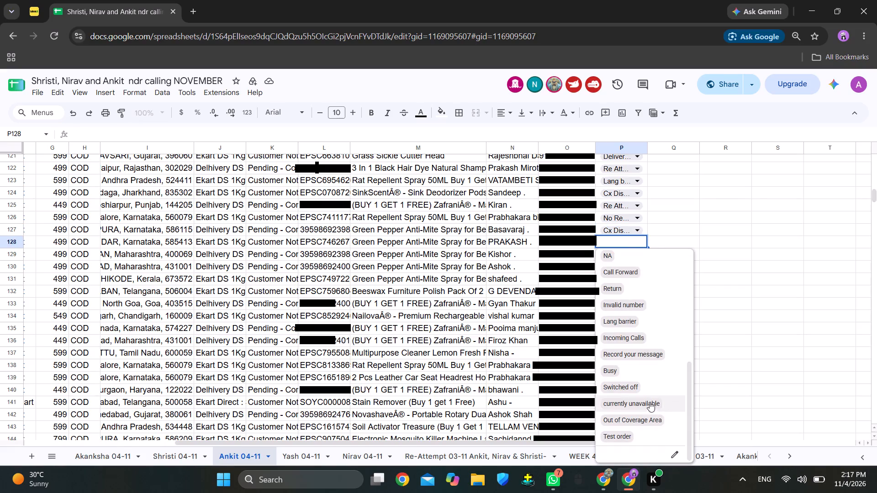
Set the row 165 remark to Cx Need To Cancel on the Ankit 04-11 sheet.
{"action": "scroll", "coordinate": [693, 361], "scroll_direction": "down", "scroll_amount": 7}
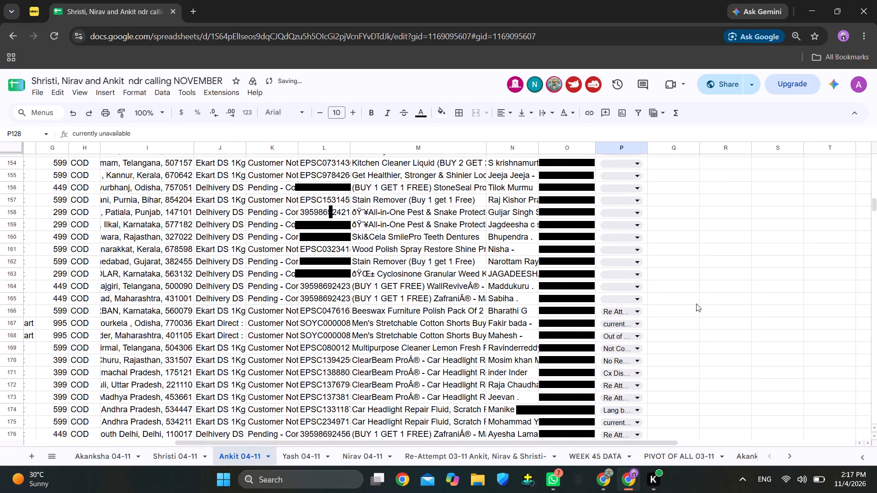
{"action": "scroll", "coordinate": [704, 301], "scroll_direction": "down", "scroll_amount": 1}
{"action": "scroll", "coordinate": [705, 301], "scroll_direction": "up", "scroll_amount": 7}
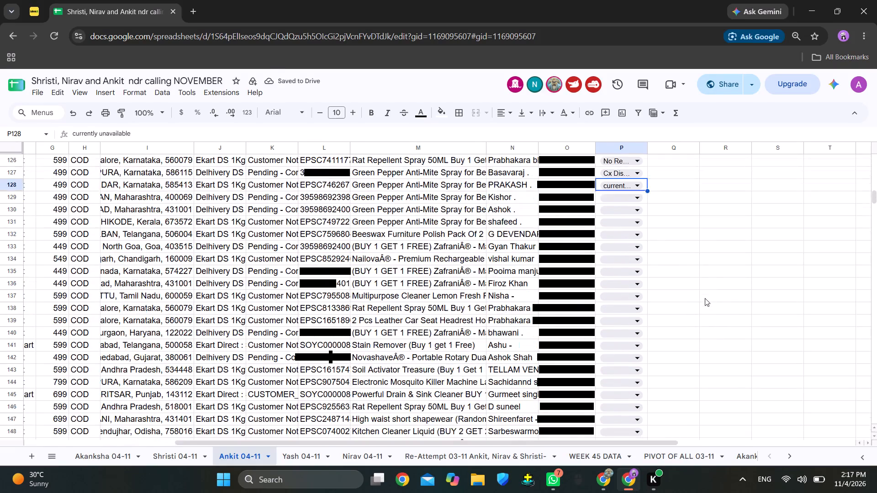
{"action": "scroll", "coordinate": [704, 300], "scroll_direction": "down", "scroll_amount": 6}
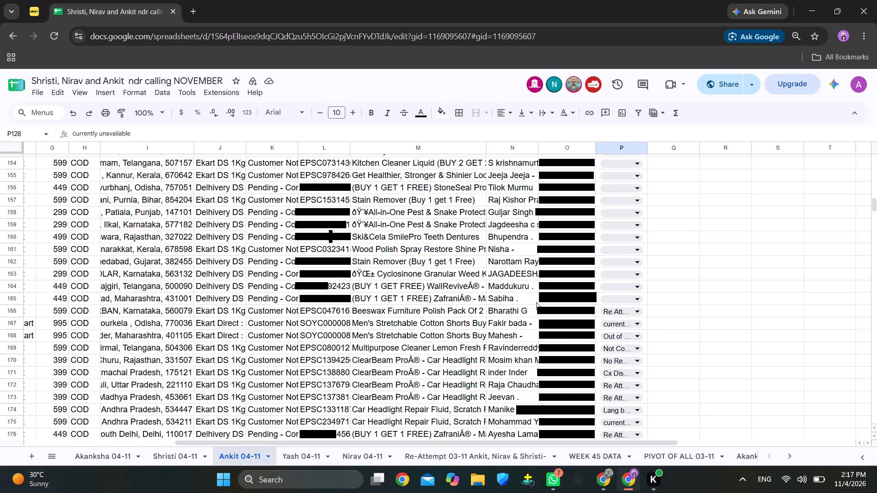
{"action": "left_click", "coordinate": [619, 303]}
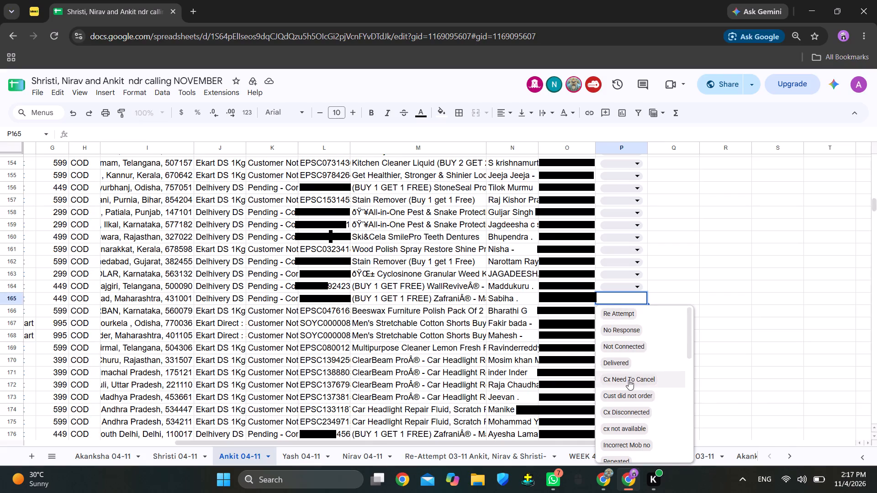
{"action": "left_click", "coordinate": [629, 380]}
Switch to the other profile's window and select the row 83 customer's phone number for calling.
{"action": "left_click", "coordinate": [601, 479]}
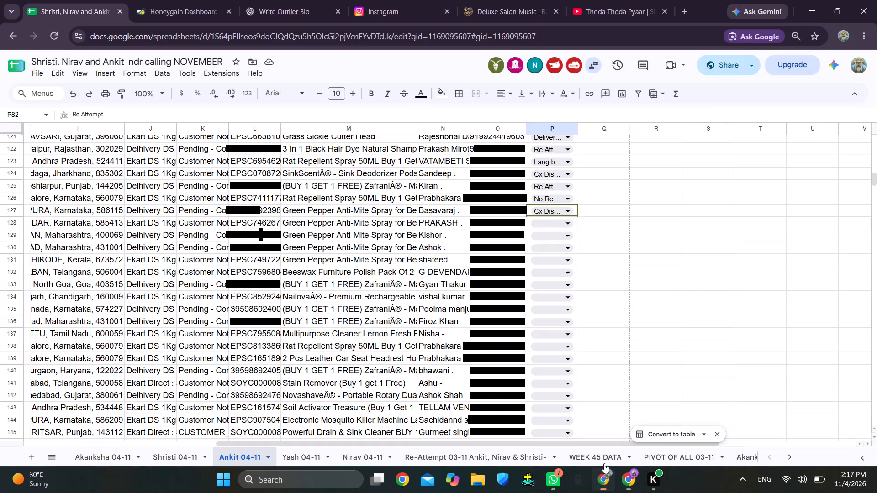
{"action": "scroll", "coordinate": [585, 271], "scroll_direction": "up", "scroll_amount": 11}
{"action": "scroll", "coordinate": [592, 266], "scroll_direction": "down", "scroll_amount": 1}
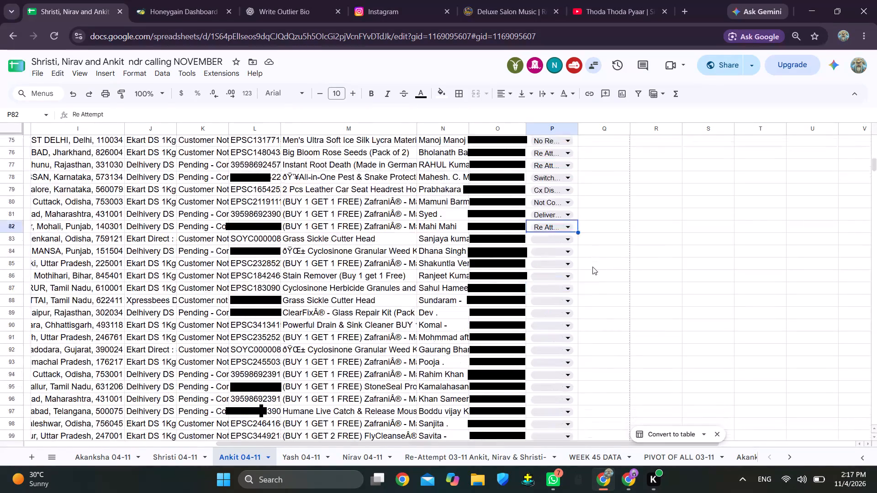
{"action": "scroll", "coordinate": [592, 267], "scroll_direction": "up", "scroll_amount": 1}
{"action": "scroll", "coordinate": [608, 263], "scroll_direction": "down", "scroll_amount": 1}
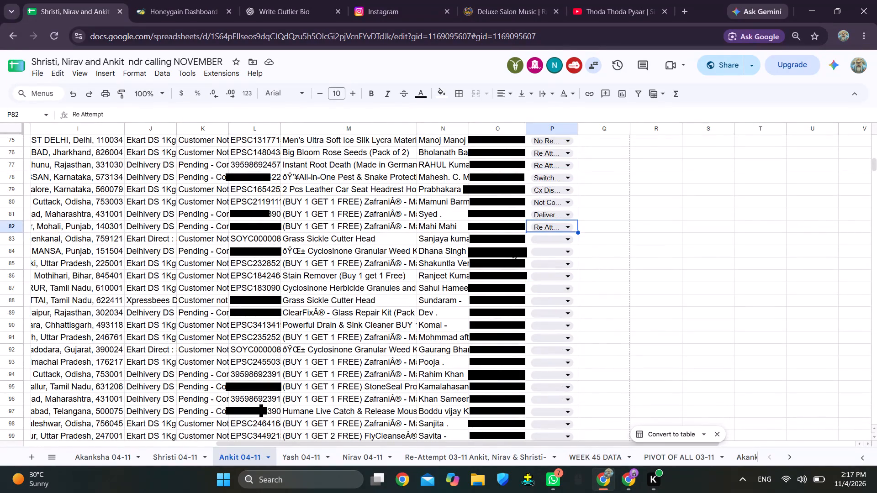
{"action": "left_click", "coordinate": [503, 238]}
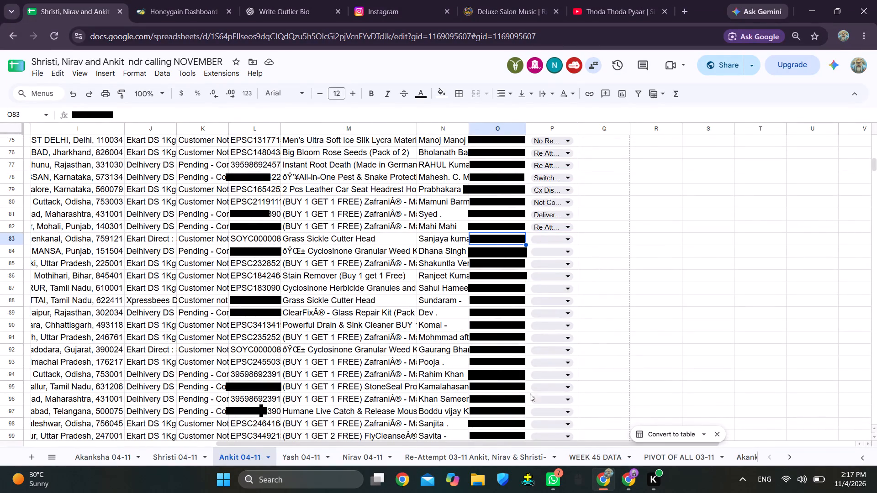
Return to the first profile's window and set the row 129 remark to Busy.
{"action": "left_click", "coordinate": [633, 482]}
{"action": "scroll", "coordinate": [655, 305], "scroll_direction": "down", "scroll_amount": 1}
{"action": "scroll", "coordinate": [655, 305], "scroll_direction": "up", "scroll_amount": 4}
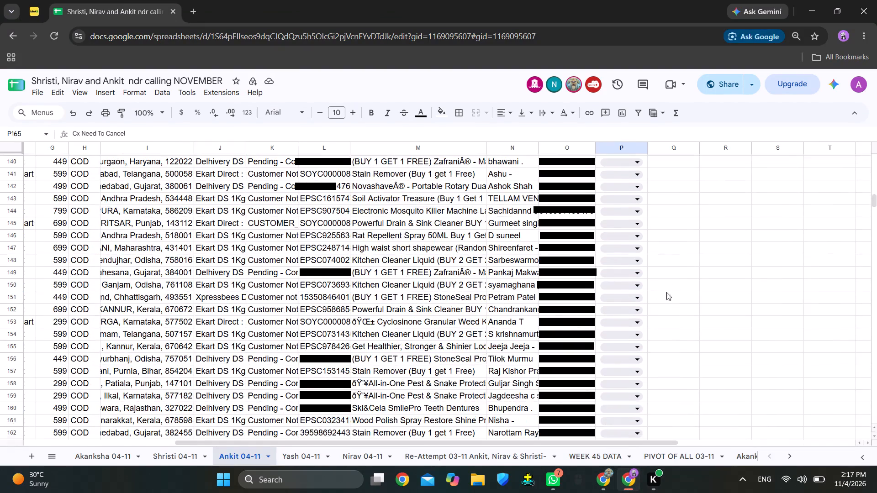
{"action": "scroll", "coordinate": [693, 280], "scroll_direction": "up", "scroll_amount": 4}
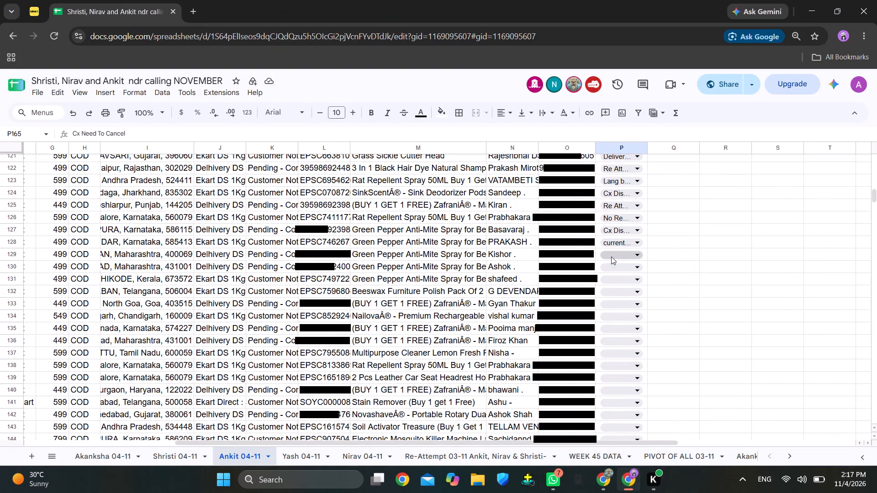
{"action": "scroll", "coordinate": [617, 254], "scroll_direction": "up", "scroll_amount": 1}
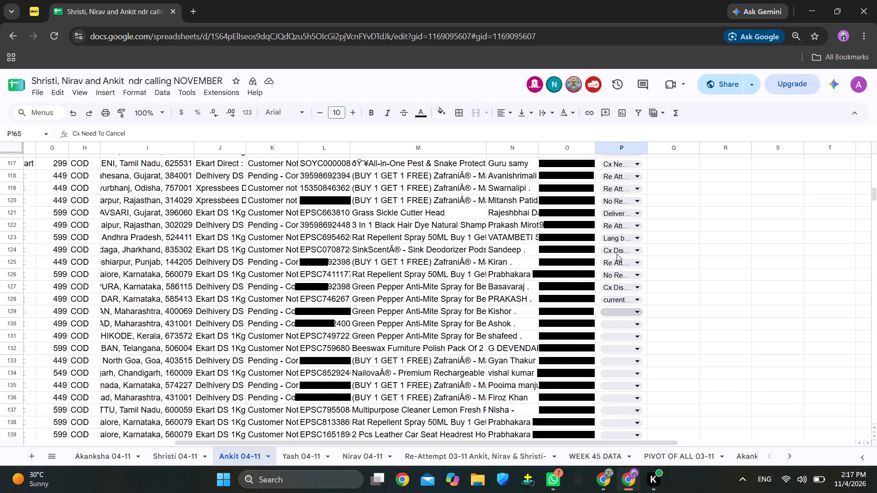
{"action": "scroll", "coordinate": [622, 265], "scroll_direction": "down", "scroll_amount": 1}
{"action": "left_click", "coordinate": [626, 257]}
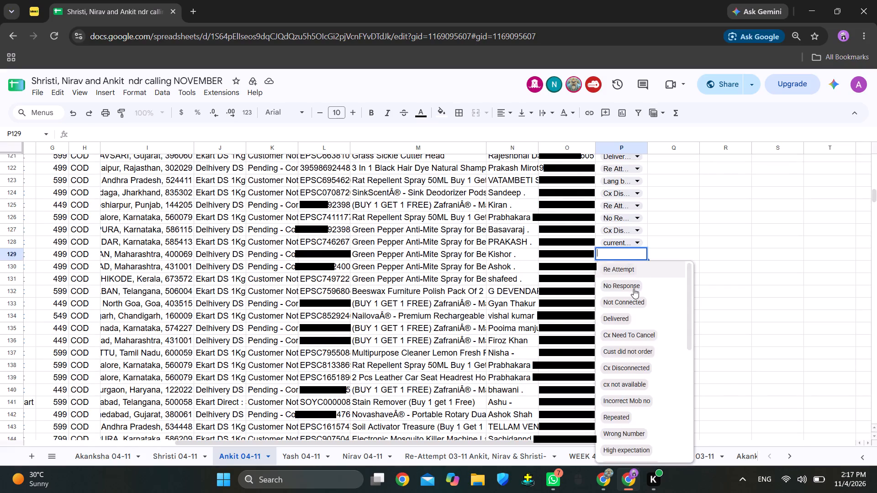
{"action": "scroll", "coordinate": [638, 308], "scroll_direction": "down", "scroll_amount": 3}
{"action": "scroll", "coordinate": [638, 313], "scroll_direction": "up", "scroll_amount": 1}
{"action": "scroll", "coordinate": [638, 314], "scroll_direction": "down", "scroll_amount": 3}
{"action": "left_click", "coordinate": [604, 370]}
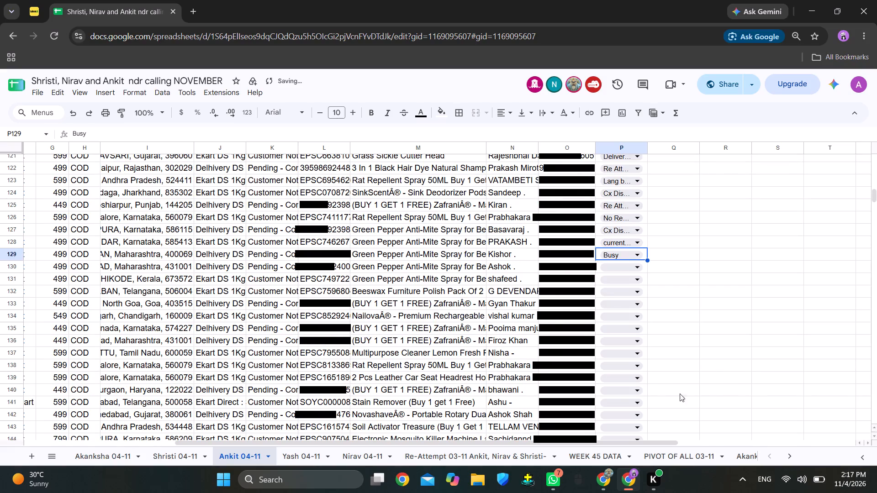
Check the row 83 customer name in the other profile's window, and set the row 164 remark to No Response in the first profile's window.
{"action": "left_click", "coordinate": [605, 479]}
{"action": "left_click", "coordinate": [438, 237]}
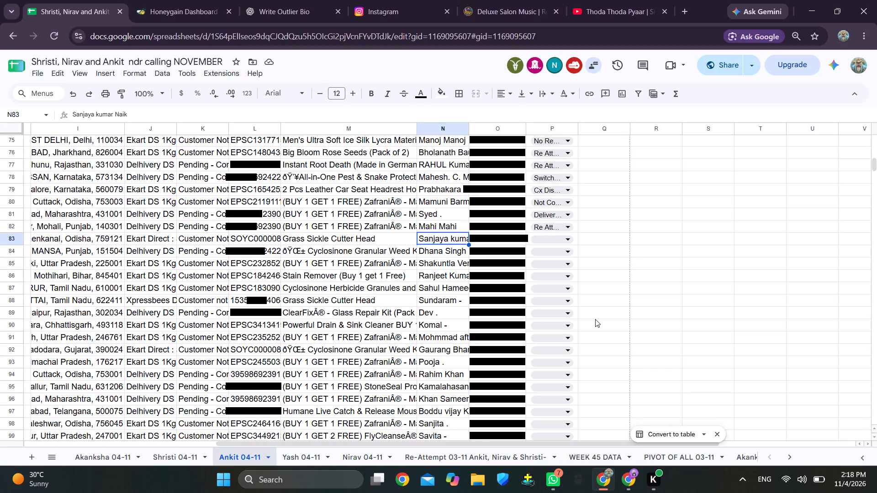
{"action": "left_click", "coordinate": [632, 485]}
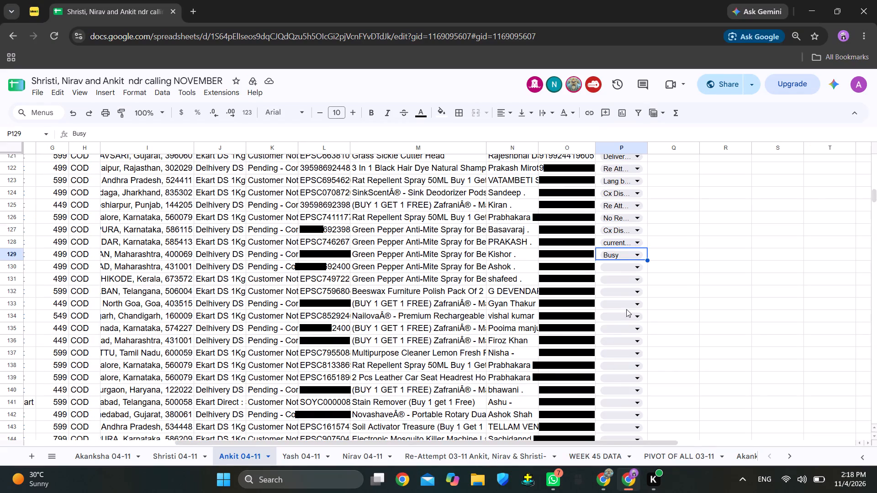
{"action": "scroll", "coordinate": [712, 285], "scroll_direction": "down", "scroll_amount": 6}
{"action": "scroll", "coordinate": [709, 327], "scroll_direction": "down", "scroll_amount": 1}
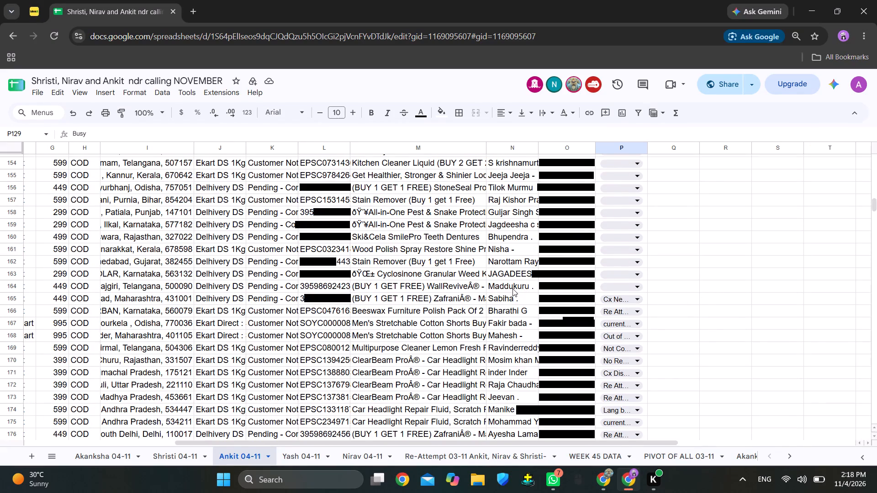
{"action": "left_click", "coordinate": [621, 286]}
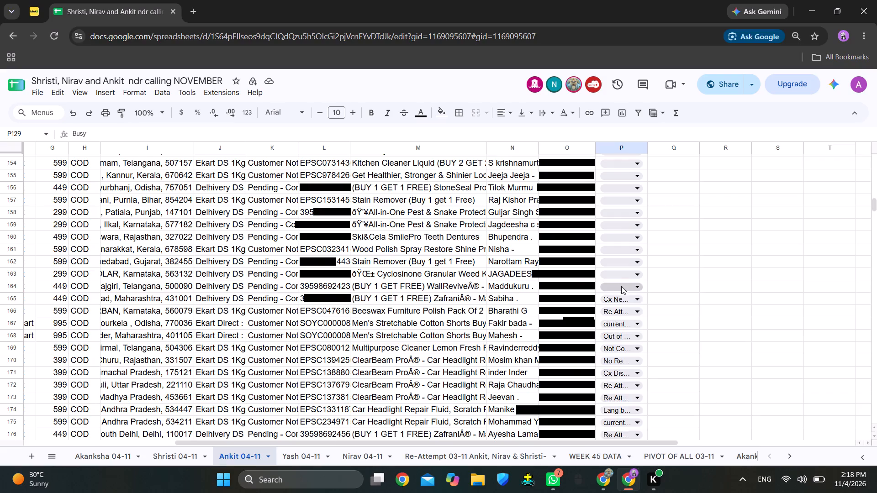
{"action": "left_click", "coordinate": [631, 315]}
{"action": "scroll", "coordinate": [700, 246], "scroll_direction": "up", "scroll_amount": 7}
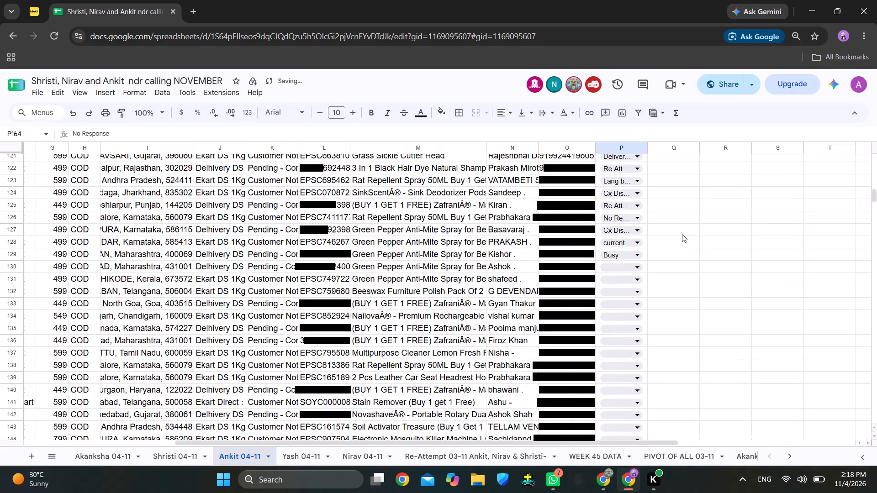
Switch to the other profile's window, set the row 83 remark to Delivered, and select the row 84 phone number.
{"action": "left_click", "coordinate": [603, 484]}
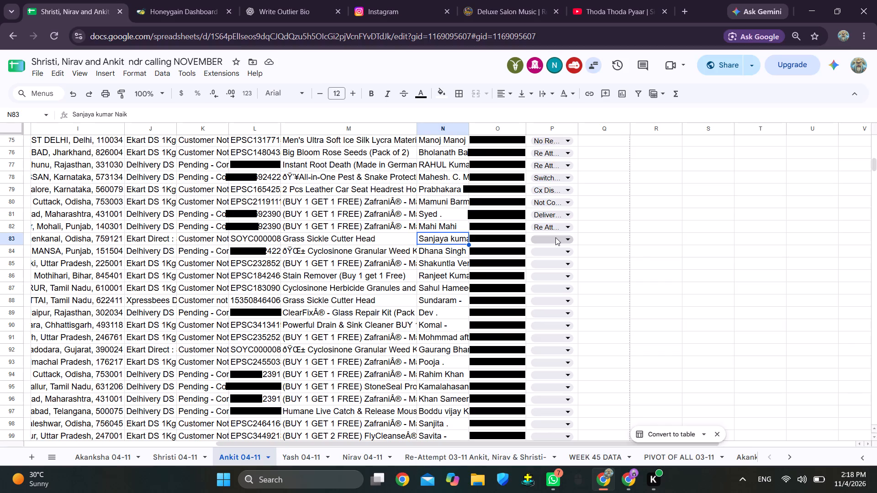
{"action": "left_click", "coordinate": [555, 237]}
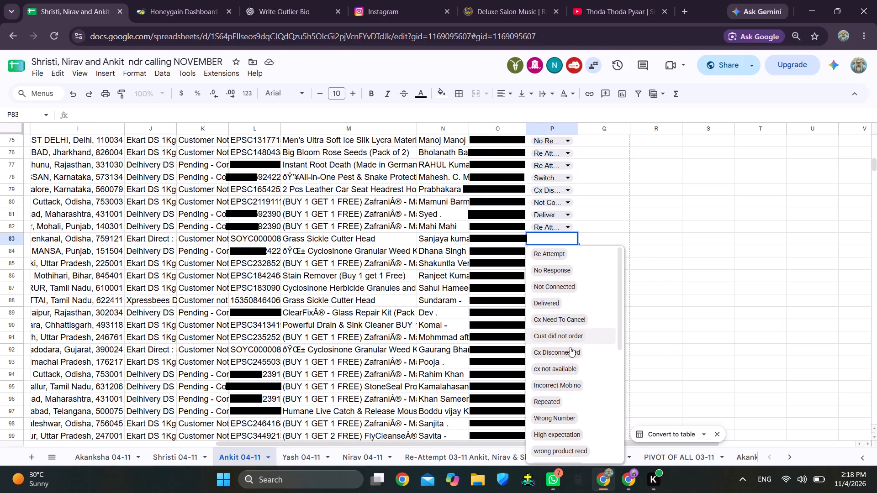
{"action": "left_click", "coordinate": [551, 303]}
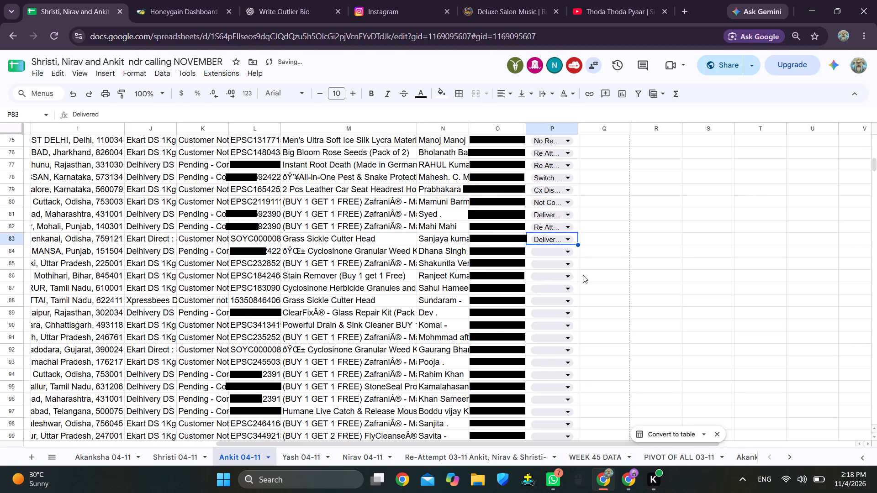
{"action": "left_click", "coordinate": [508, 251]}
Switch to the first profile's window and set the row 130 remark to cx not available.
{"action": "left_click", "coordinate": [632, 475]}
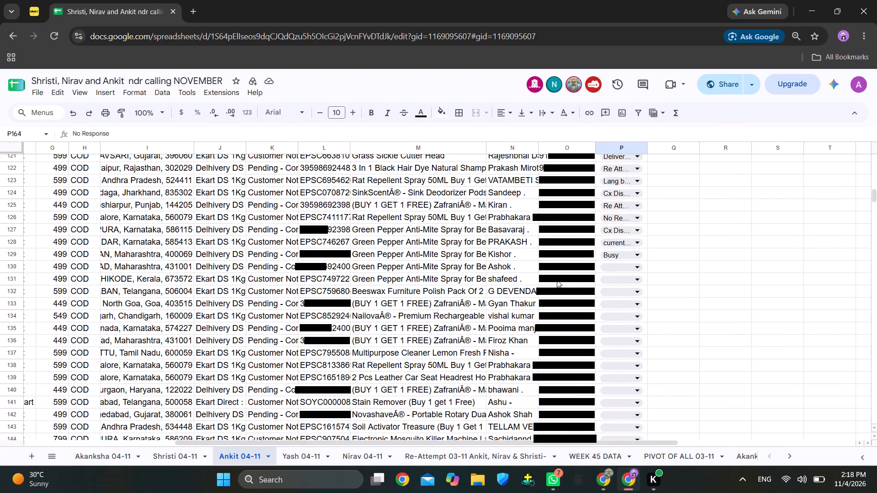
{"action": "left_click", "coordinate": [626, 267]}
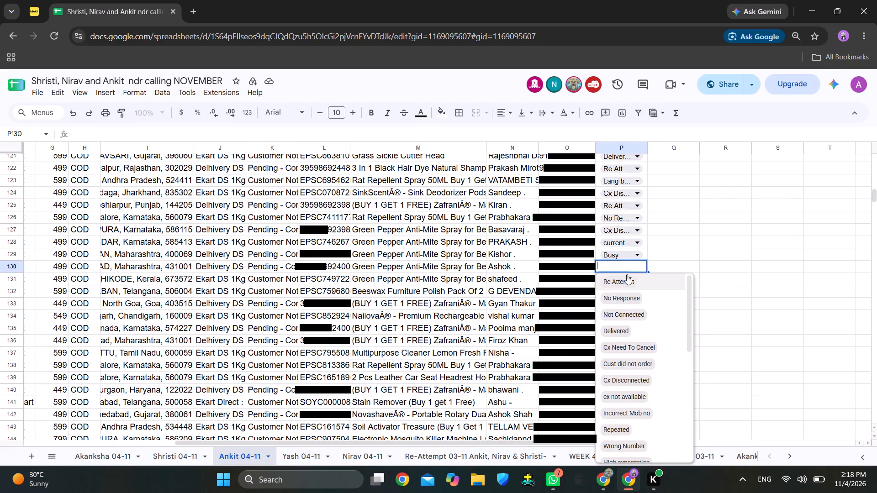
{"action": "left_click", "coordinate": [635, 393]}
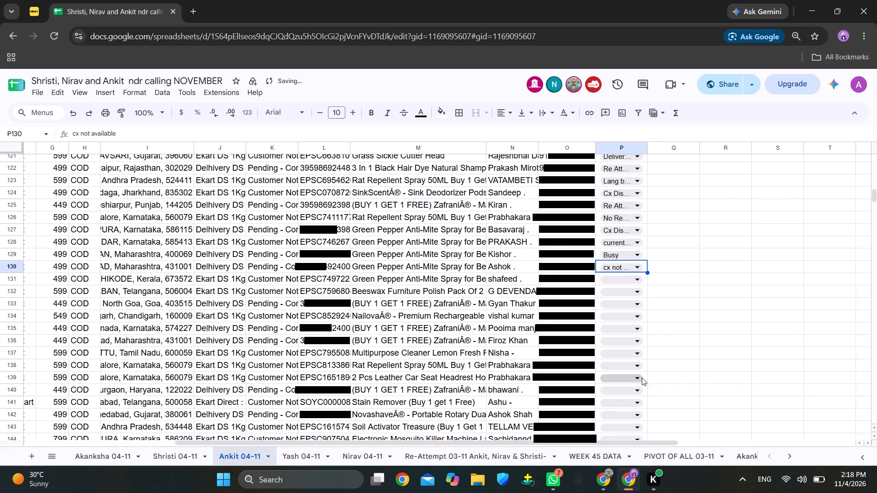
{"action": "scroll", "coordinate": [689, 364], "scroll_direction": "down", "scroll_amount": 1}
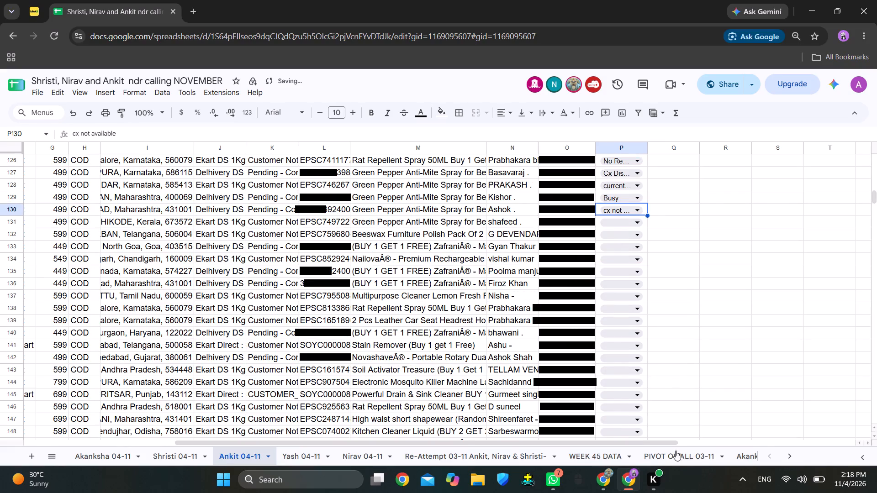
Check the row 84 customer name in the other profile's window, and set the row 163 remark to Lang barrier in the first profile's window.
{"action": "left_click", "coordinate": [606, 480]}
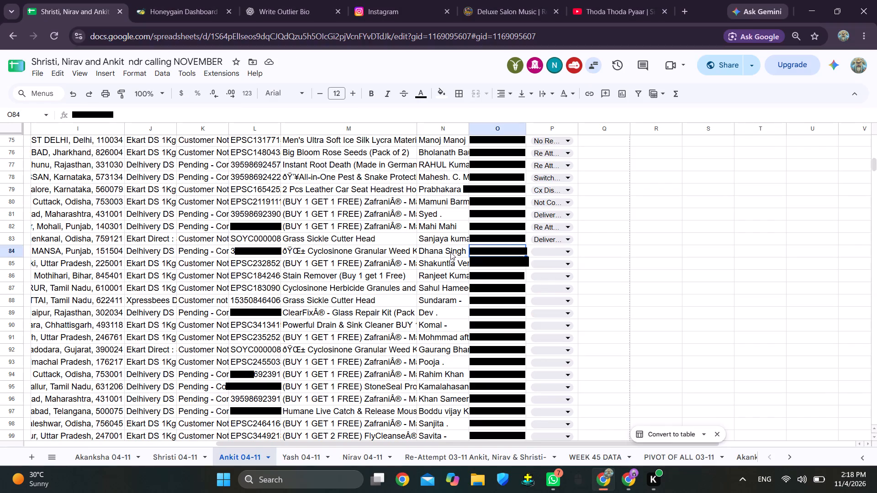
{"action": "left_click", "coordinate": [448, 251]}
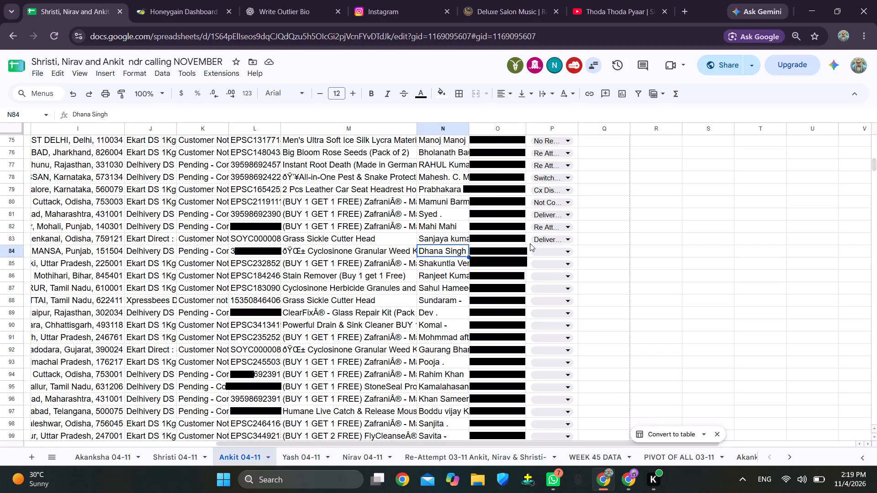
{"action": "scroll", "coordinate": [633, 253], "scroll_direction": "down", "scroll_amount": 1}
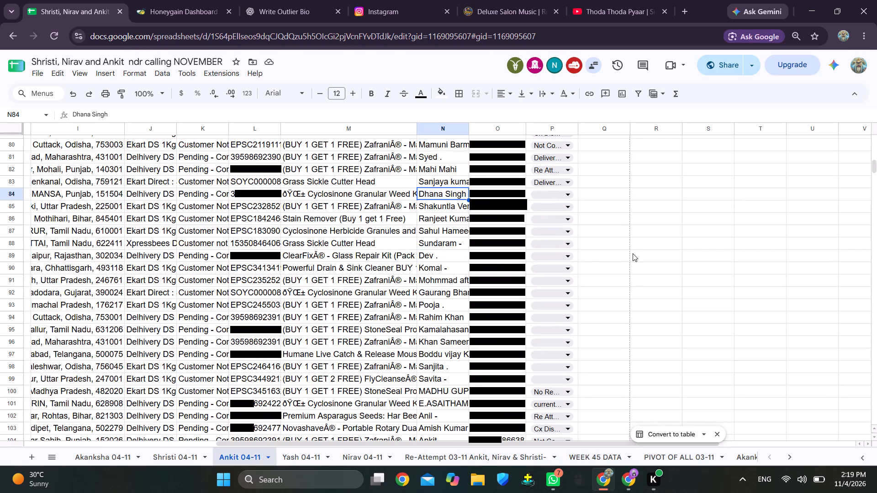
{"action": "left_click", "coordinate": [632, 478]}
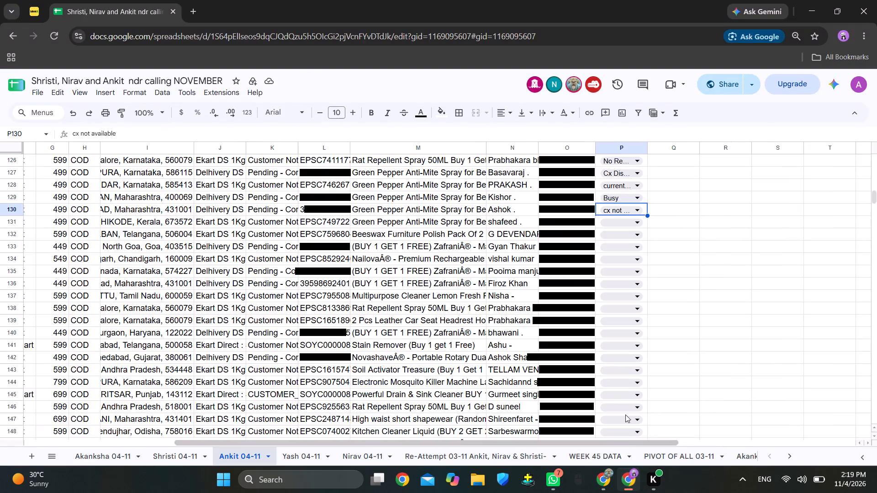
{"action": "scroll", "coordinate": [716, 284], "scroll_direction": "down", "scroll_amount": 6}
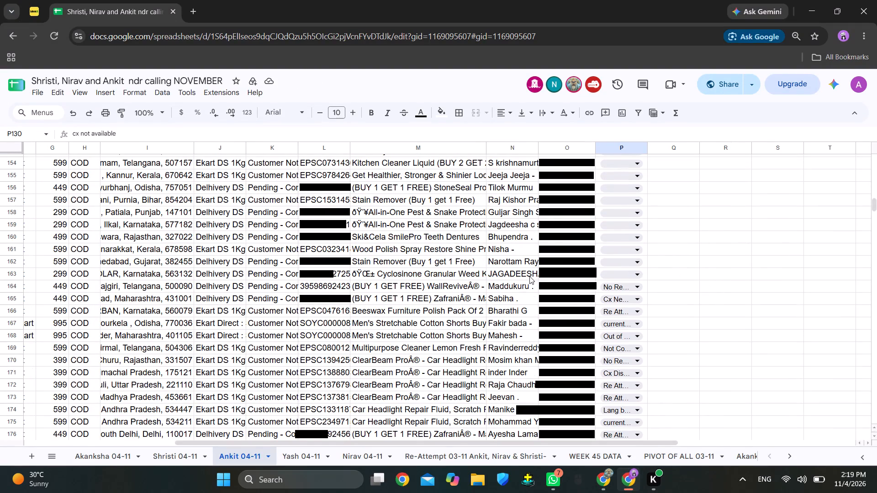
{"action": "left_click", "coordinate": [619, 274]}
{"action": "scroll", "coordinate": [629, 336], "scroll_direction": "down", "scroll_amount": 2}
{"action": "scroll", "coordinate": [629, 339], "scroll_direction": "up", "scroll_amount": 1}
{"action": "scroll", "coordinate": [629, 339], "scroll_direction": "down", "scroll_amount": 4}
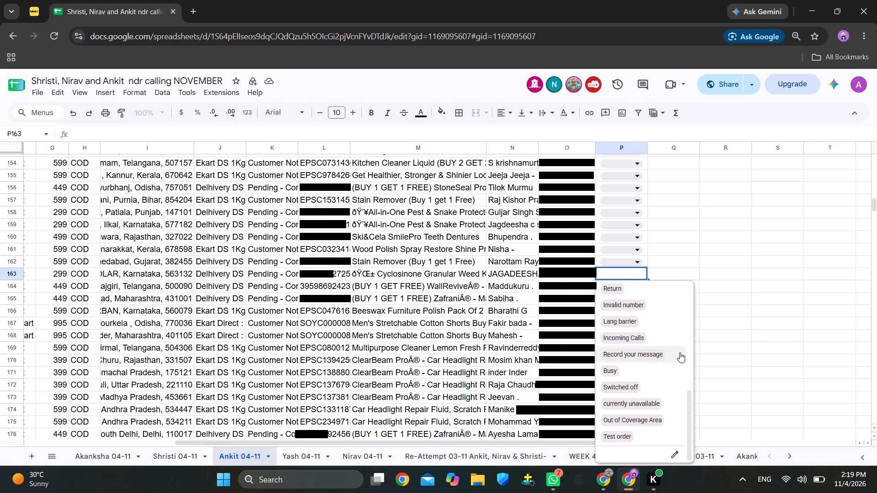
{"action": "left_click", "coordinate": [629, 321]}
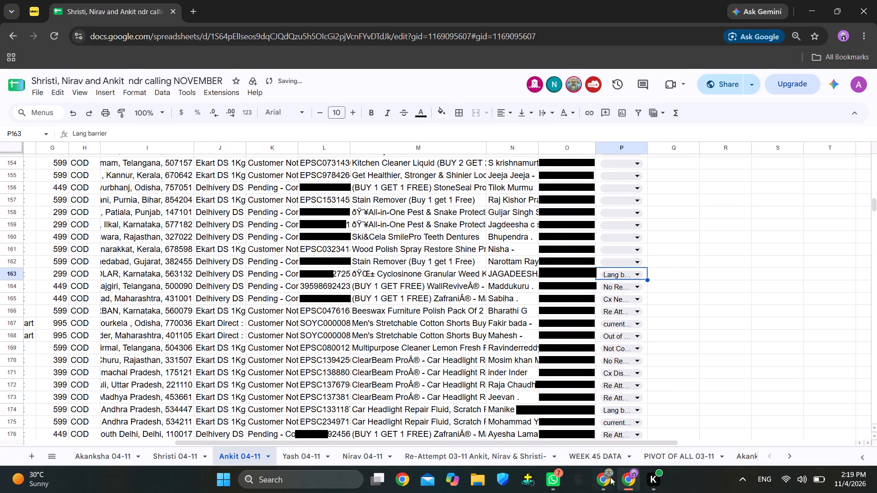
Set the row 131 remark to Lang barrier in the first profile's window.
{"action": "left_click", "coordinate": [605, 478]}
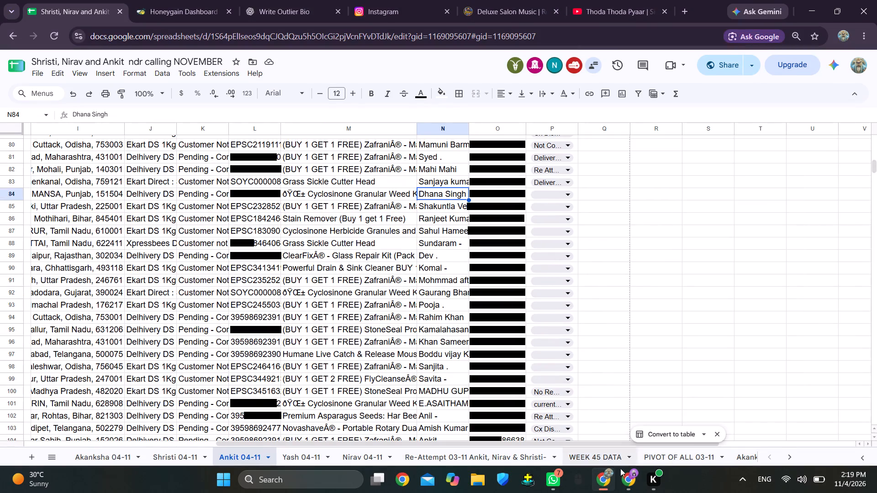
{"action": "left_click", "coordinate": [633, 479]}
{"action": "scroll", "coordinate": [684, 288], "scroll_direction": "up", "scroll_amount": 1}
{"action": "scroll", "coordinate": [684, 288], "scroll_direction": "down", "scroll_amount": 1}
{"action": "scroll", "coordinate": [684, 288], "scroll_direction": "up", "scroll_amount": 2}
{"action": "scroll", "coordinate": [683, 282], "scroll_direction": "down", "scroll_amount": 1}
{"action": "scroll", "coordinate": [683, 282], "scroll_direction": "up", "scroll_amount": 1}
{"action": "scroll", "coordinate": [683, 282], "scroll_direction": "down", "scroll_amount": 1}
{"action": "scroll", "coordinate": [683, 280], "scroll_direction": "up", "scroll_amount": 3}
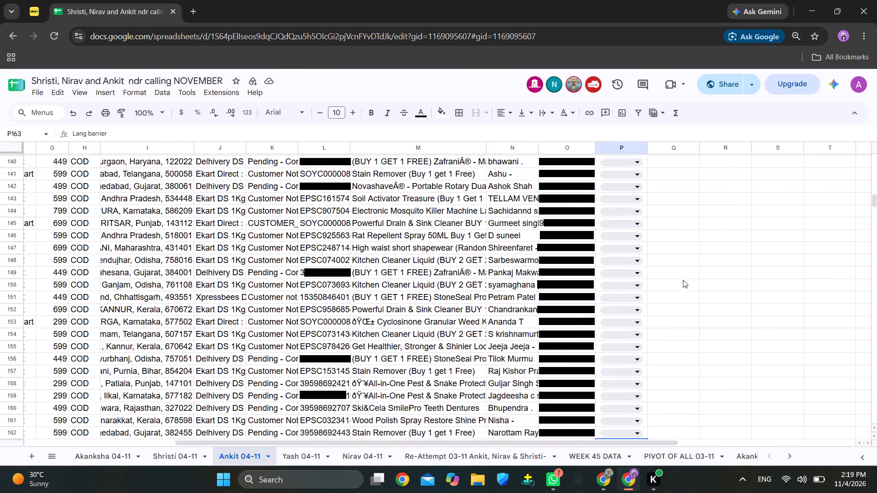
{"action": "scroll", "coordinate": [677, 272], "scroll_direction": "up", "scroll_amount": 2}
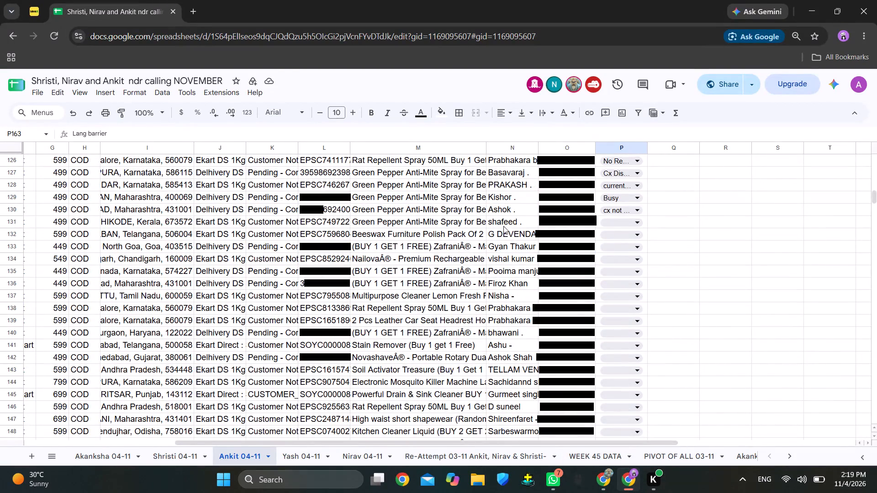
{"action": "left_click", "coordinate": [625, 225]}
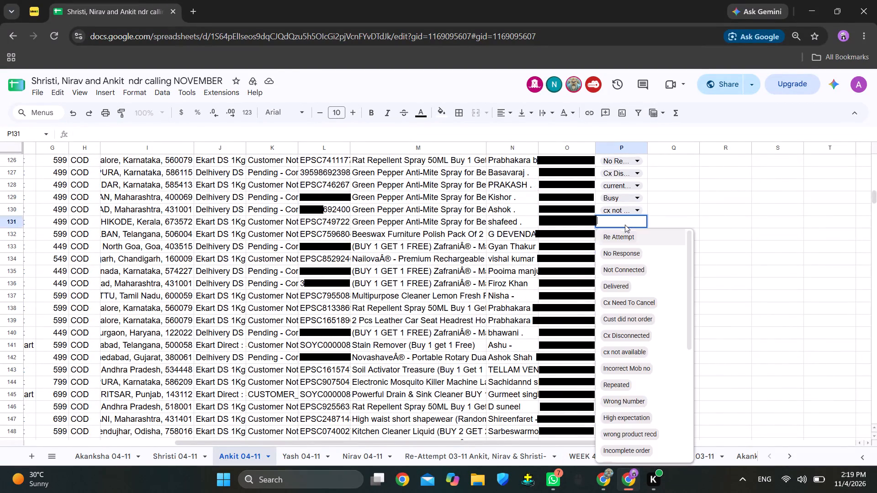
{"action": "scroll", "coordinate": [637, 302], "scroll_direction": "down", "scroll_amount": 6}
{"action": "left_click", "coordinate": [623, 319]}
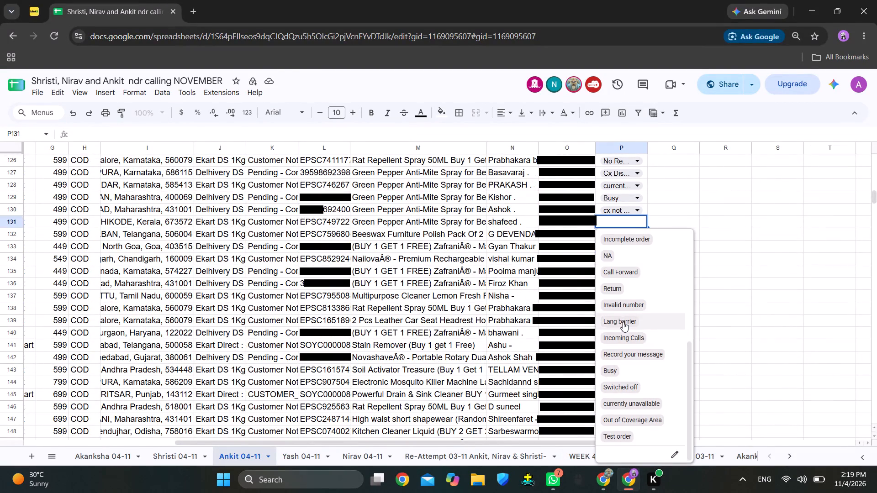
Switch to the other profile's window, set the row 84 remark to Re Attempt, and select the row 85 phone number.
{"action": "left_click", "coordinate": [604, 479]}
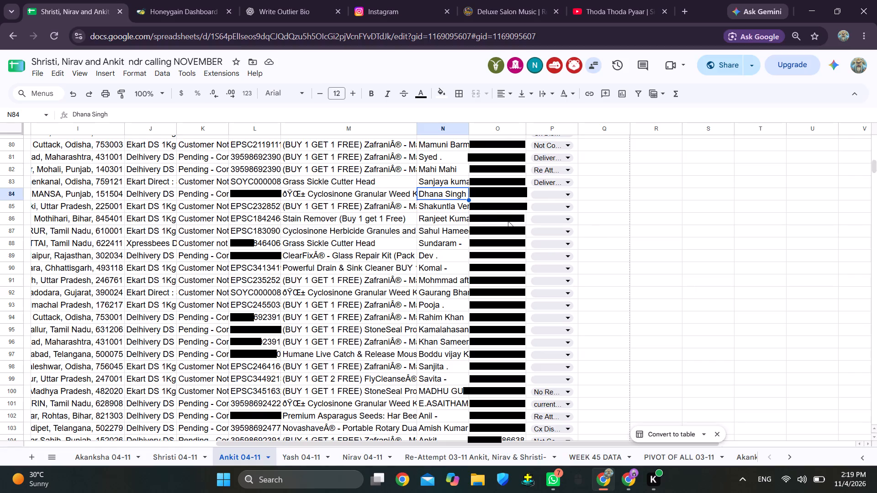
{"action": "left_click", "coordinate": [556, 193]}
{"action": "left_click", "coordinate": [558, 209]}
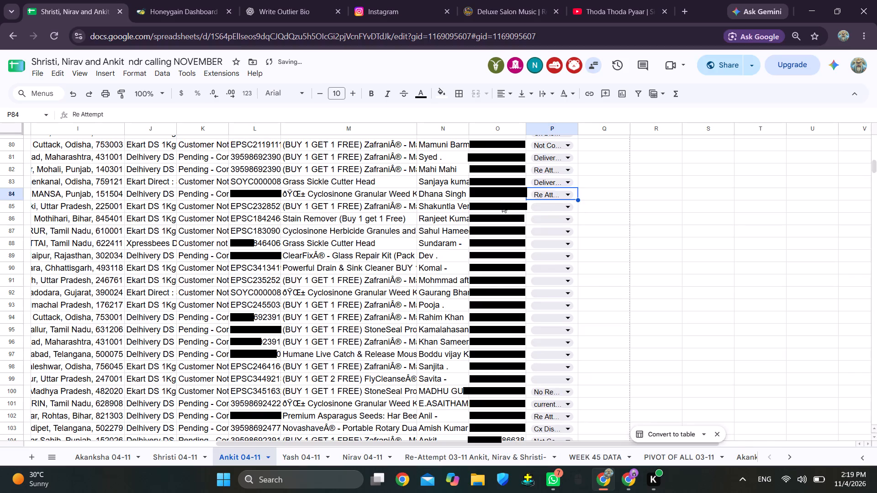
{"action": "left_click", "coordinate": [506, 206]}
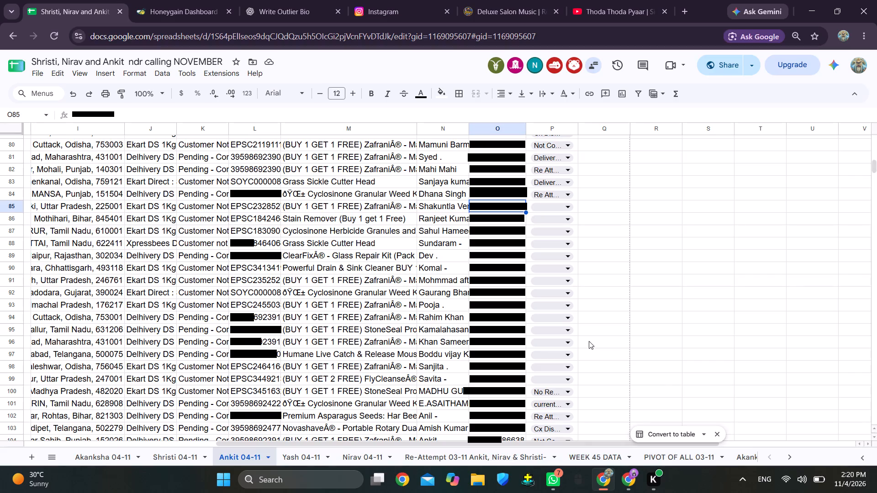
Switch to the first profile's window and set the row 162 remark to Cx Need To Cancel.
{"action": "left_click", "coordinate": [629, 482]}
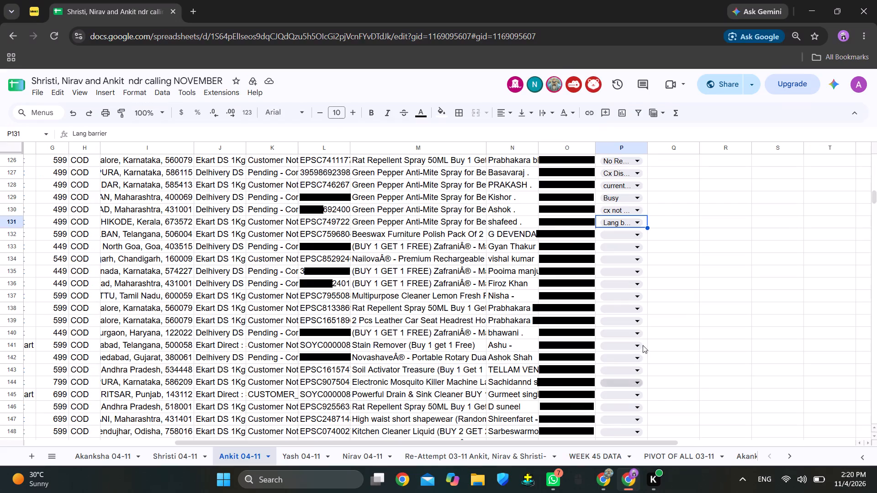
{"action": "scroll", "coordinate": [697, 301], "scroll_direction": "down", "scroll_amount": 5}
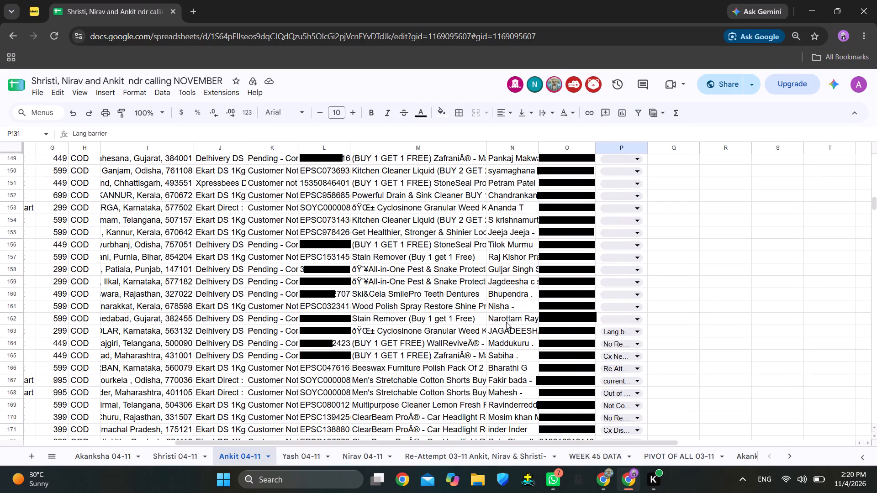
{"action": "left_click", "coordinate": [627, 323]}
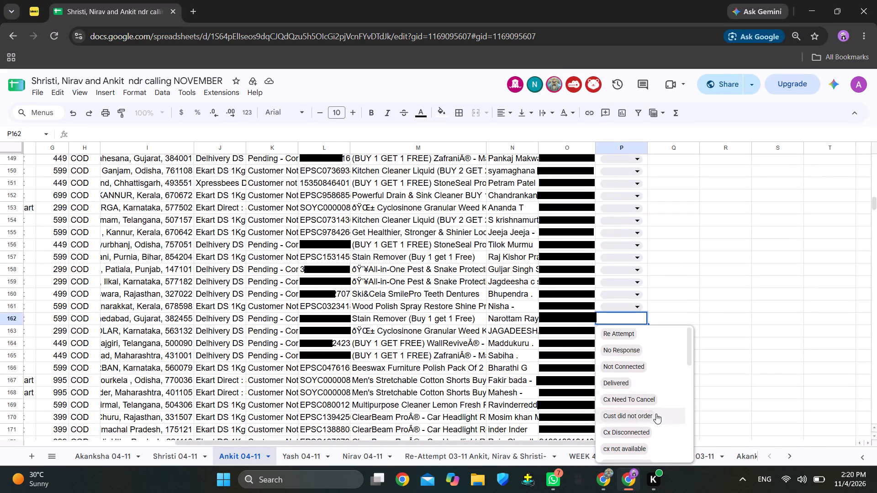
{"action": "left_click", "coordinate": [625, 398]}
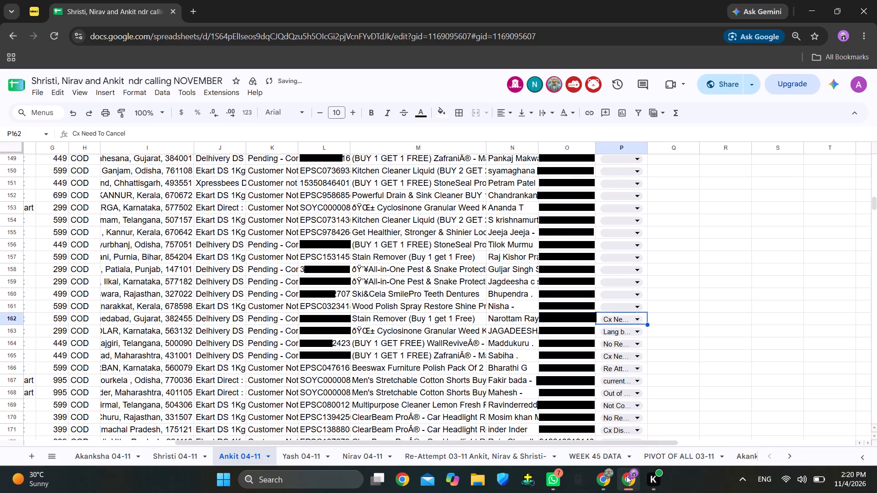
Check the row 85 customer name in the other profile's window, and set the row 132 remark to Re Attempt in the first profile's window.
{"action": "left_click", "coordinate": [605, 477]}
{"action": "left_click", "coordinate": [456, 204]}
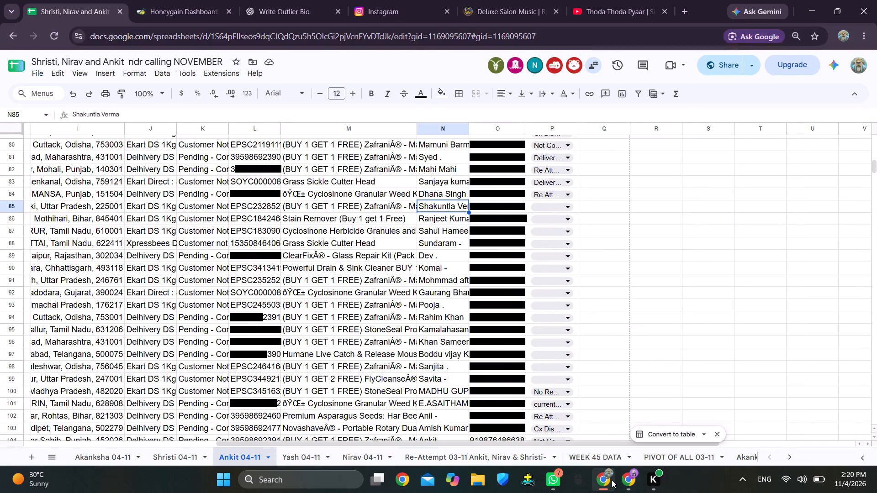
{"action": "left_click", "coordinate": [625, 482]}
{"action": "scroll", "coordinate": [697, 270], "scroll_direction": "up", "scroll_amount": 5}
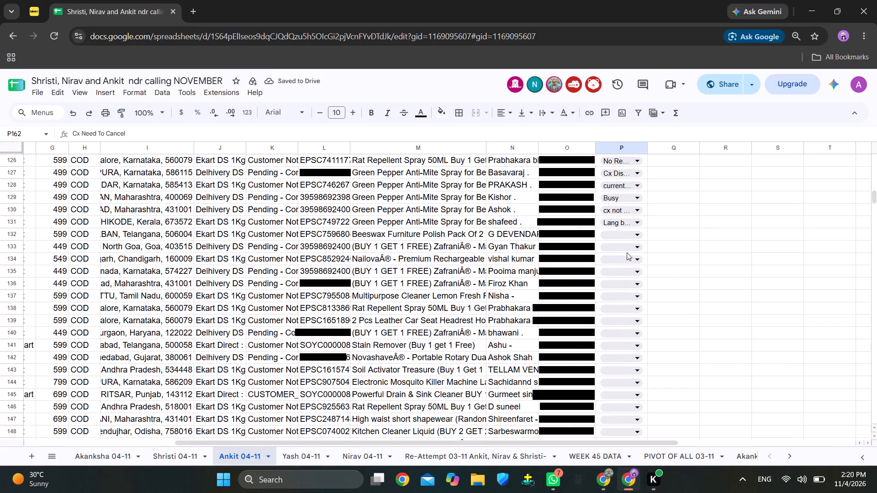
{"action": "scroll", "coordinate": [679, 260], "scroll_direction": "down", "scroll_amount": 3}
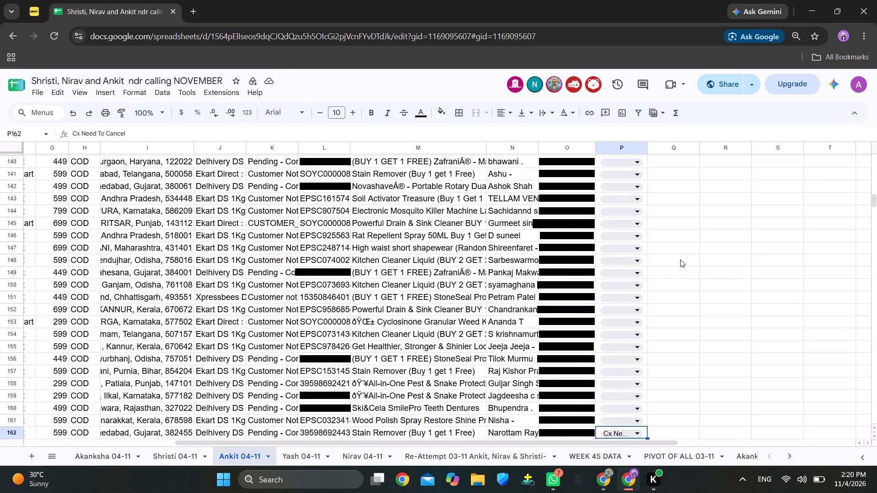
{"action": "scroll", "coordinate": [680, 259], "scroll_direction": "down", "scroll_amount": 1}
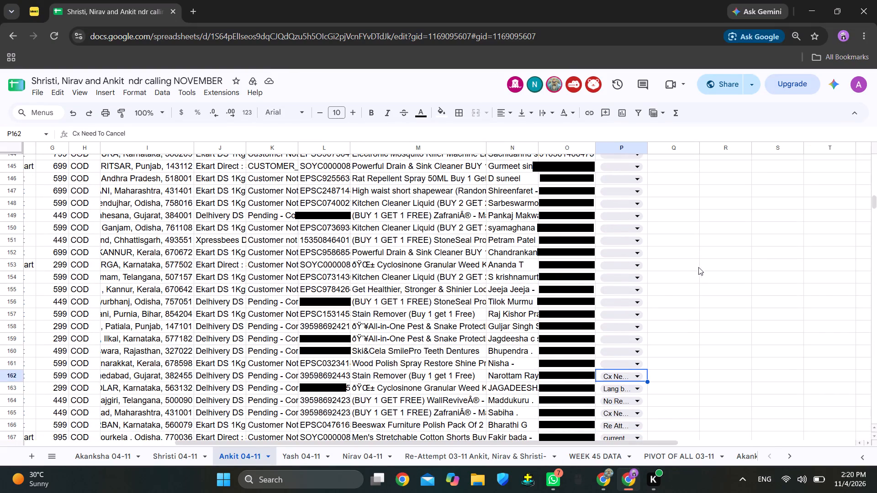
{"action": "scroll", "coordinate": [733, 264], "scroll_direction": "up", "scroll_amount": 4}
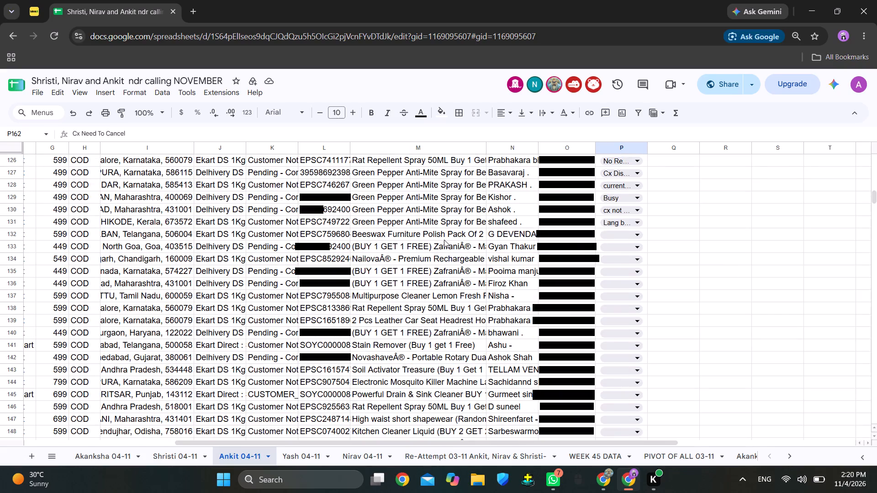
{"action": "left_click", "coordinate": [624, 237]}
{"action": "left_click", "coordinate": [620, 249]}
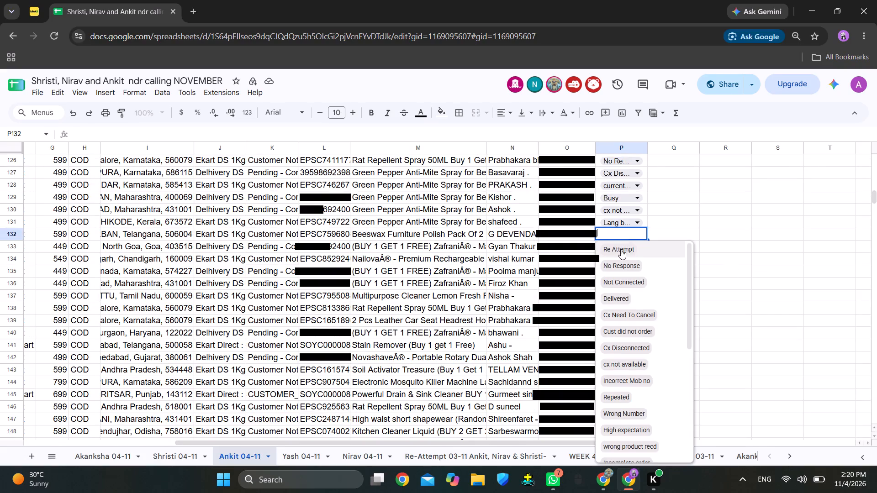
Switch to the other profile's window, set the row 85 remark to Re Attempt, and select the row 86 phone number.
{"action": "left_click", "coordinate": [603, 477]}
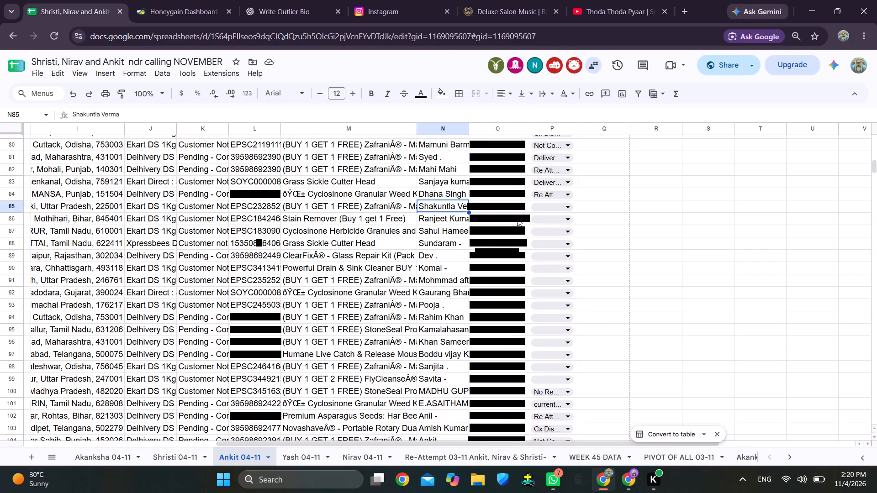
{"action": "left_click", "coordinate": [553, 205]}
{"action": "left_click", "coordinate": [555, 221]}
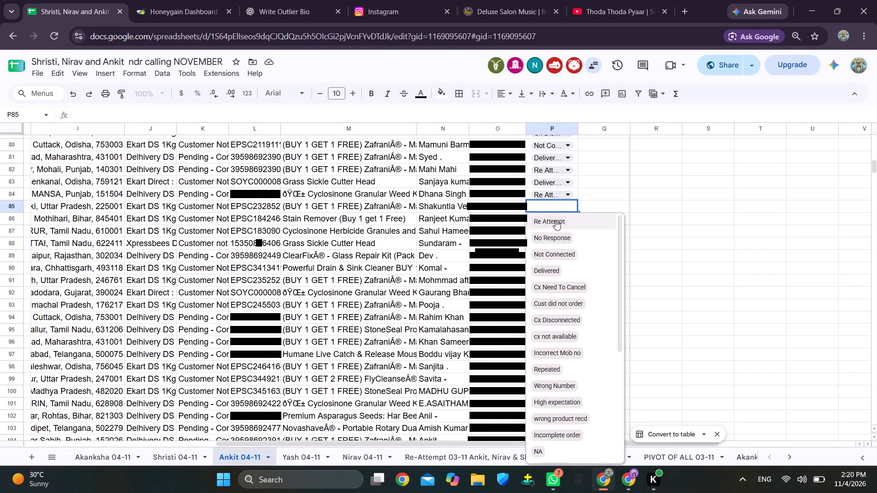
{"action": "left_click", "coordinate": [513, 217]}
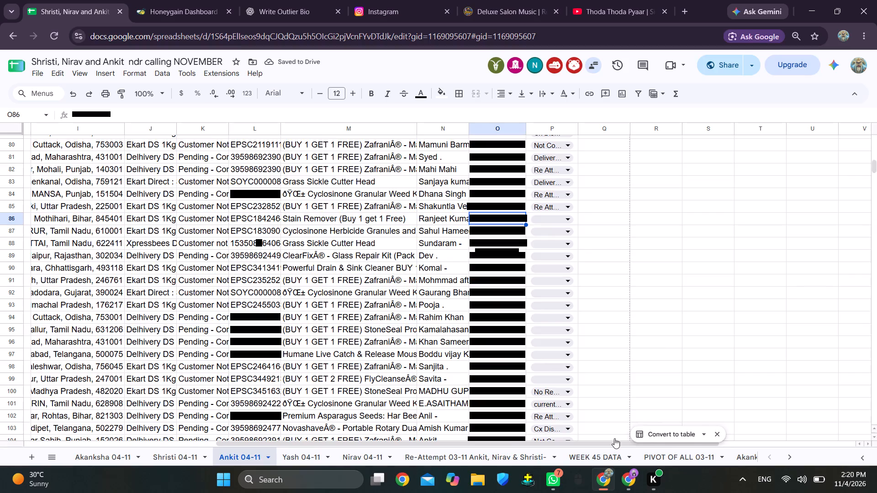
Switch to the first profile's window and set the row 161 remark to Switched off.
{"action": "left_click", "coordinate": [632, 481]}
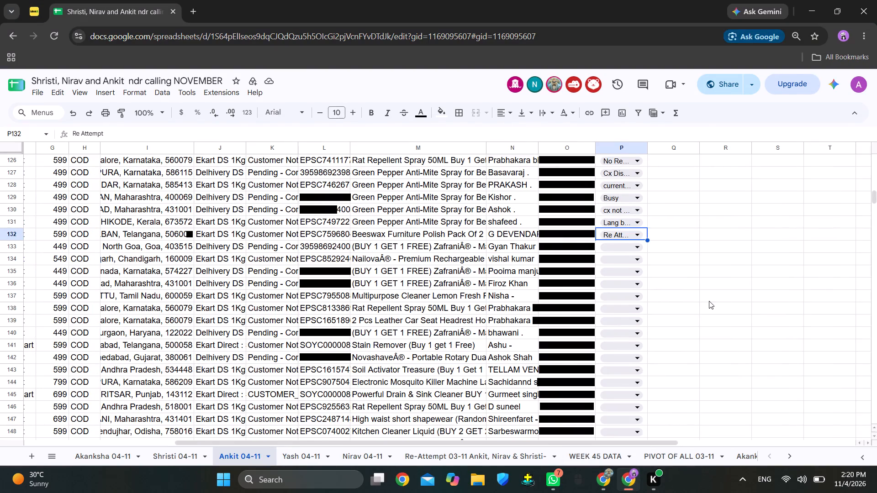
{"action": "scroll", "coordinate": [722, 307], "scroll_direction": "down", "scroll_amount": 5}
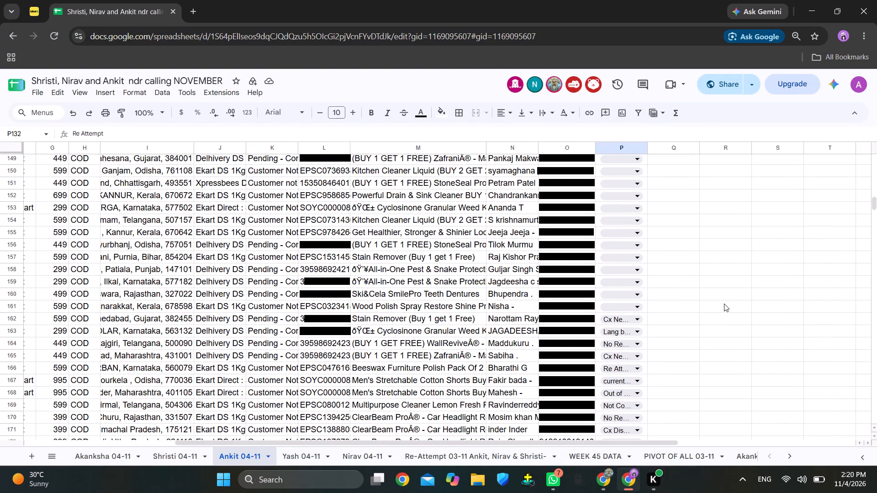
{"action": "scroll", "coordinate": [724, 304], "scroll_direction": "up", "scroll_amount": 4}
{"action": "scroll", "coordinate": [721, 293], "scroll_direction": "down", "scroll_amount": 1}
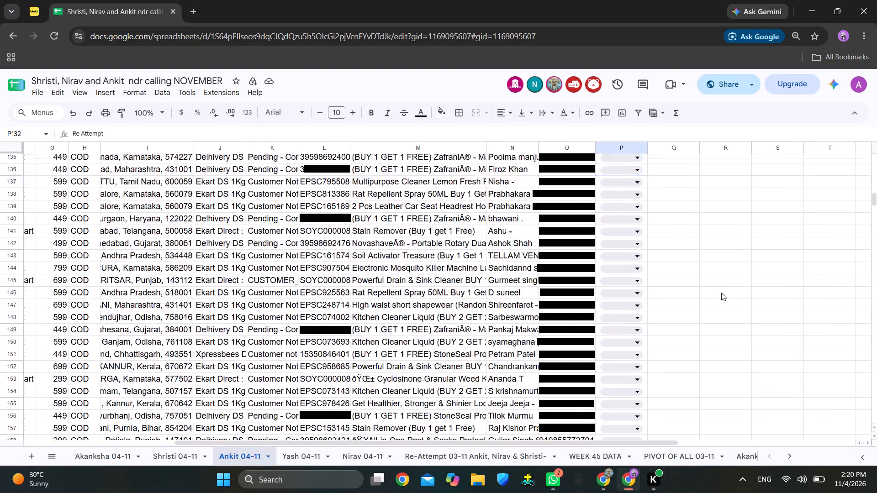
{"action": "scroll", "coordinate": [721, 293], "scroll_direction": "down", "scroll_amount": 3}
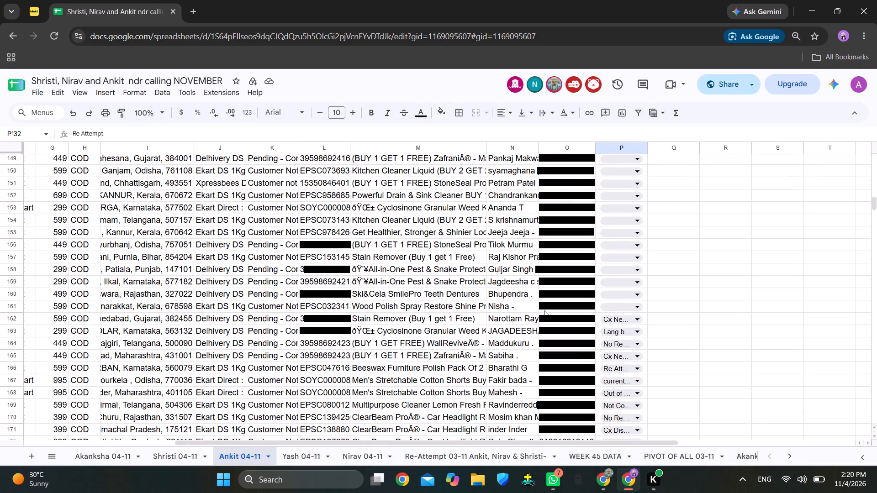
{"action": "left_click", "coordinate": [623, 308]}
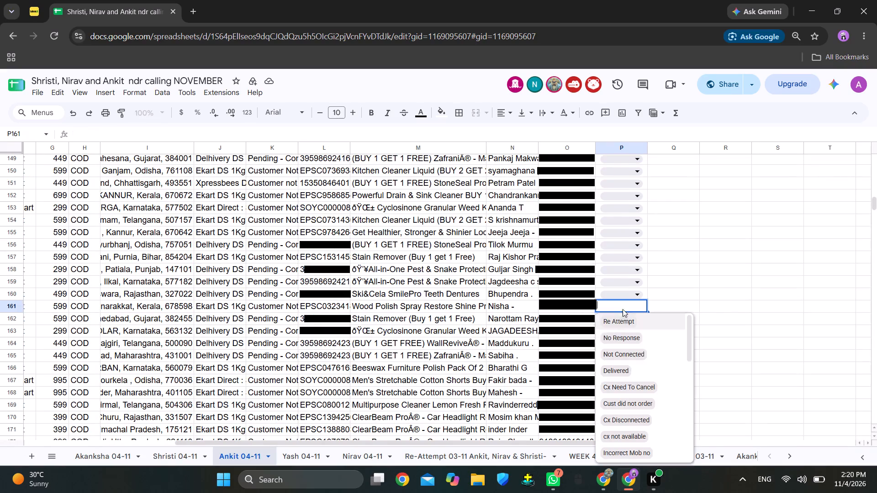
{"action": "scroll", "coordinate": [639, 378], "scroll_direction": "down", "scroll_amount": 7}
{"action": "left_click", "coordinate": [623, 387]}
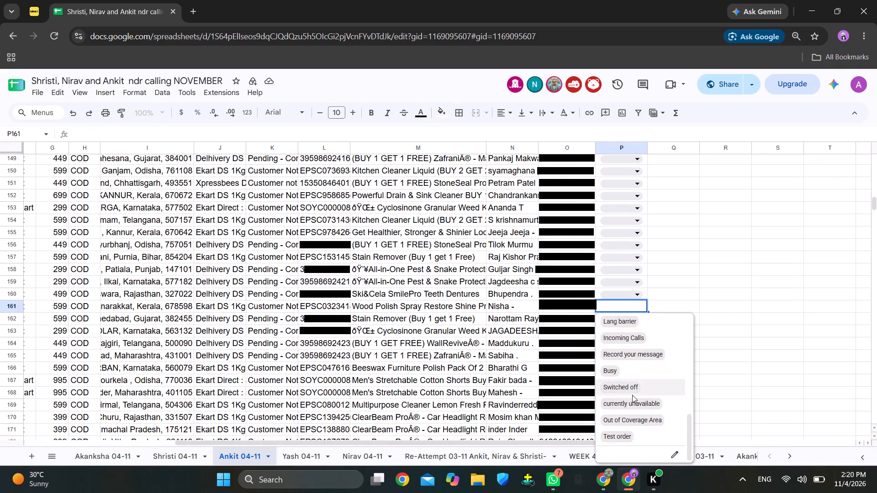
Check the row 86 customer name in the other profile's window, and set the row 133 remark to Out of Coverage Area in the first profile's window.
{"action": "left_click", "coordinate": [605, 484]}
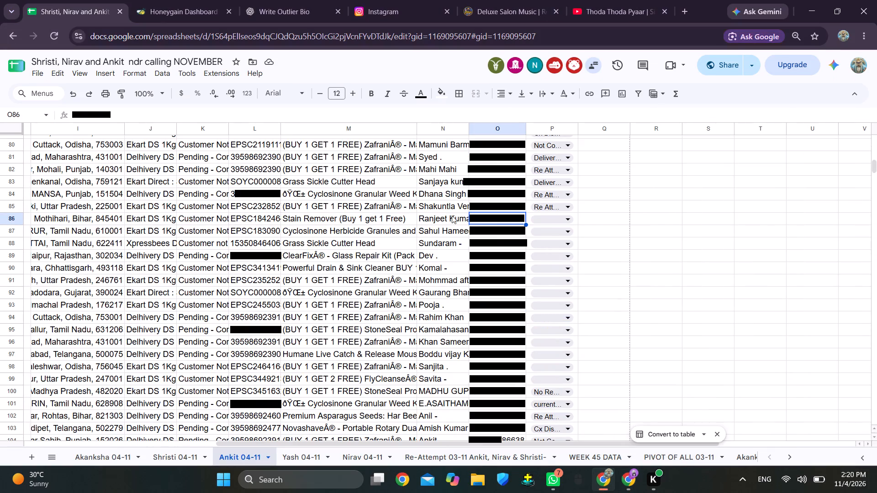
{"action": "left_click", "coordinate": [449, 215]}
{"action": "left_click", "coordinate": [629, 475]}
{"action": "scroll", "coordinate": [676, 249], "scroll_direction": "up", "scroll_amount": 5}
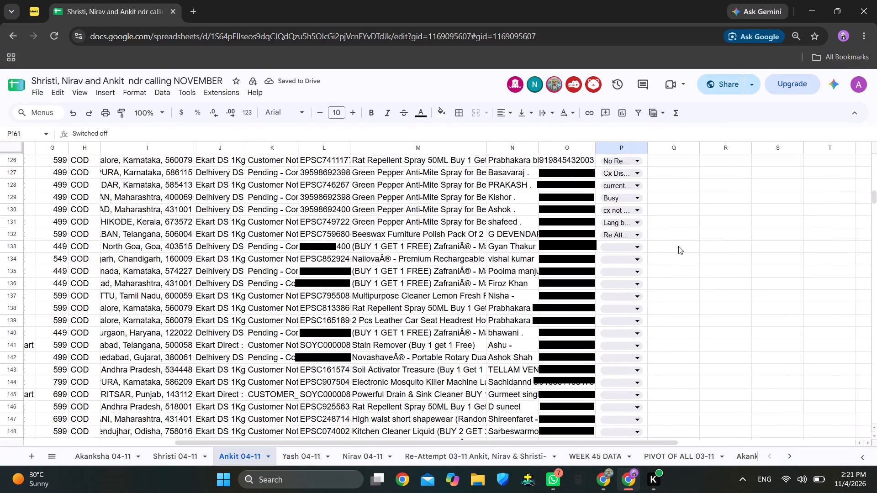
{"action": "scroll", "coordinate": [678, 246], "scroll_direction": "up", "scroll_amount": 1}
{"action": "scroll", "coordinate": [680, 243], "scroll_direction": "down", "scroll_amount": 2}
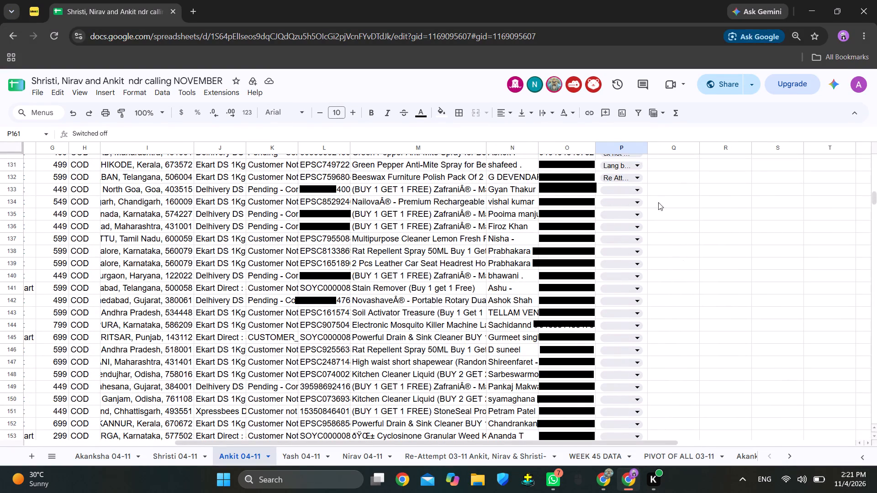
{"action": "scroll", "coordinate": [682, 203], "scroll_direction": "up", "scroll_amount": 1}
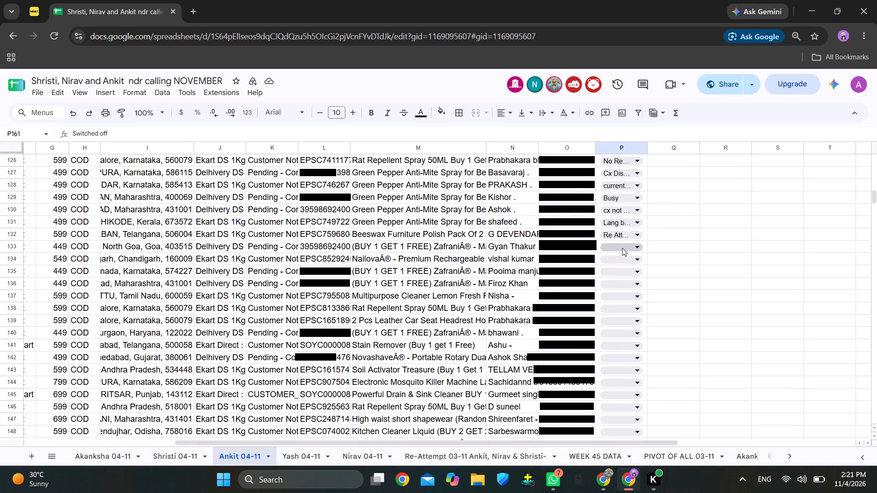
{"action": "left_click", "coordinate": [623, 247]}
{"action": "scroll", "coordinate": [632, 298], "scroll_direction": "down", "scroll_amount": 12}
{"action": "left_click", "coordinate": [634, 422]}
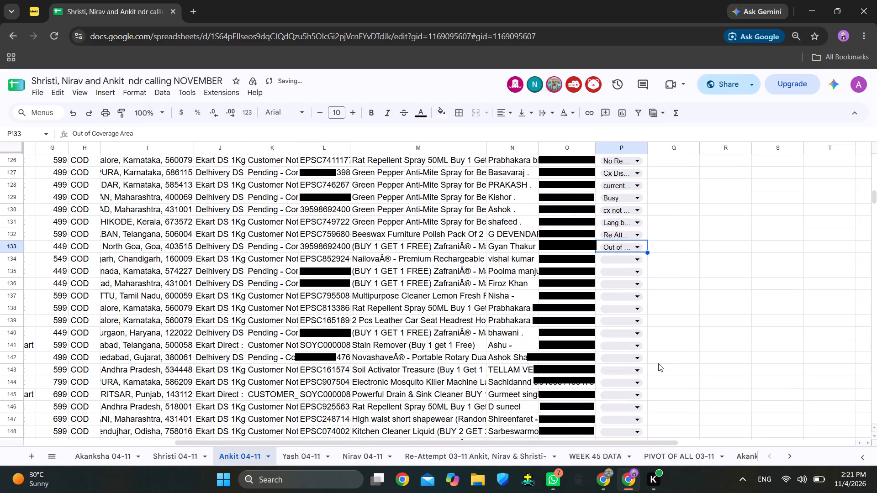
Switch to the other profile's window at the row 86 customer.
{"action": "left_click", "coordinate": [607, 471]}
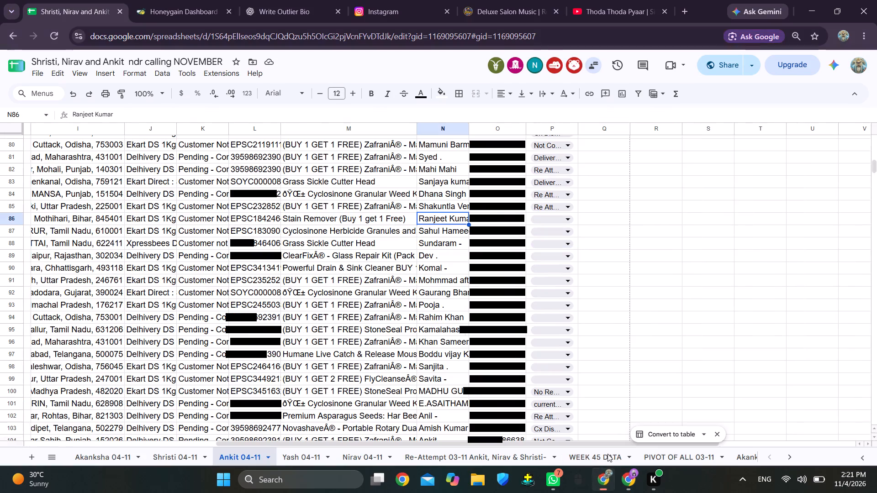
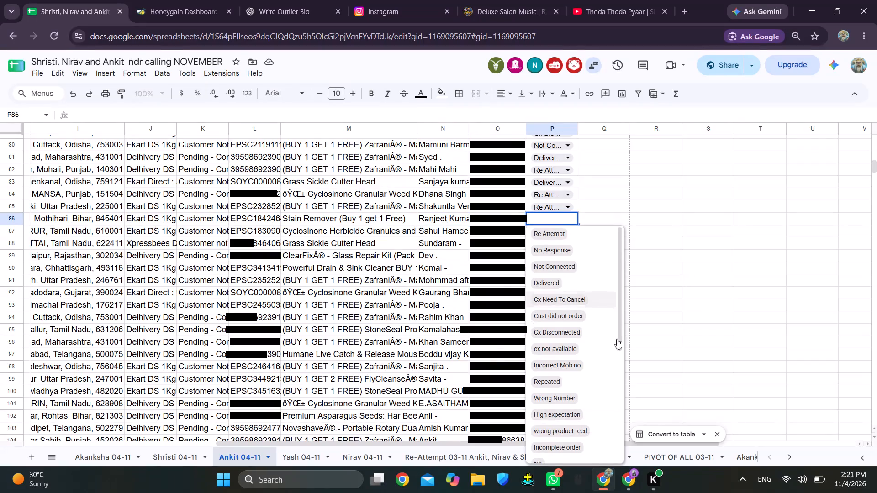
Set the row 86 remark to Cx Disconnected.
{"action": "left_click", "coordinate": [551, 330]}
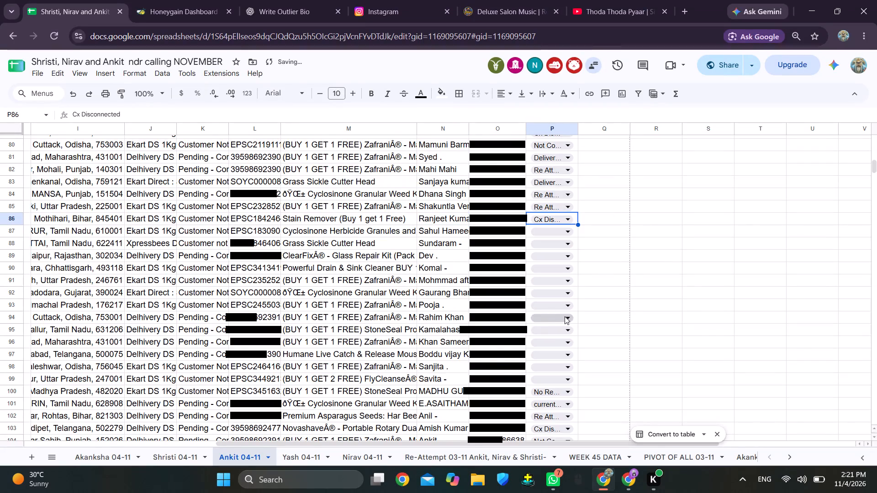
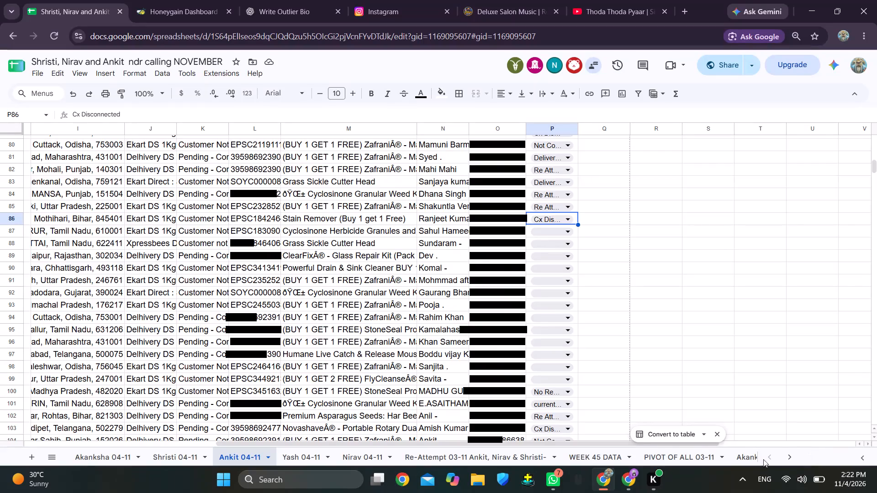
In the other Chrome profile's window, set the row 160 remark on the Ankit 04-11 sheet to Re Attempt.
{"action": "left_click", "coordinate": [630, 482]}
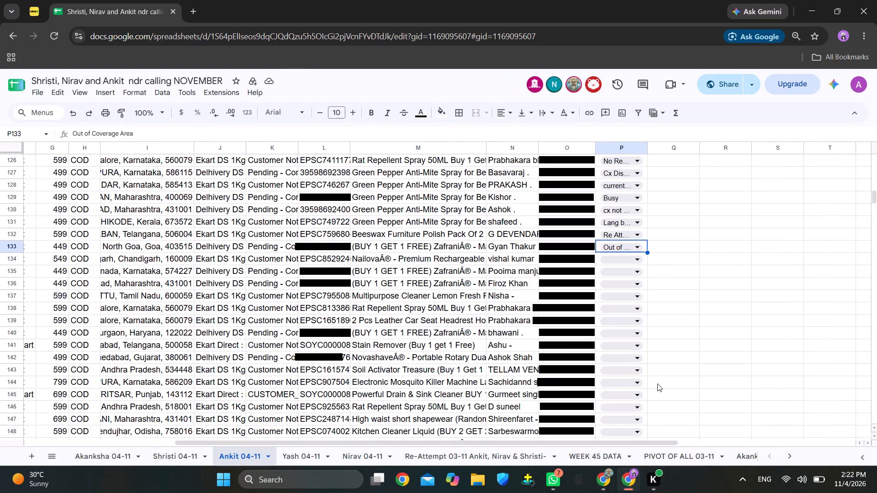
{"action": "scroll", "coordinate": [697, 294], "scroll_direction": "down", "scroll_amount": 6}
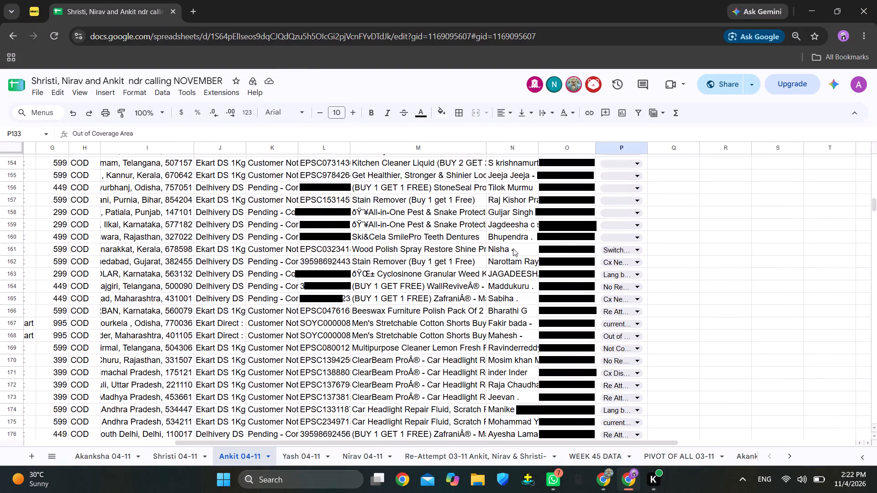
{"action": "left_click", "coordinate": [638, 237]}
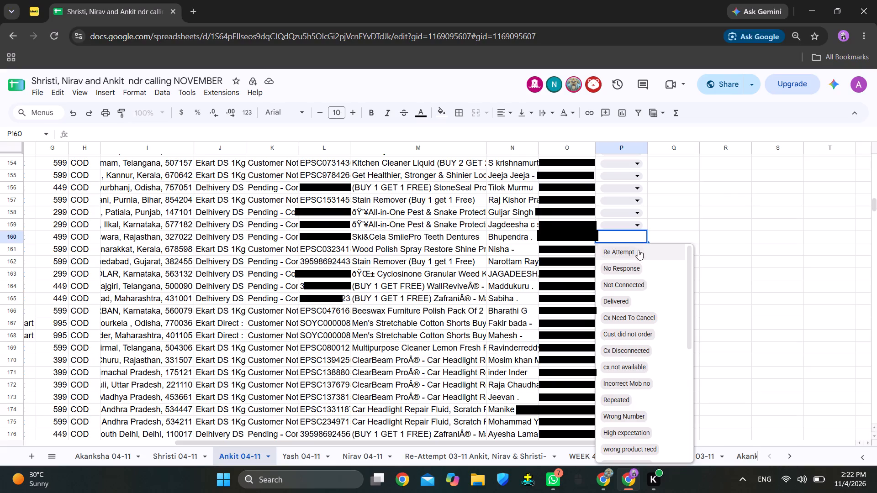
{"action": "left_click", "coordinate": [621, 249]}
Set the row 134 remark in column P to Re Attempt.
{"action": "scroll", "coordinate": [714, 229], "scroll_direction": "up", "scroll_amount": 1}
{"action": "scroll", "coordinate": [710, 231], "scroll_direction": "down", "scroll_amount": 1}
{"action": "scroll", "coordinate": [706, 235], "scroll_direction": "up", "scroll_amount": 6}
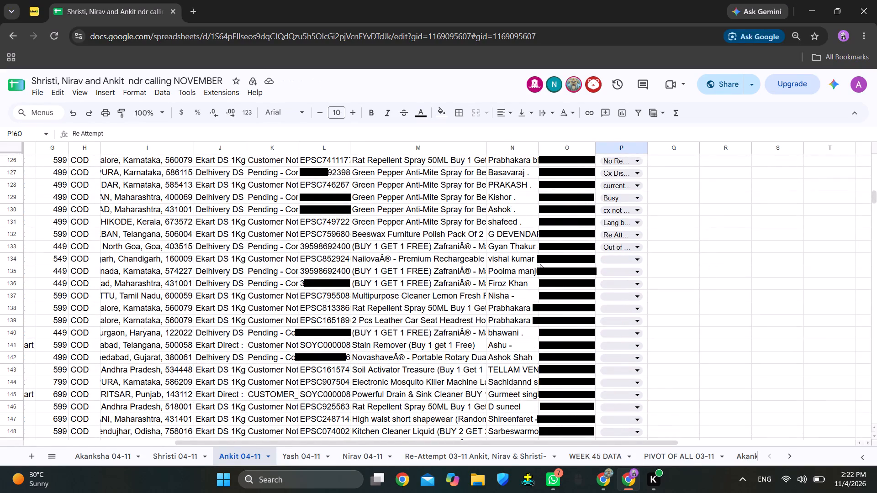
{"action": "left_click", "coordinate": [623, 258]}
{"action": "left_click", "coordinate": [621, 275]}
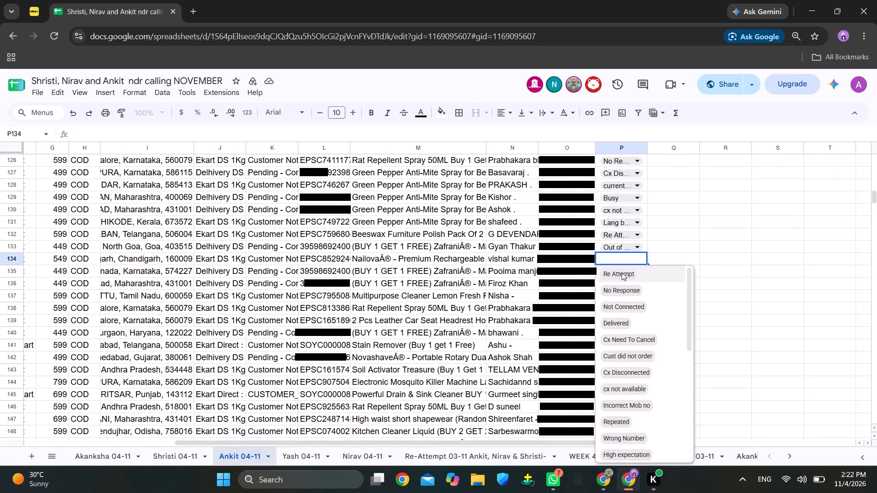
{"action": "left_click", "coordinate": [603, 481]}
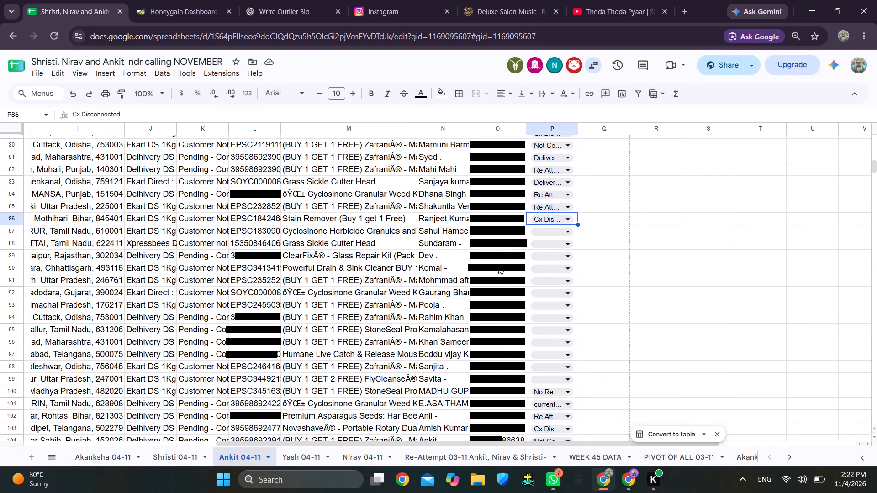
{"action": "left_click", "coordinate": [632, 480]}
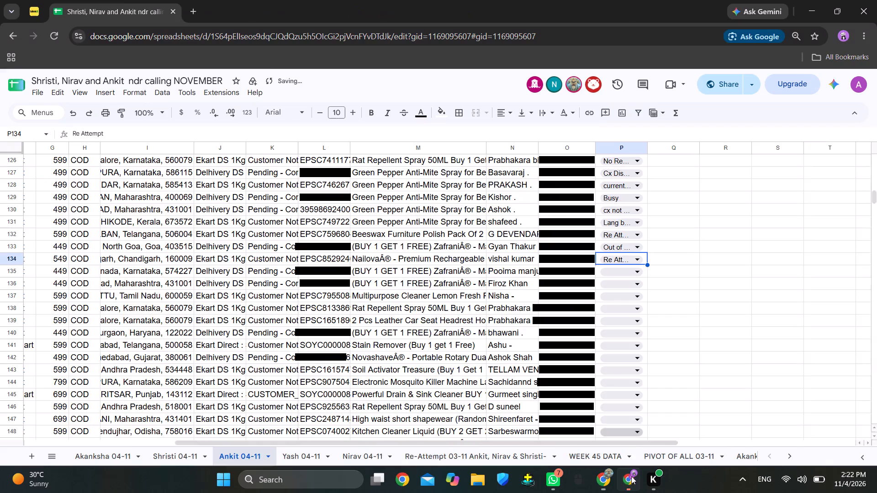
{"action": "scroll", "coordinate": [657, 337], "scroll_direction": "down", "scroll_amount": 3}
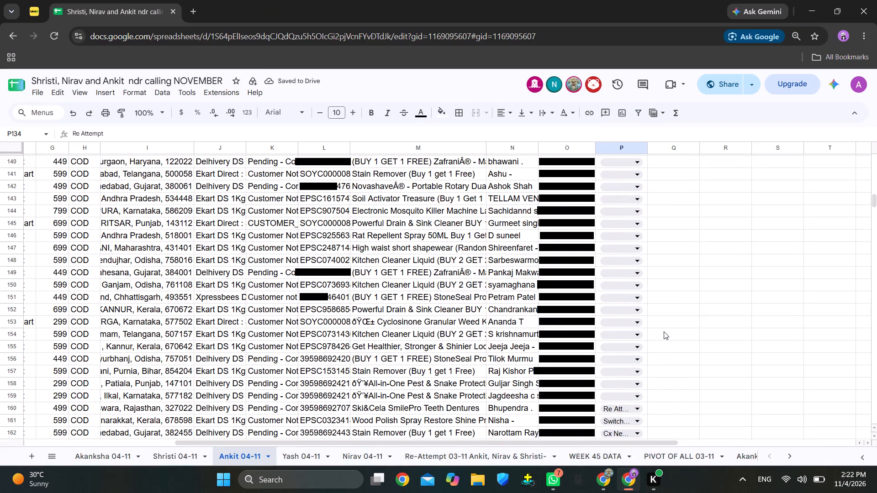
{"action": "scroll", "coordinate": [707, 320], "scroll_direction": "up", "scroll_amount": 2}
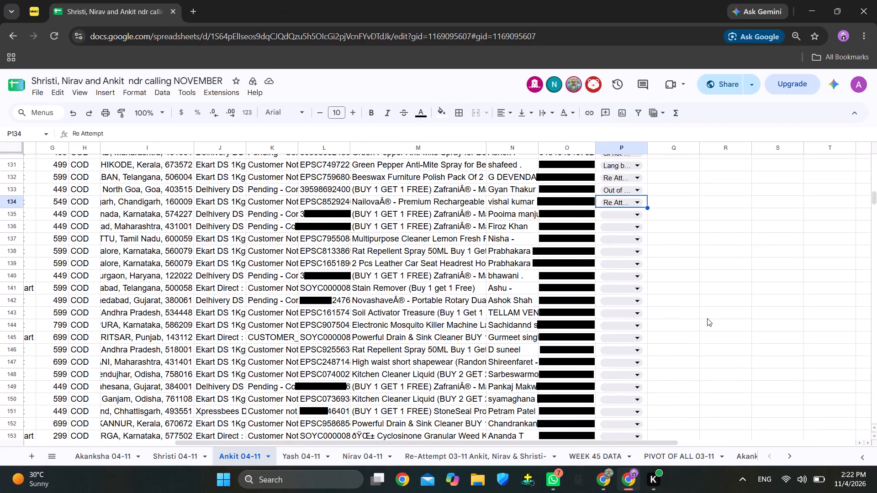
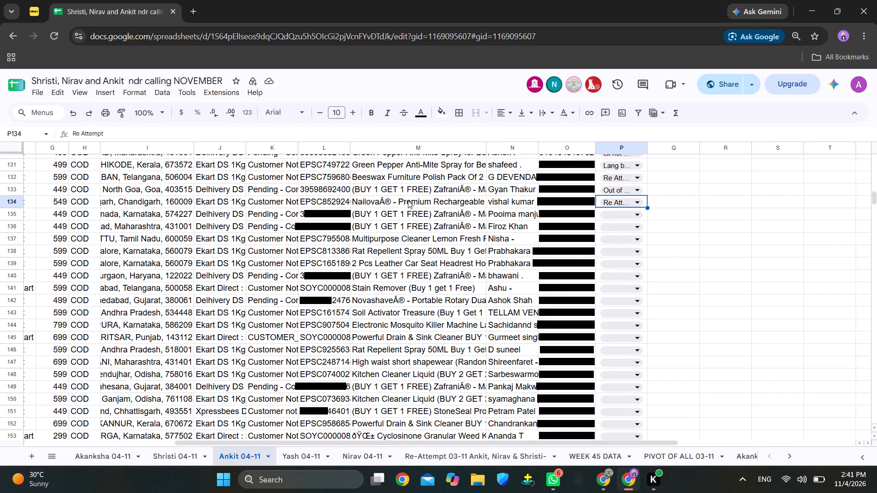
Set the row 159 remark in column P of the Ankit 04-11 sheet to Lang barrier.
{"action": "scroll", "coordinate": [820, 222], "scroll_direction": "down", "scroll_amount": 4}
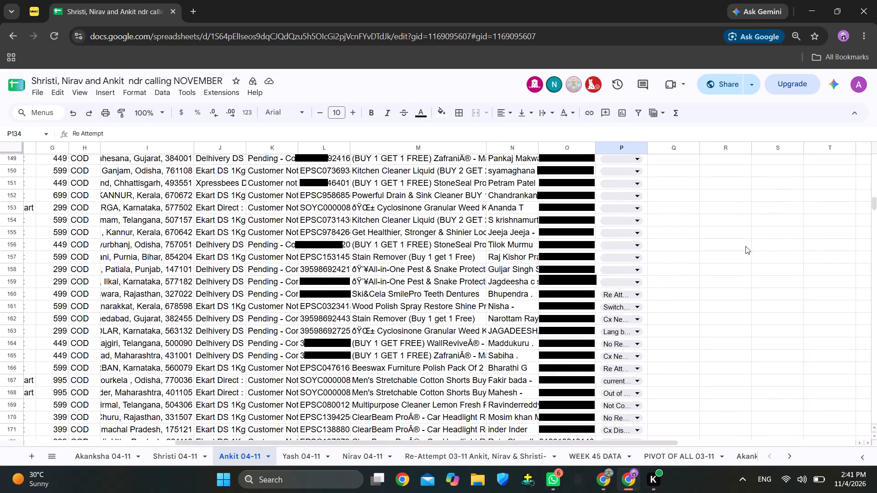
{"action": "scroll", "coordinate": [746, 236], "scroll_direction": "up", "scroll_amount": 5}
{"action": "scroll", "coordinate": [744, 239], "scroll_direction": "down", "scroll_amount": 2}
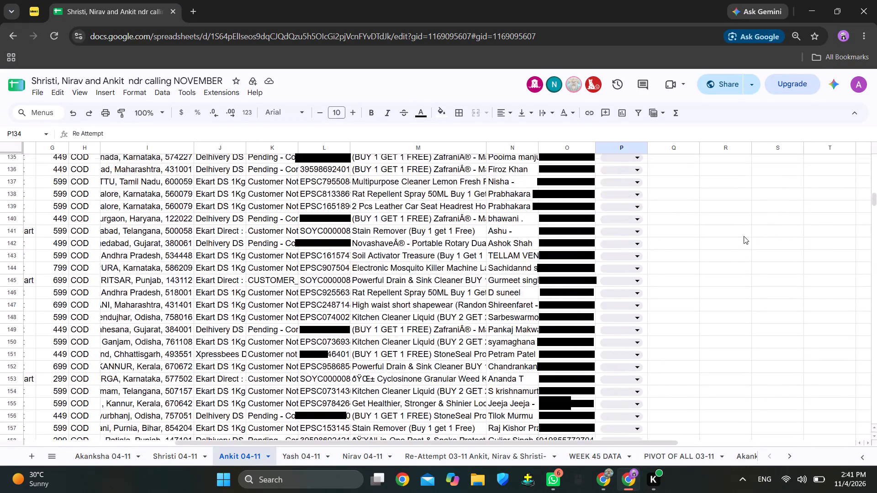
{"action": "scroll", "coordinate": [744, 236], "scroll_direction": "down", "scroll_amount": 2}
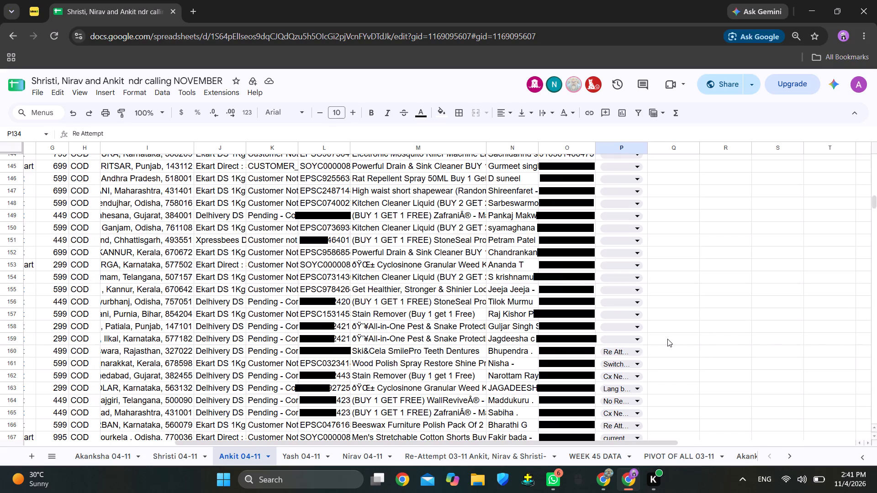
{"action": "left_click", "coordinate": [625, 342]}
{"action": "scroll", "coordinate": [635, 413], "scroll_direction": "down", "scroll_amount": 7}
{"action": "scroll", "coordinate": [623, 373], "scroll_direction": "up", "scroll_amount": 1}
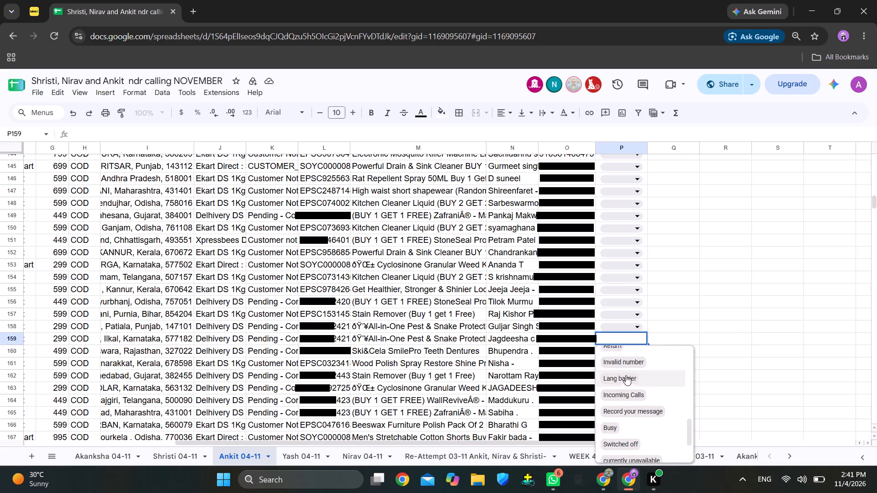
{"action": "left_click", "coordinate": [629, 376]}
Set the row 135 remark in column P to No Response.
{"action": "scroll", "coordinate": [670, 302], "scroll_direction": "up", "scroll_amount": 4}
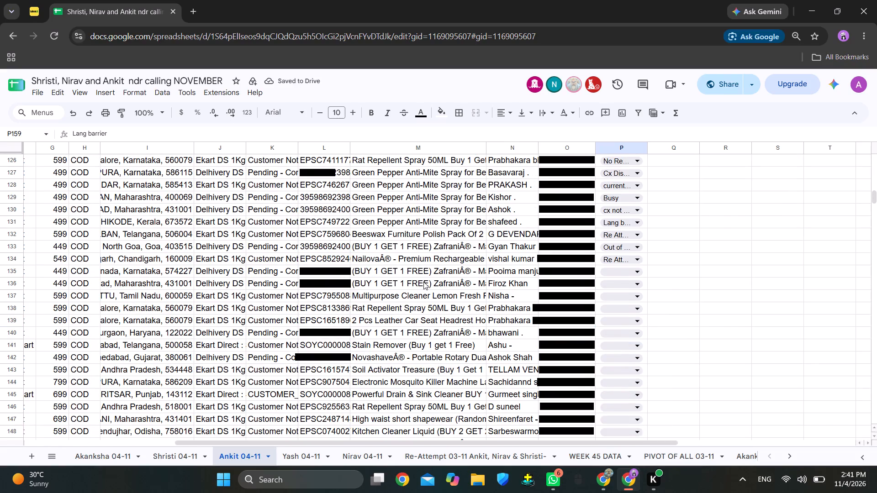
{"action": "left_click", "coordinate": [623, 273]}
{"action": "left_click", "coordinate": [621, 299]}
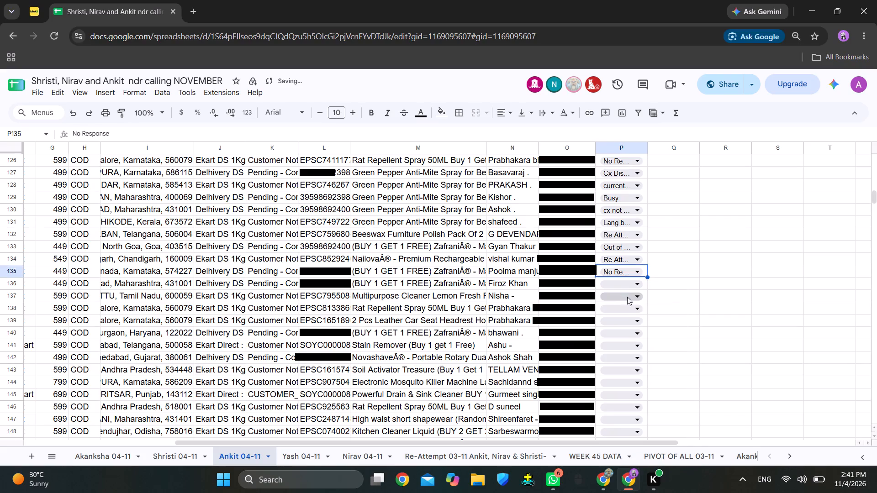
{"action": "scroll", "coordinate": [686, 307], "scroll_direction": "down", "scroll_amount": 1}
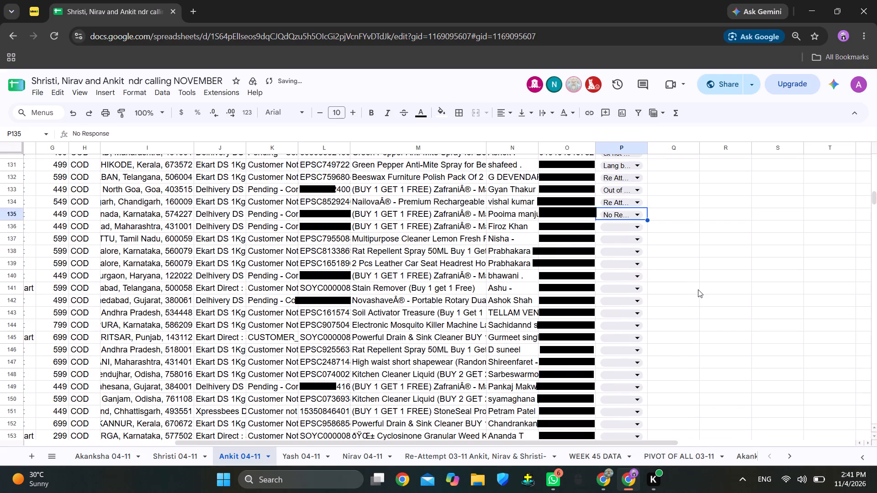
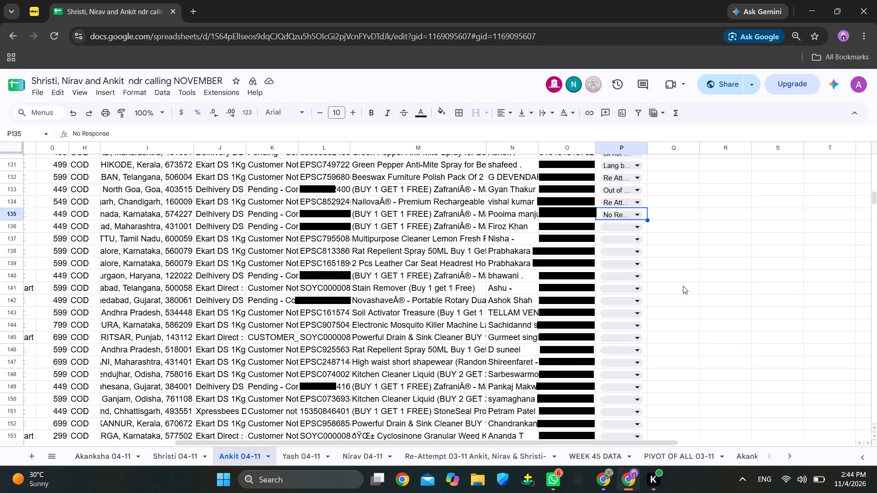
Look through the column P remarks between about rows 80 and 246 of the Ankit 04-11 sheet for rows without a call outcome.
{"action": "scroll", "coordinate": [737, 254], "scroll_direction": "down", "scroll_amount": 2}
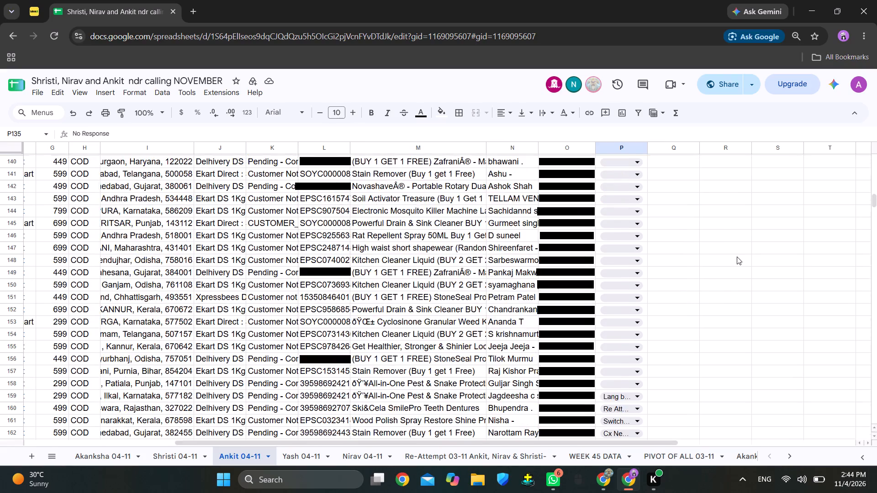
{"action": "scroll", "coordinate": [737, 257], "scroll_direction": "down", "scroll_amount": 1}
{"action": "scroll", "coordinate": [736, 257], "scroll_direction": "up", "scroll_amount": 3}
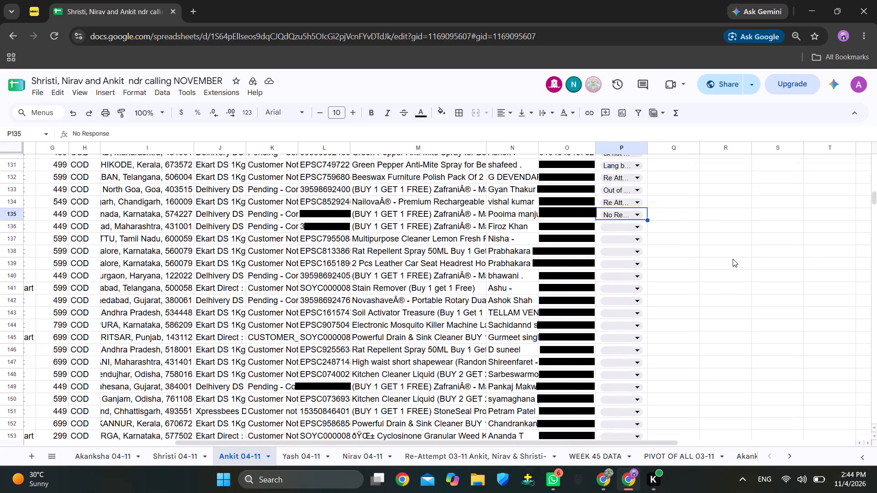
{"action": "scroll", "coordinate": [733, 259], "scroll_direction": "down", "scroll_amount": 5}
{"action": "scroll", "coordinate": [734, 262], "scroll_direction": "up", "scroll_amount": 1}
{"action": "scroll", "coordinate": [734, 262], "scroll_direction": "down", "scroll_amount": 1}
{"action": "scroll", "coordinate": [734, 262], "scroll_direction": "up", "scroll_amount": 1}
{"action": "scroll", "coordinate": [734, 262], "scroll_direction": "down", "scroll_amount": 8}
{"action": "scroll", "coordinate": [736, 263], "scroll_direction": "up", "scroll_amount": 1}
{"action": "scroll", "coordinate": [736, 263], "scroll_direction": "down", "scroll_amount": 2}
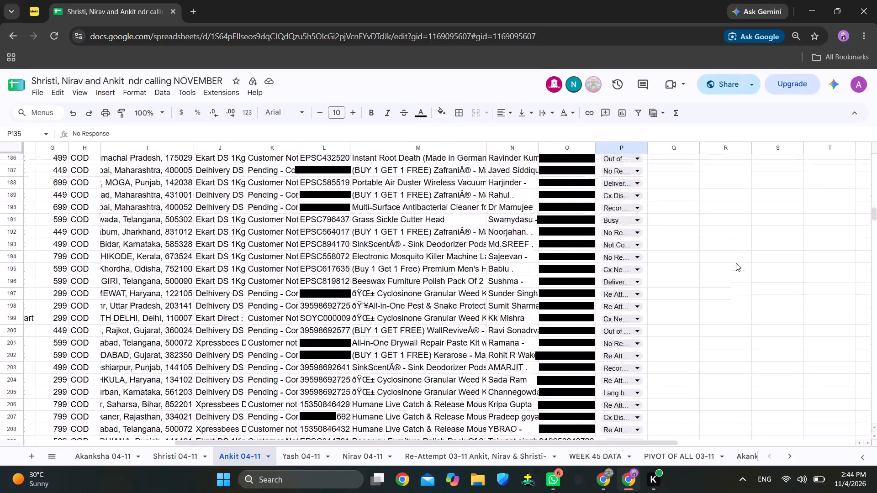
{"action": "scroll", "coordinate": [736, 263], "scroll_direction": "up", "scroll_amount": 2}
{"action": "scroll", "coordinate": [736, 263], "scroll_direction": "down", "scroll_amount": 9}
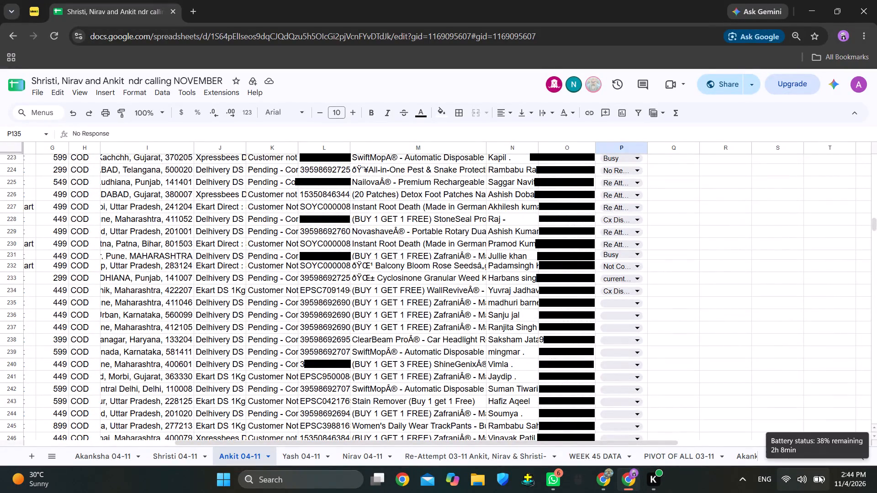
{"action": "scroll", "coordinate": [713, 267], "scroll_direction": "down", "scroll_amount": 1}
{"action": "scroll", "coordinate": [713, 267], "scroll_direction": "up", "scroll_amount": 1}
{"action": "scroll", "coordinate": [713, 267], "scroll_direction": "down", "scroll_amount": 1}
{"action": "scroll", "coordinate": [713, 267], "scroll_direction": "up", "scroll_amount": 4}
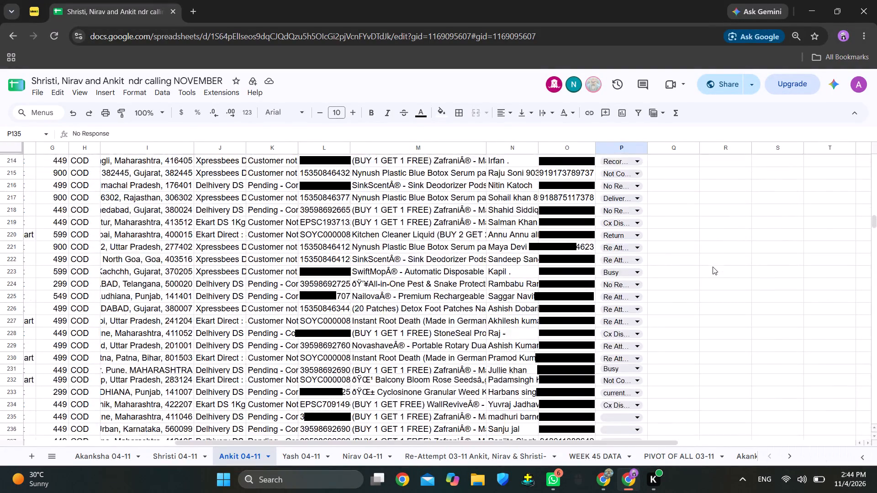
{"action": "scroll", "coordinate": [713, 267], "scroll_direction": "up", "scroll_amount": 13}
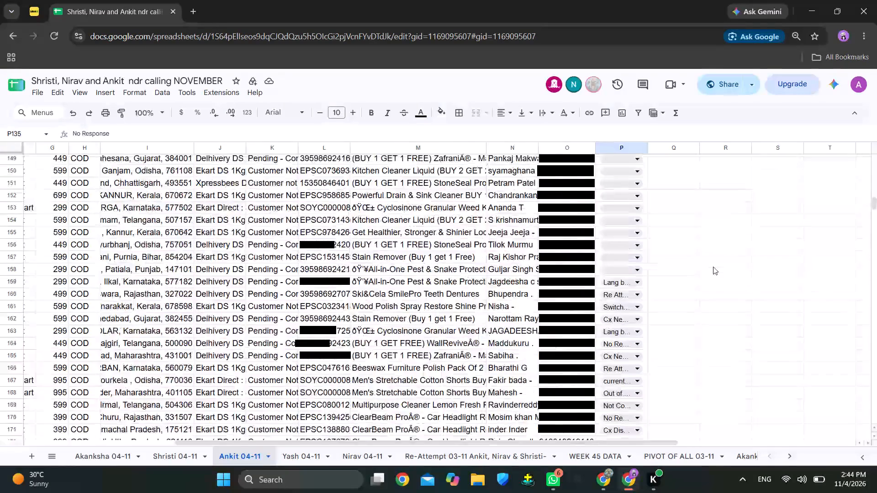
{"action": "scroll", "coordinate": [713, 267], "scroll_direction": "up", "scroll_amount": 3}
{"action": "scroll", "coordinate": [713, 267], "scroll_direction": "down", "scroll_amount": 2}
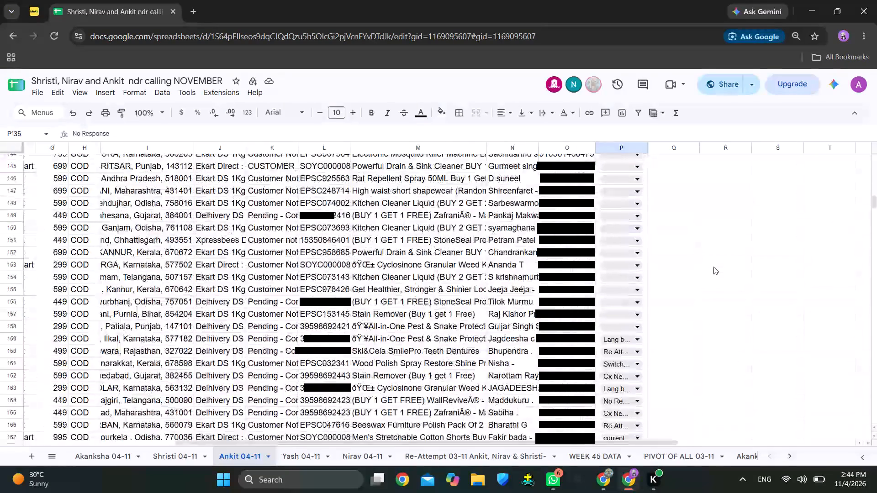
{"action": "scroll", "coordinate": [687, 272], "scroll_direction": "down", "scroll_amount": 1}
{"action": "scroll", "coordinate": [687, 272], "scroll_direction": "up", "scroll_amount": 1}
{"action": "scroll", "coordinate": [687, 272], "scroll_direction": "down", "scroll_amount": 1}
{"action": "scroll", "coordinate": [687, 272], "scroll_direction": "up", "scroll_amount": 1}
{"action": "scroll", "coordinate": [687, 272], "scroll_direction": "down", "scroll_amount": 1}
{"action": "scroll", "coordinate": [687, 272], "scroll_direction": "up", "scroll_amount": 1}
{"action": "scroll", "coordinate": [687, 264], "scroll_direction": "down", "scroll_amount": 1}
{"action": "scroll", "coordinate": [687, 264], "scroll_direction": "up", "scroll_amount": 15}
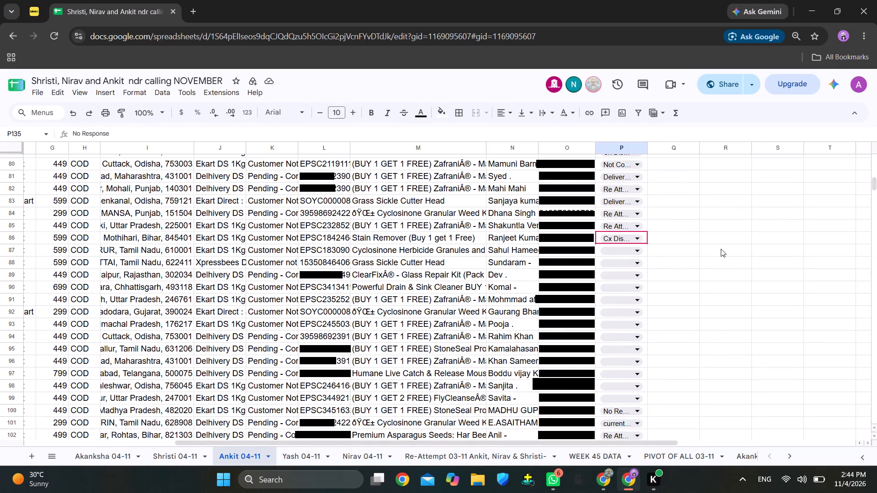
{"action": "scroll", "coordinate": [752, 261], "scroll_direction": "down", "scroll_amount": 1}
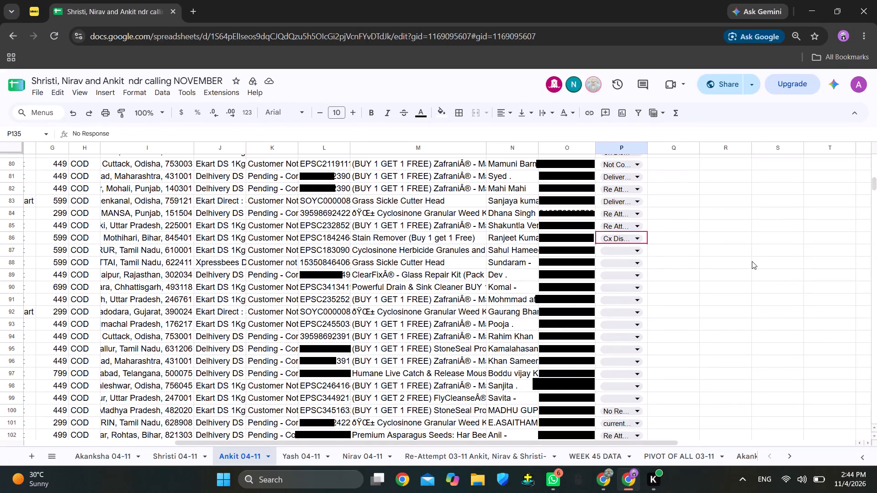